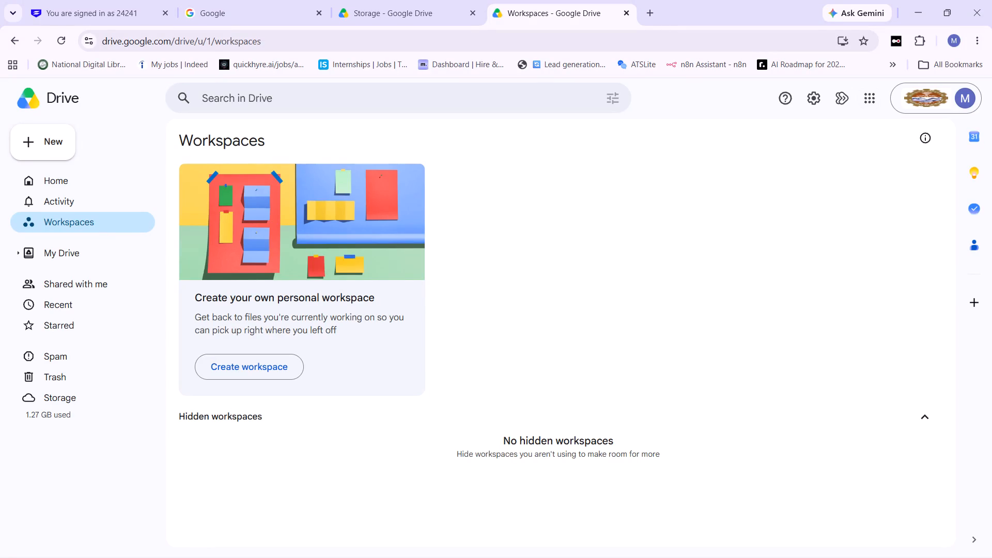
# Check the Activity page for files needing attention, and go to the Home page with suggested folders and files.
pyautogui.click(63, 198)
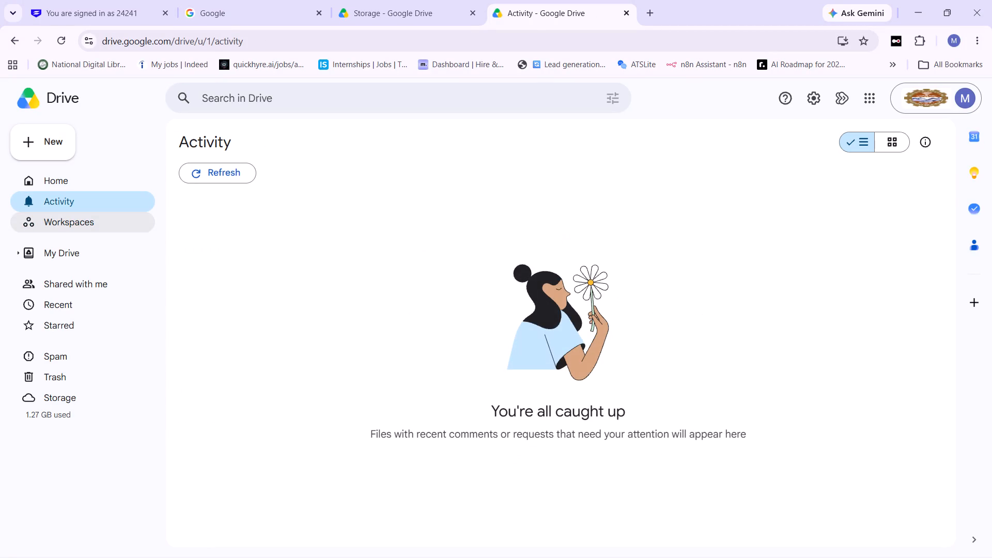
pyautogui.click(63, 177)
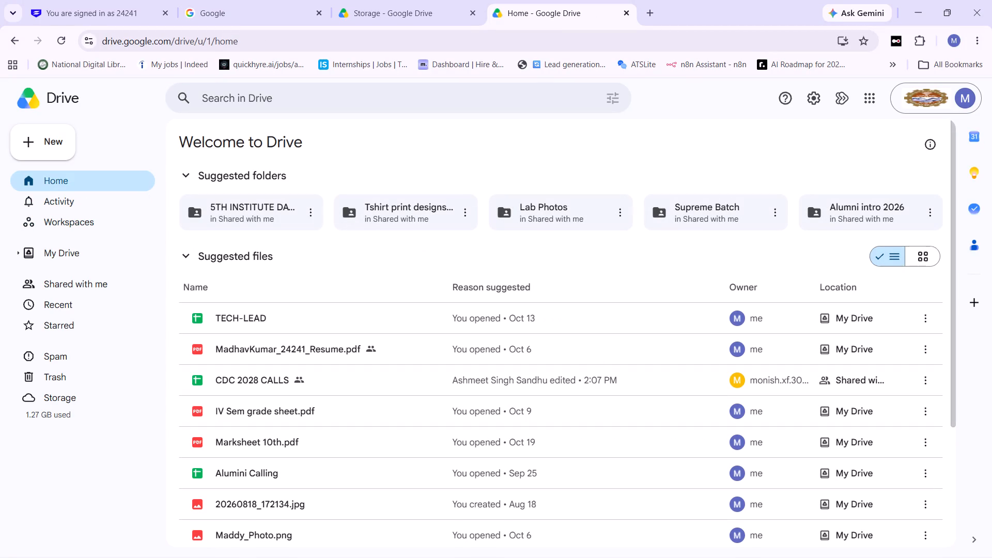
# Search Drive for "google work" and clear the search.
pyautogui.click(265, 106)
pyautogui.click(261, 105)
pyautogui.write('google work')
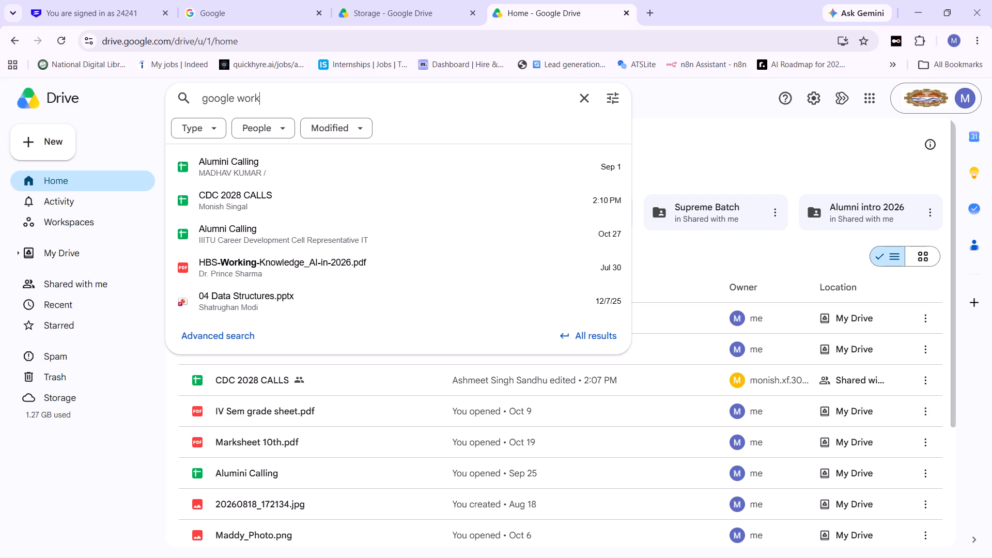
pyautogui.click(576, 96)
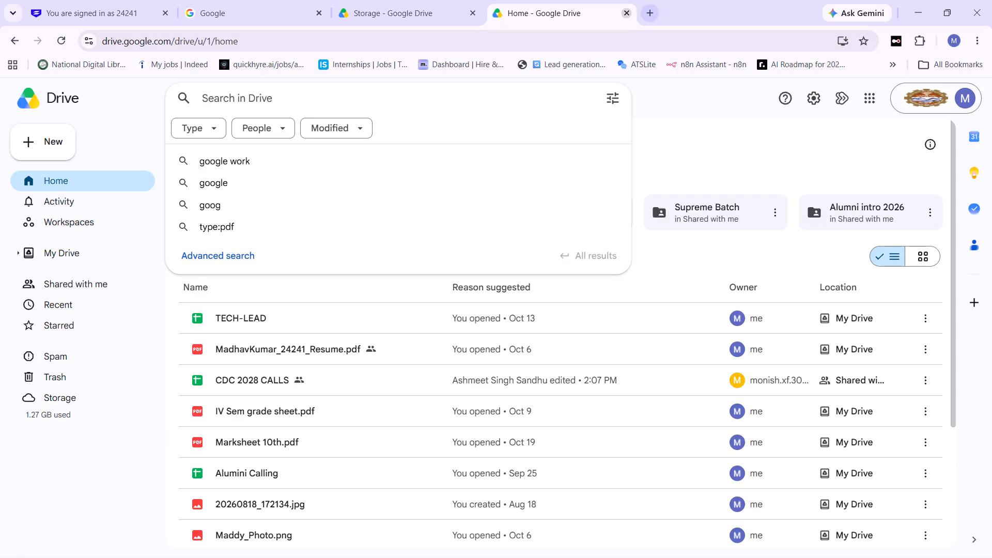
# Close the Drive Home tab and open Gmail in a new browser tab.
pyautogui.click(627, 13)
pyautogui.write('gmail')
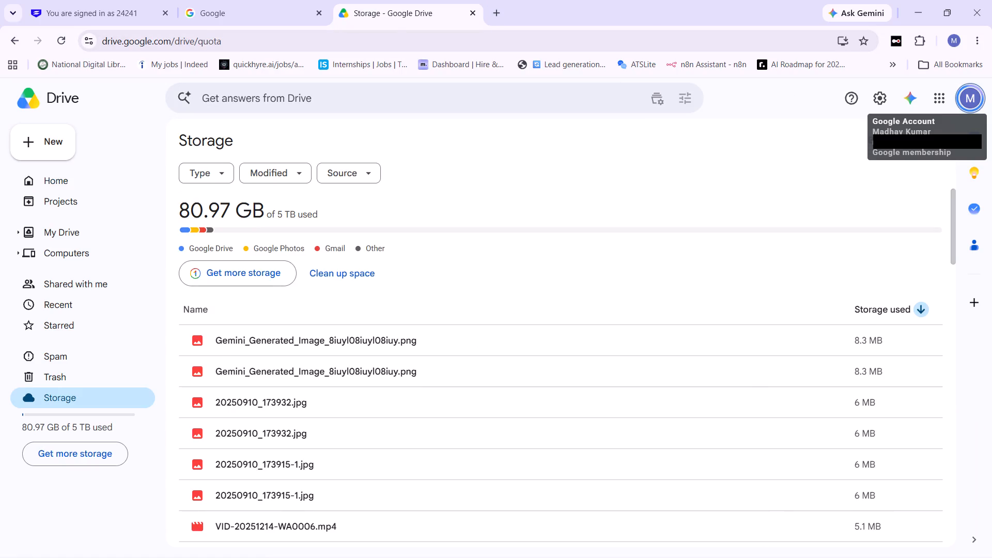
pyautogui.click(492, 11)
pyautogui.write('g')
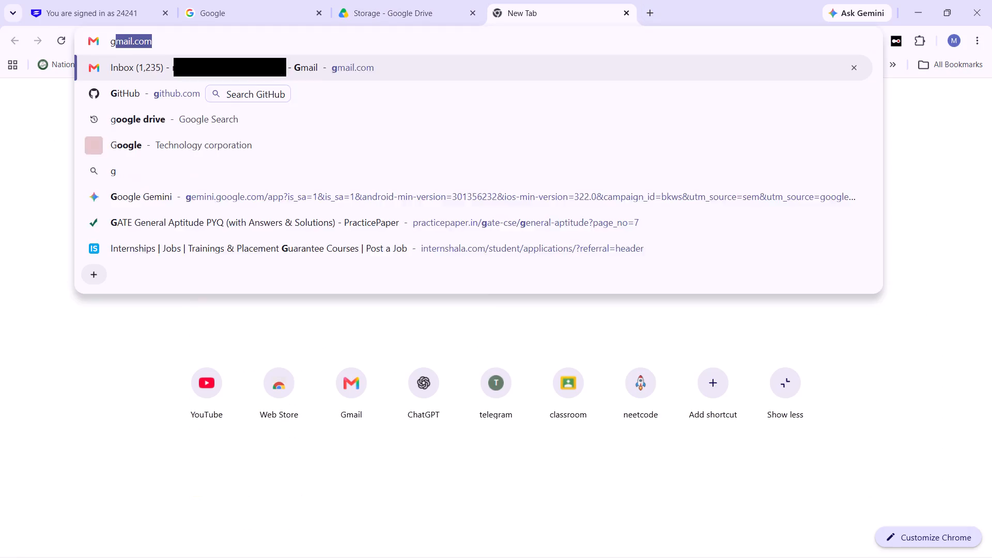
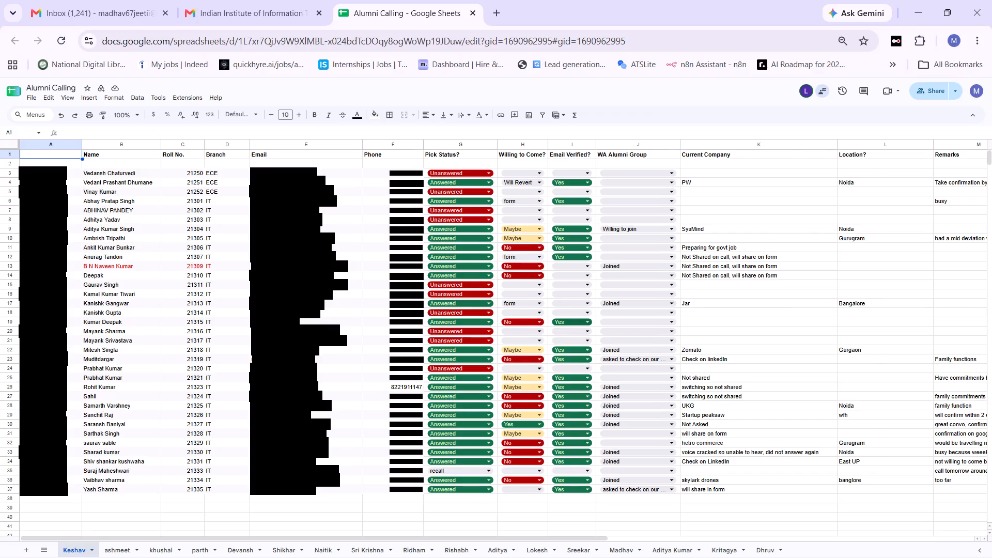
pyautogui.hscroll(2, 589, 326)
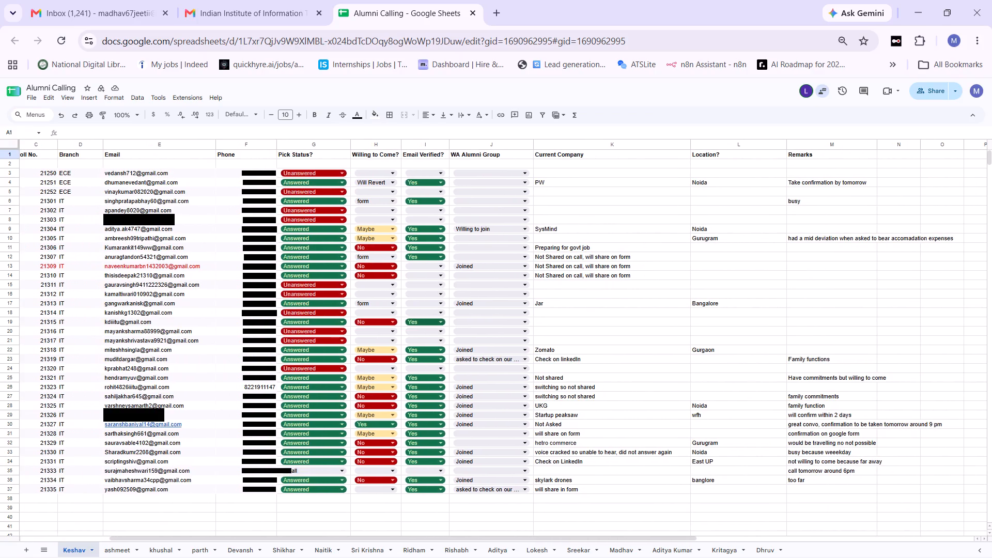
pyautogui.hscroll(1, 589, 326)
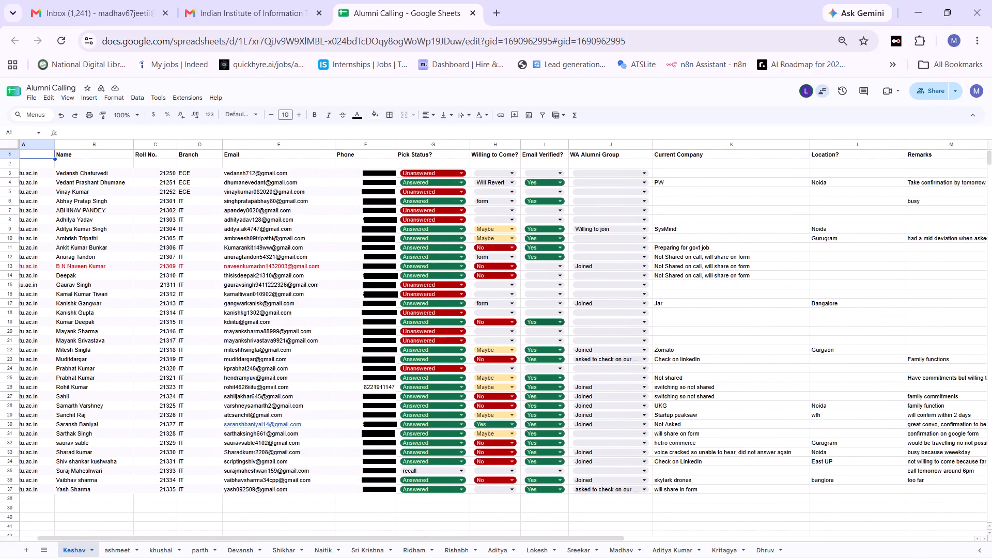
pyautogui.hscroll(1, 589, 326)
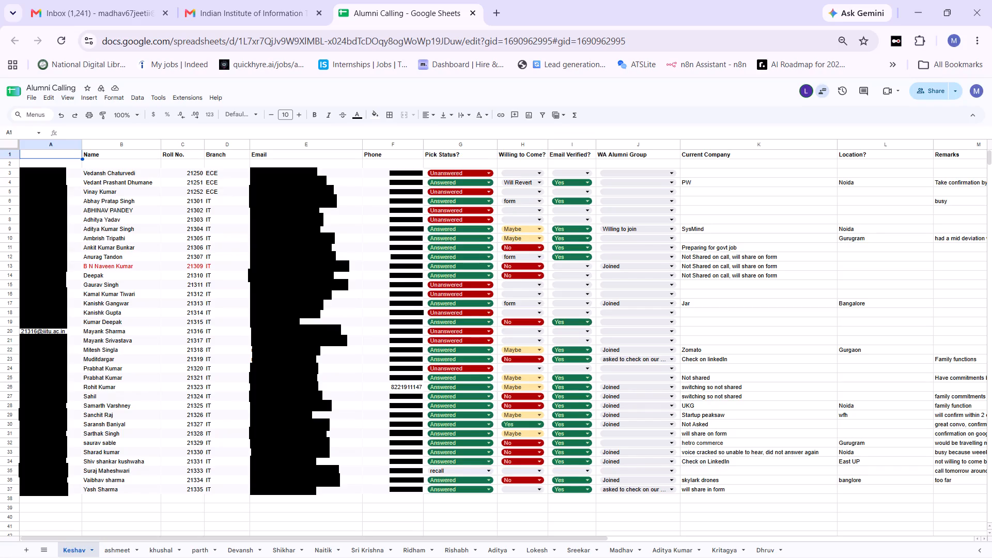
# Examine the alumni call records in the Alumni Calling spreadsheet, including pick status, willingness to come and current company.
pyautogui.scroll(1, 141, 361)
pyautogui.hscroll(2, 141, 361)
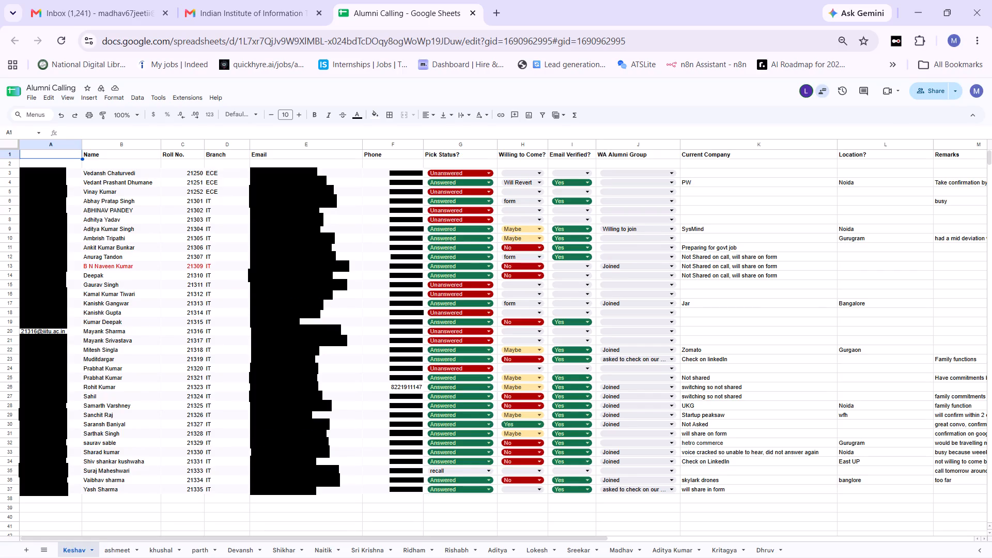
pyautogui.hscroll(-5, 133, 215)
pyautogui.hscroll(5, 133, 215)
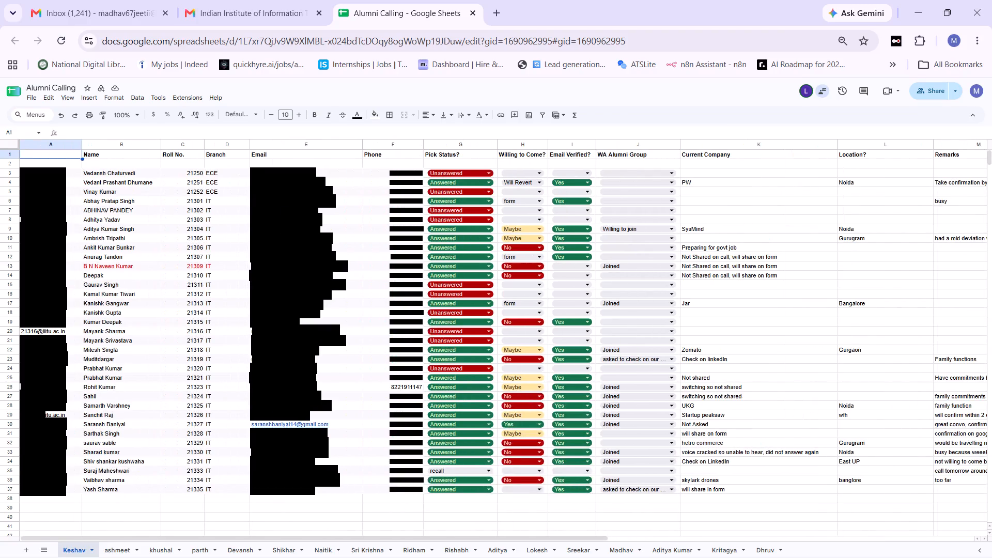
pyautogui.hscroll(8, 133, 215)
pyautogui.click(283, 7)
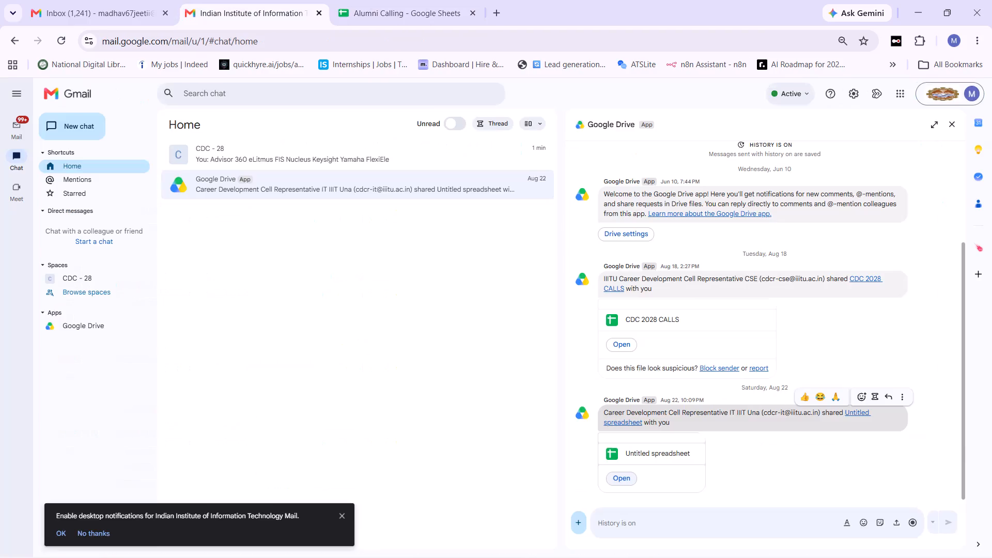
pyautogui.click(388, 0)
pyautogui.hscroll(7, 87, 198)
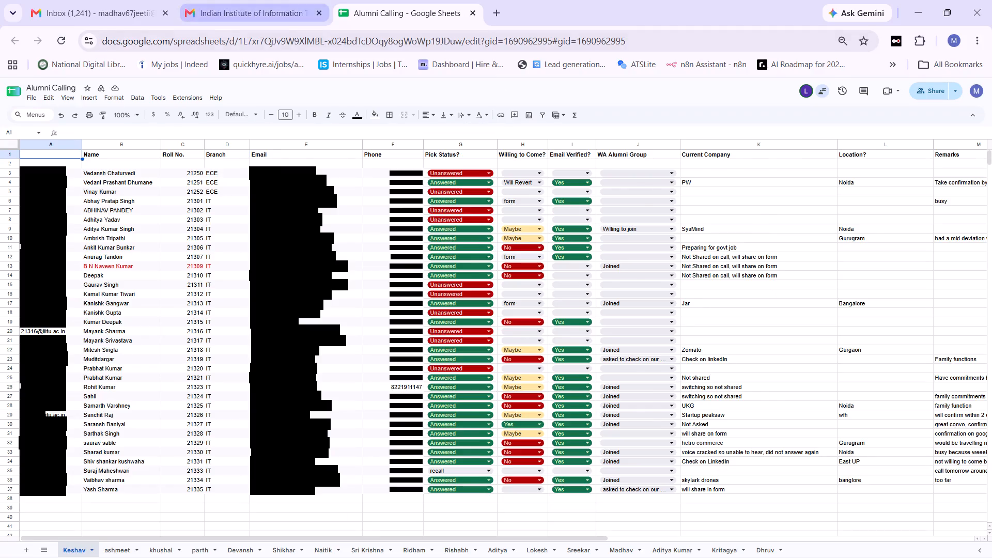
# Open the shared CDC 2028 CALLS spreadsheet from the Google Drive app conversation in Gmail Chat.
pyautogui.click(238, 17)
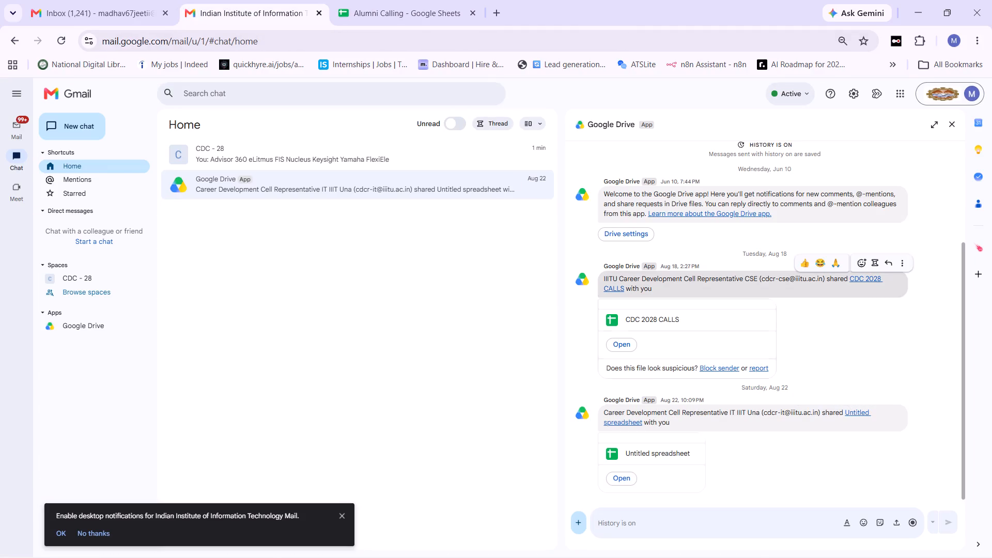
pyautogui.click(628, 340)
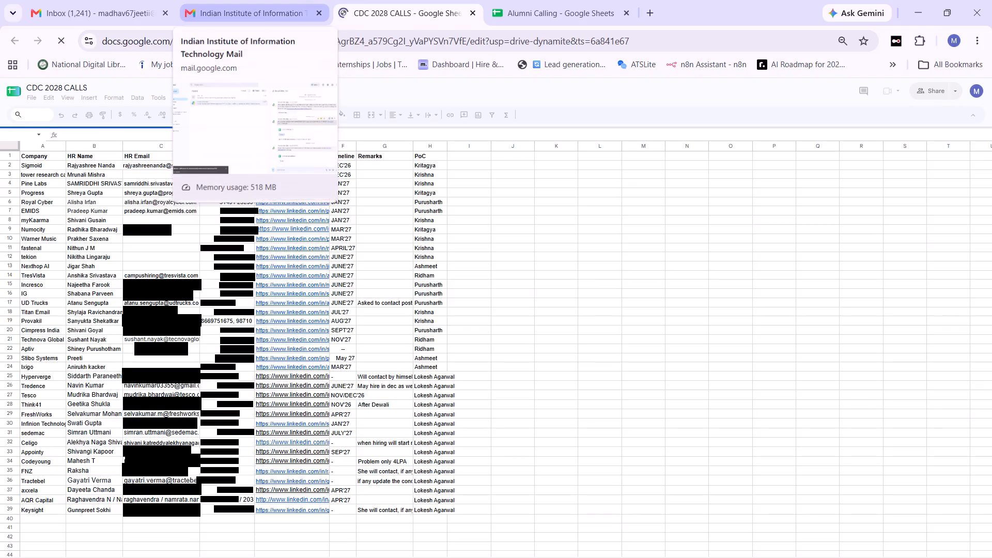
pyautogui.hscroll(2, 245, 224)
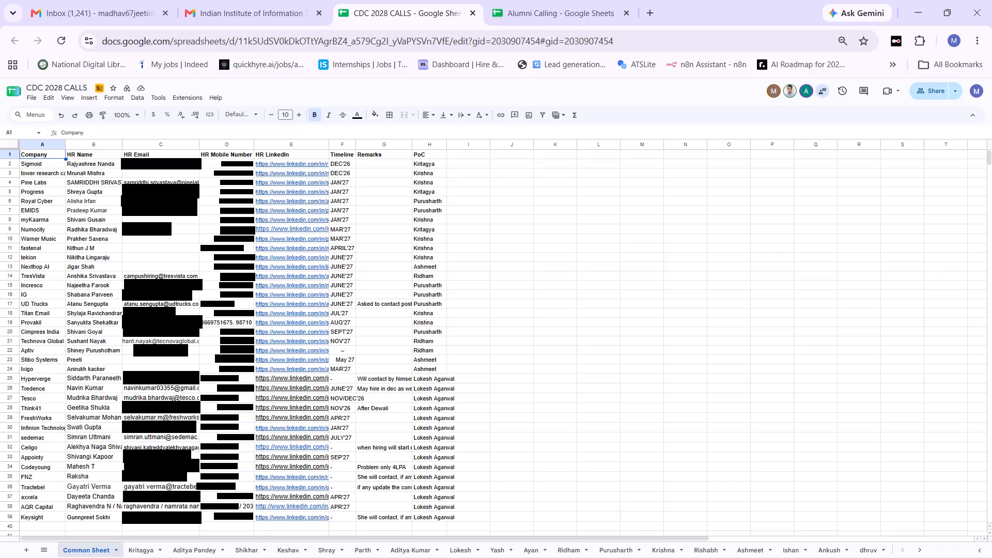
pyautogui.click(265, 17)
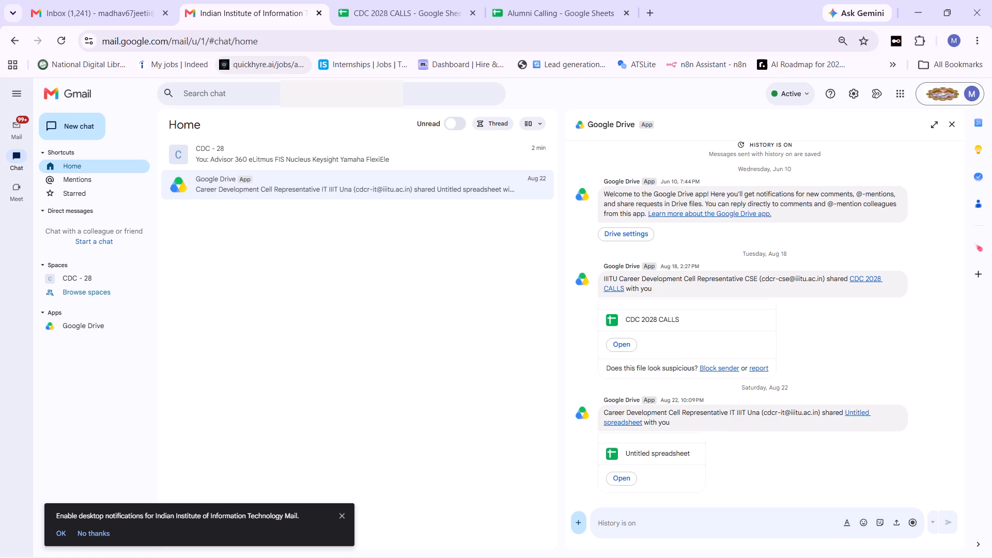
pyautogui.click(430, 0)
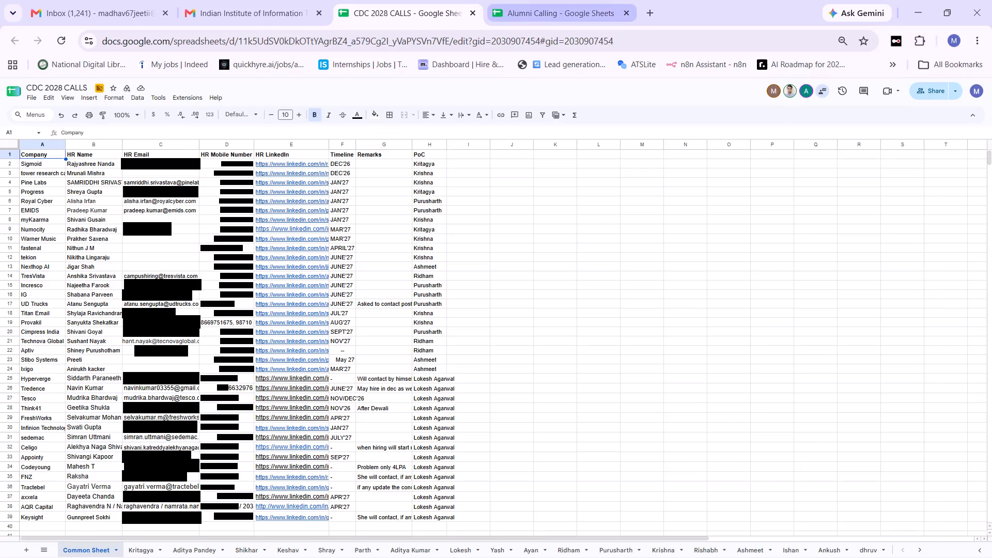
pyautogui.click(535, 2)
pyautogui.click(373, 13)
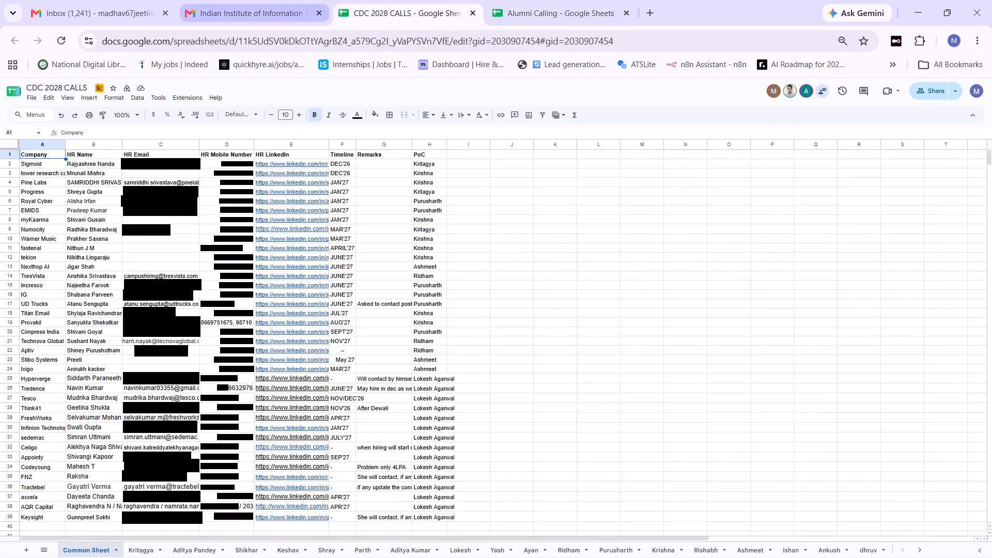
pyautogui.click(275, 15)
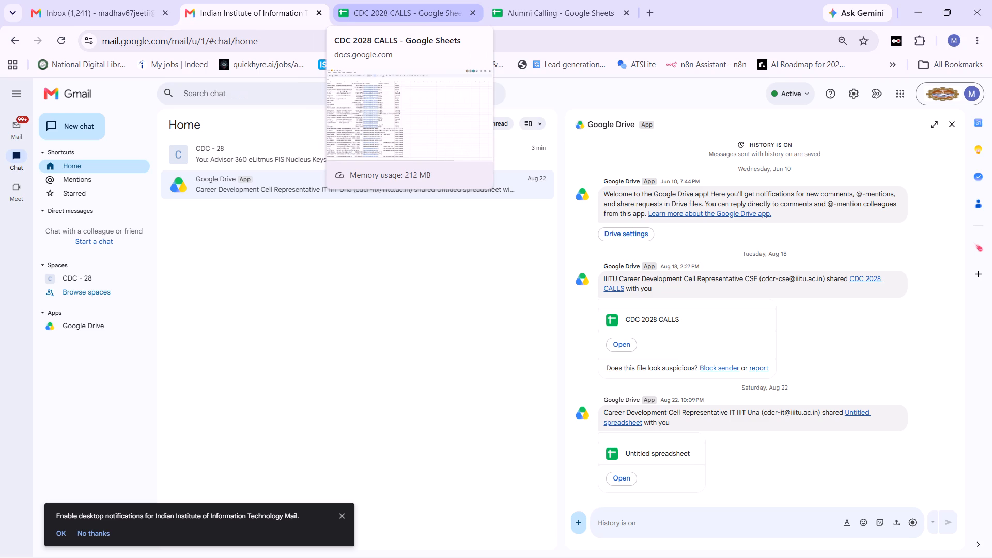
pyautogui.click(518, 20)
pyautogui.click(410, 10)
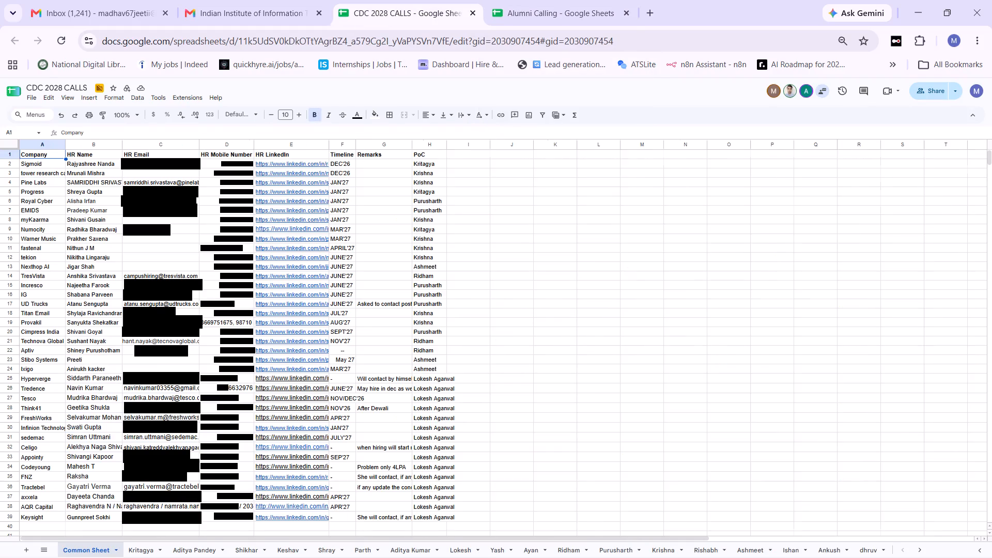
# Open CDC 2028 CALLS again from the Google Drive app conversation in Gmail Chat and browse to its further sheets.
pyautogui.click(239, 4)
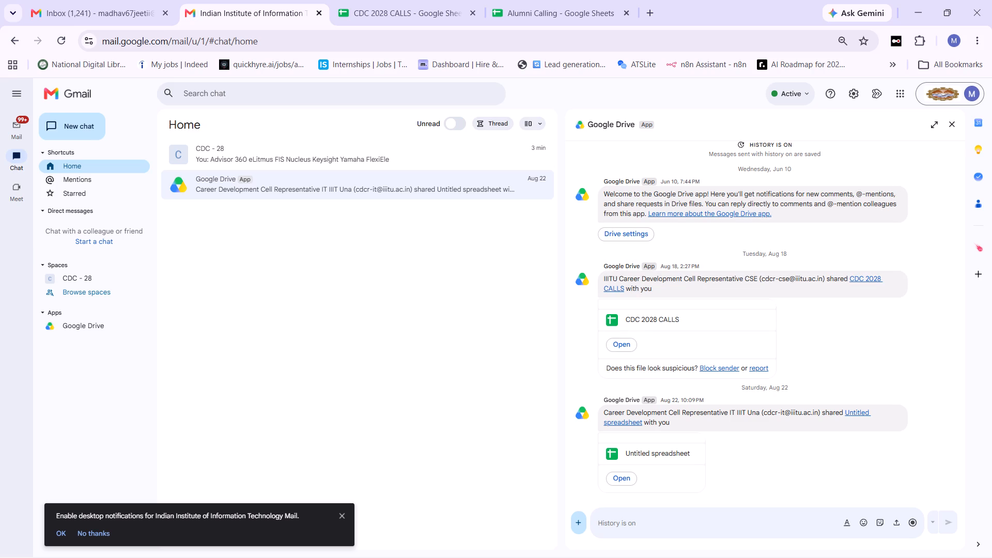
pyautogui.click(619, 342)
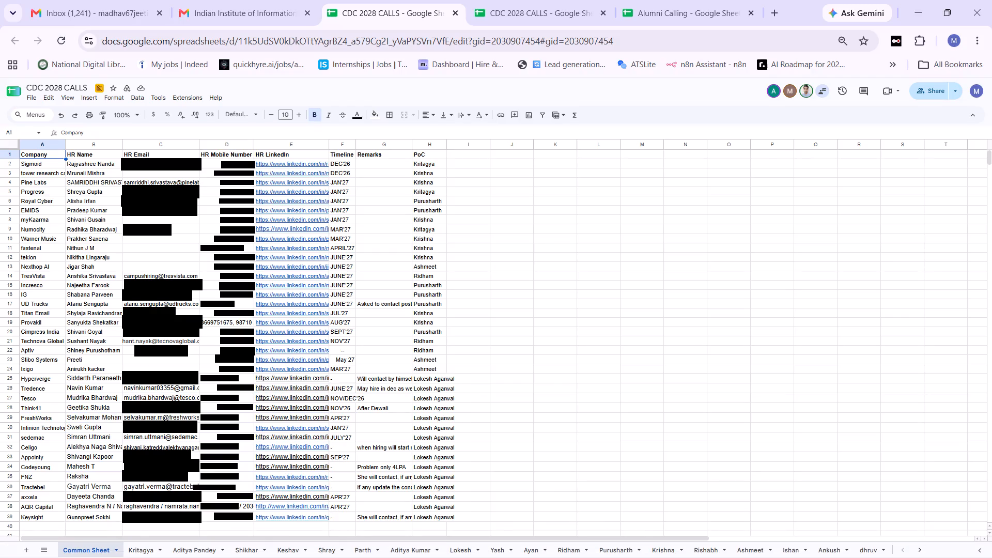
pyautogui.click(920, 551)
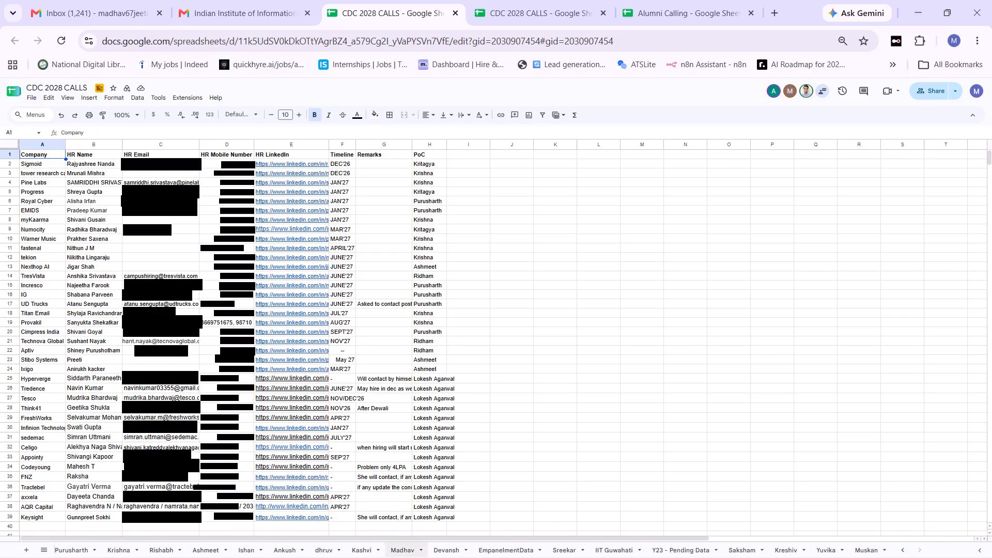
# Paste the copied company list, from Advisor 360 to FlexiEle, into the Madhav sheet of CDC 2028 CALLS starting at cell A20.
pyautogui.click(401, 548)
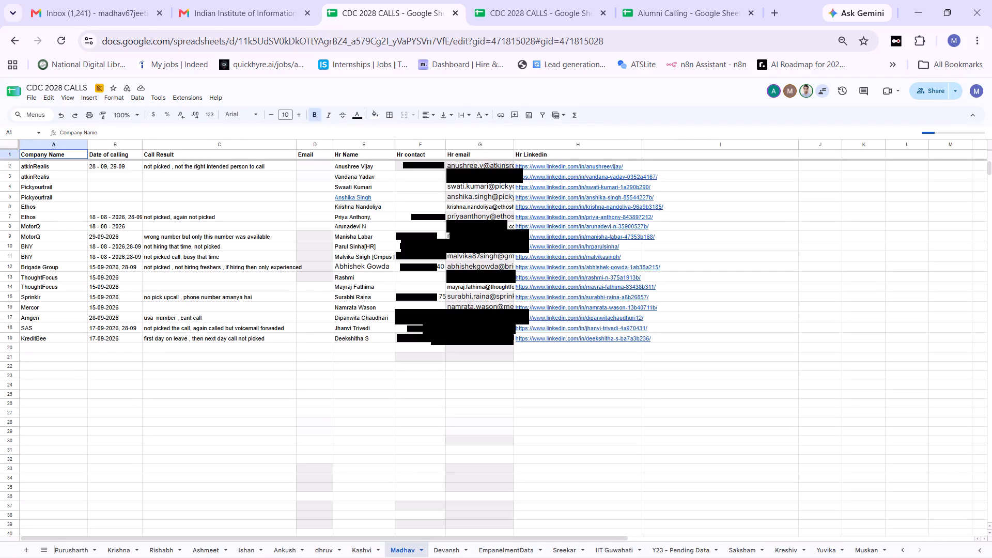
pyautogui.click(35, 347)
pyautogui.hotkey('ctrl', 'v')
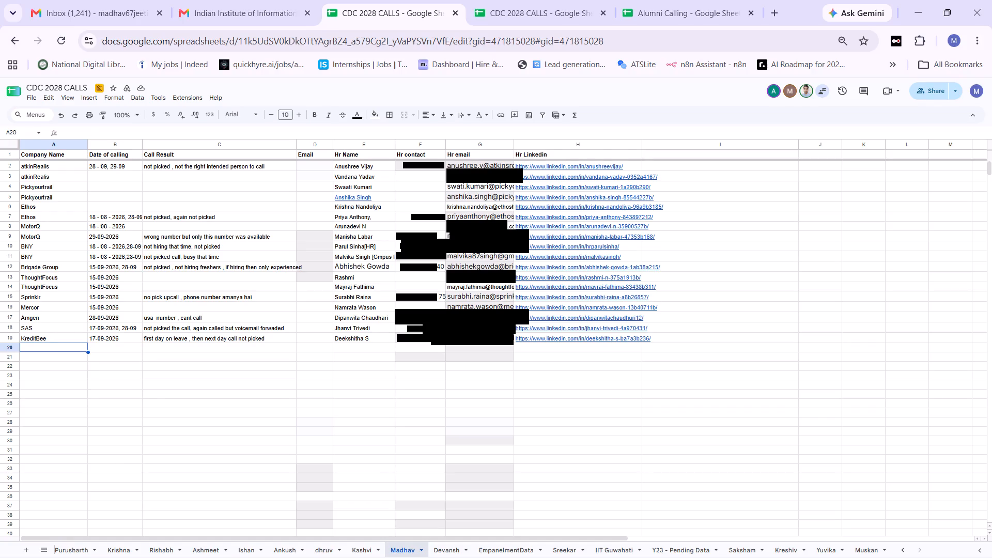
pyautogui.click(106, 383)
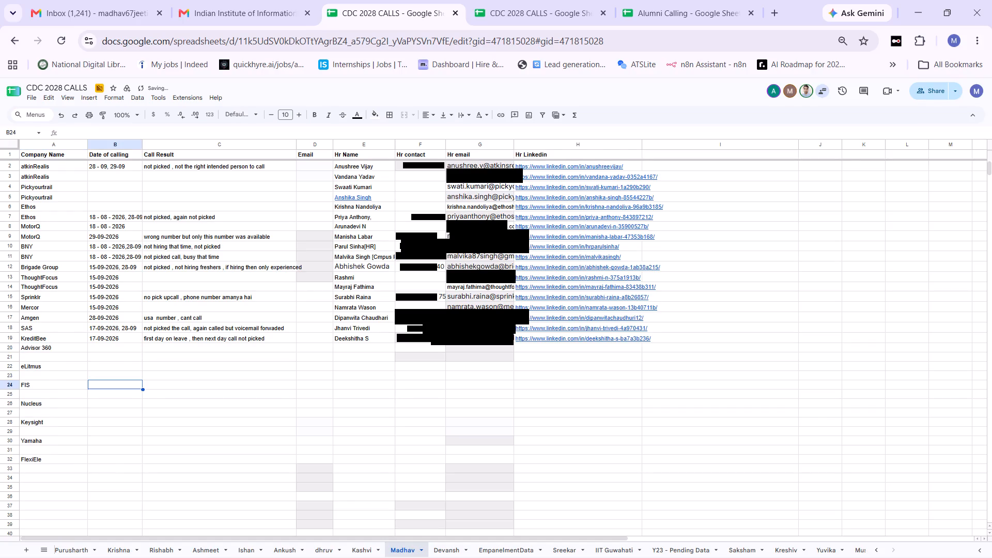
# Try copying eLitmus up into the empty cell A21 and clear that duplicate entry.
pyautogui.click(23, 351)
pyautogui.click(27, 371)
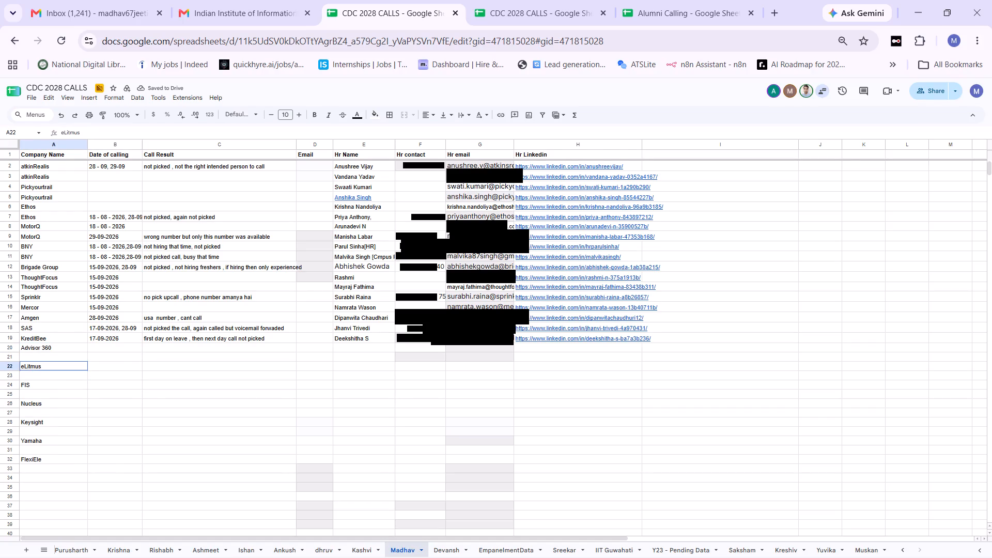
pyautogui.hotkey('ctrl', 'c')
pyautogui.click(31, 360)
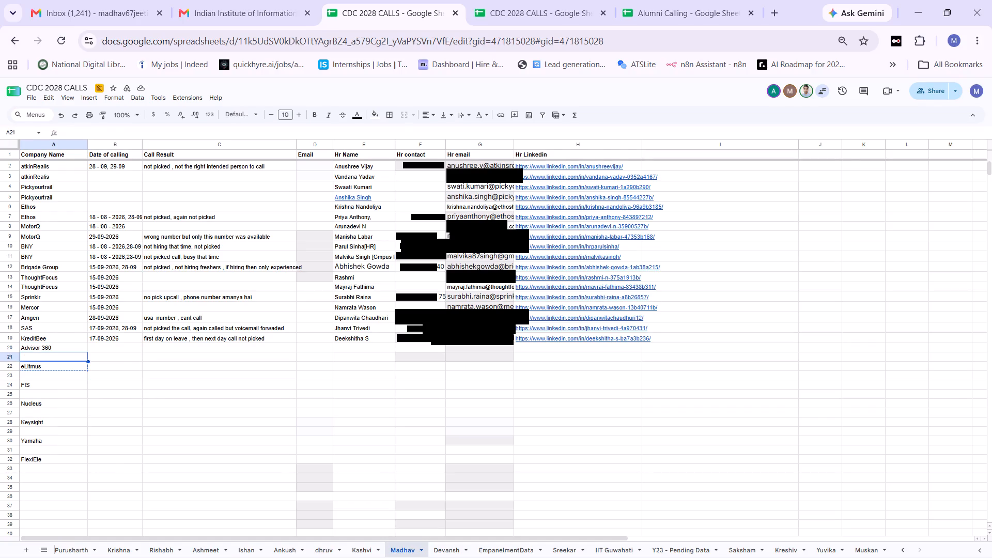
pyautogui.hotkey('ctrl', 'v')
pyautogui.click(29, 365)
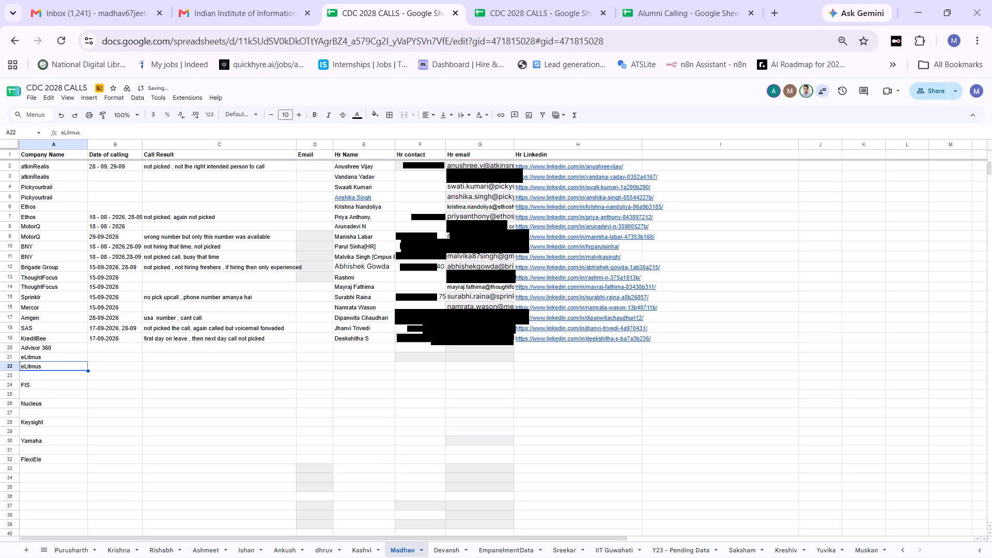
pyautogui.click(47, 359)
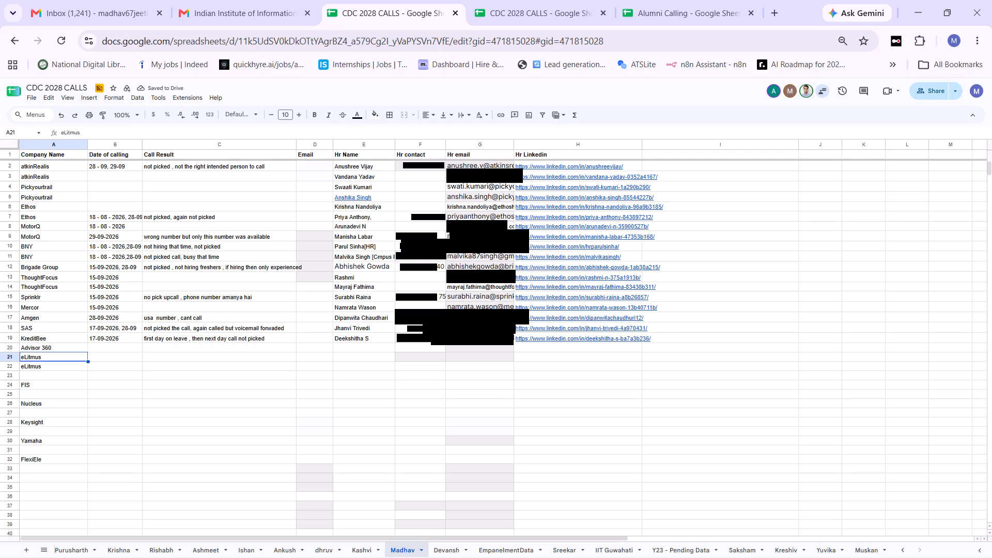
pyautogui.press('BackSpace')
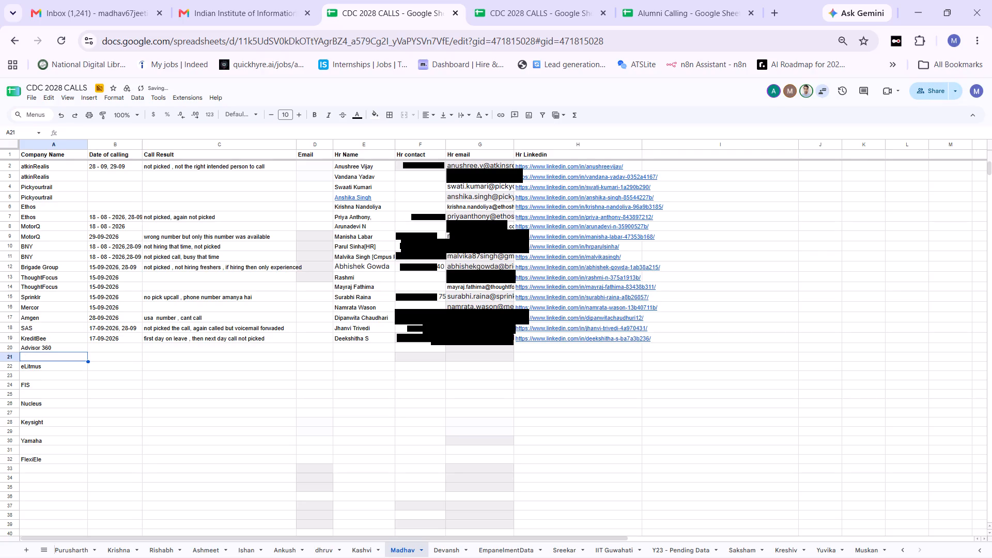
# Copy the company name Advisor 360 from cell A20 and search Google for "Advisor 360 campus recruiter" in a new tab.
pyautogui.click(59, 344)
pyautogui.click(50, 348)
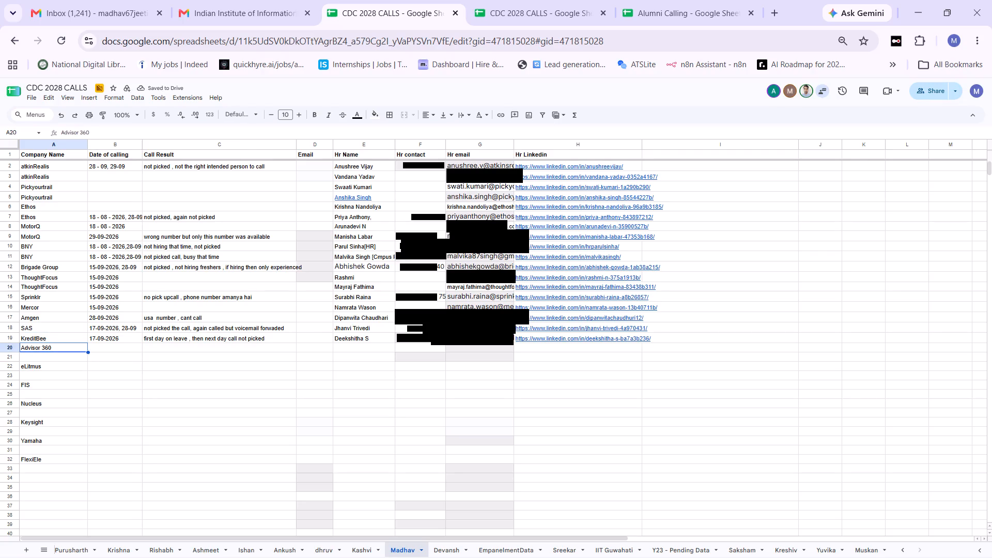
pyautogui.hotkey('ctrl', 'c')
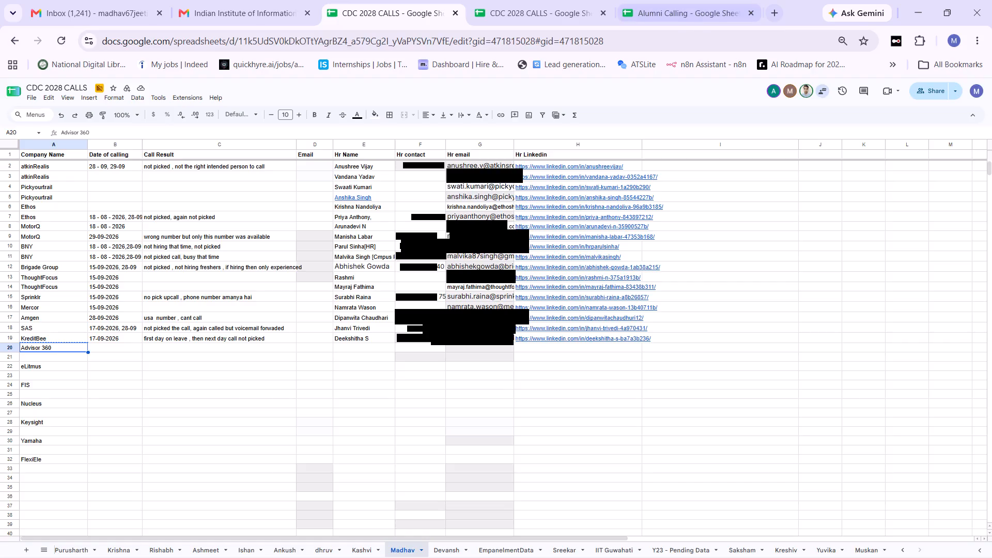
pyautogui.click(770, 13)
pyautogui.hotkey('ctrl', 'v')
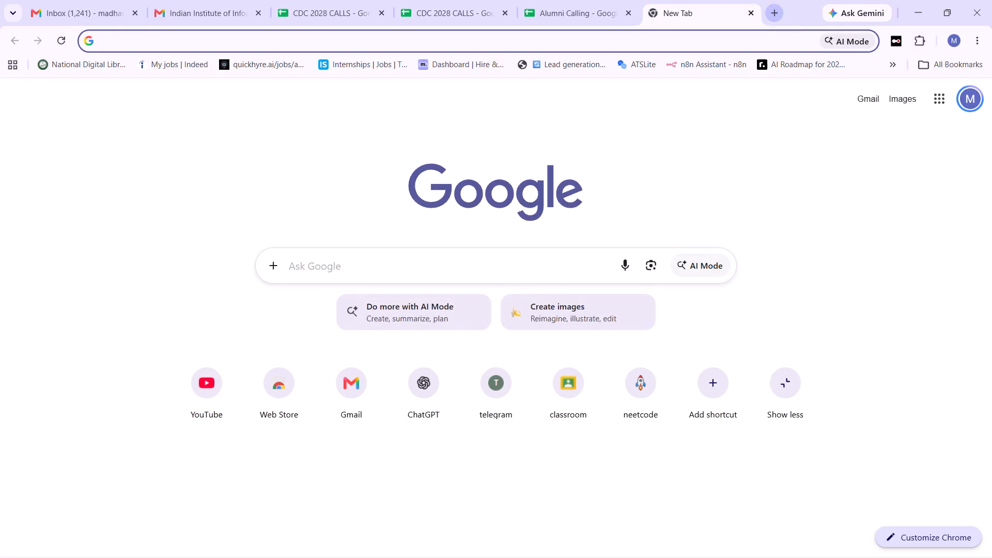
pyautogui.press('space')
pyautogui.write('carre')
pyautogui.press('BackSpace')
pyautogui.press('BackSpace')
pyautogui.write('eer')
pyautogui.press('space')
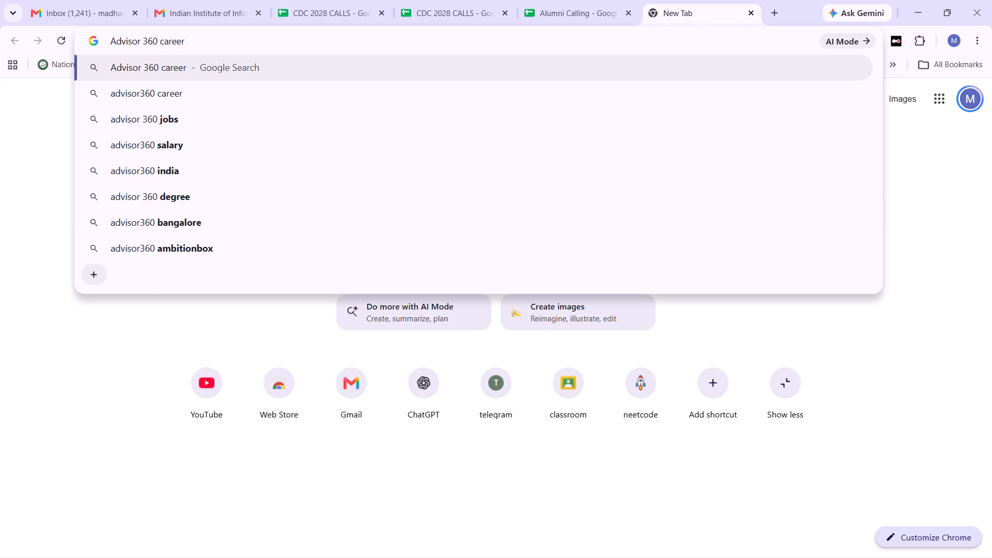
pyautogui.press('BackSpace')
pyautogui.press('BackSpace')
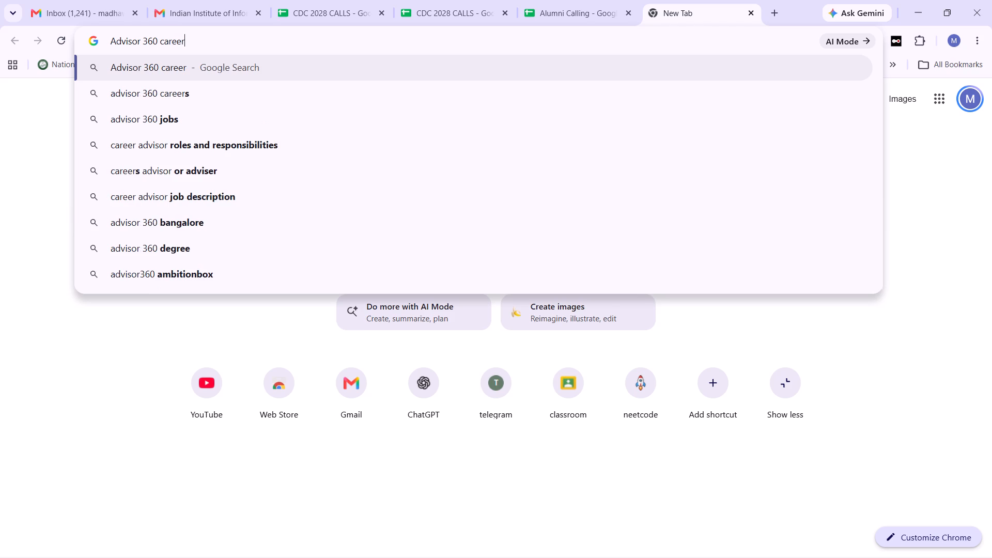
pyautogui.press('BackSpace')
pyautogui.press('BackSpace')
pyautogui.press('BackSpace')
pyautogui.press('BackSpace')
pyautogui.write('ampus recruiter')
pyautogui.press('space')
pyautogui.press('Return')
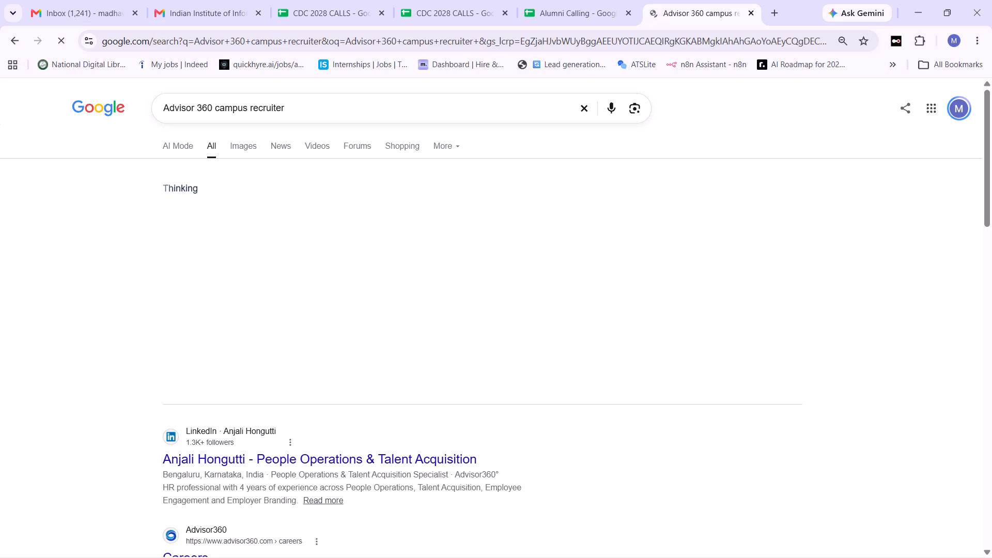
# Expand the AI Overview and read through it and the search results for an Advisor360 recruiter contact.
pyautogui.scroll(-2, 85, 384)
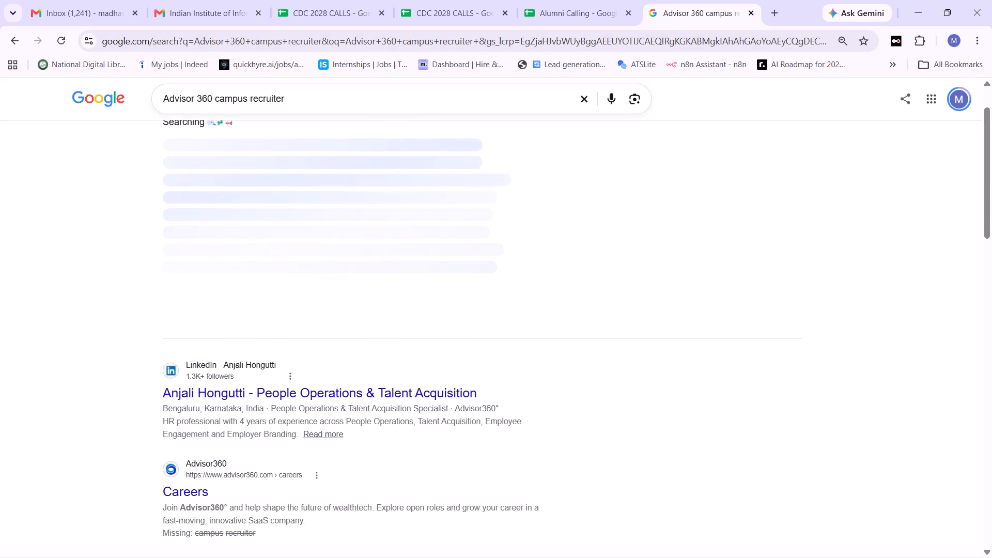
pyautogui.scroll(1, 85, 384)
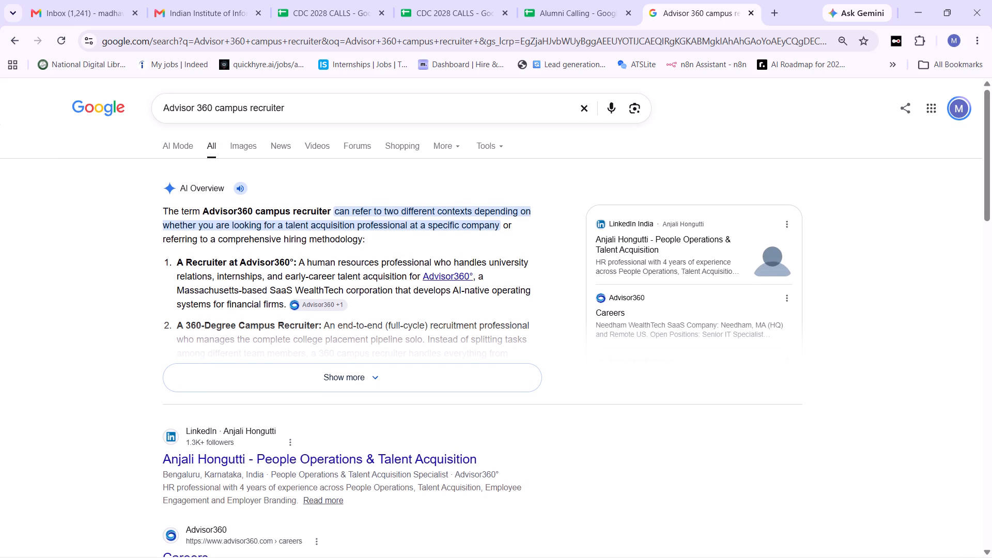
pyautogui.scroll(-1, 126, 297)
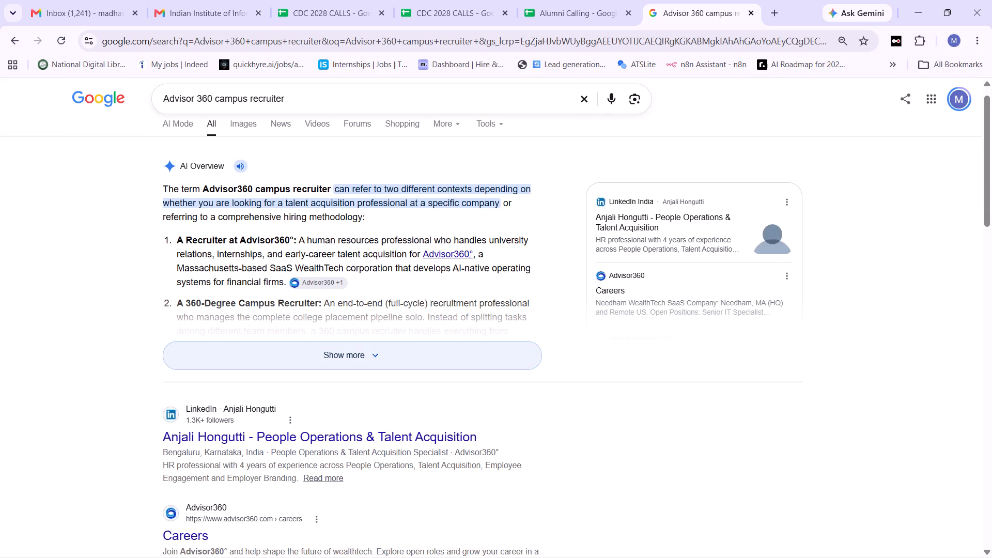
pyautogui.click(290, 364)
pyautogui.scroll(-2, 159, 412)
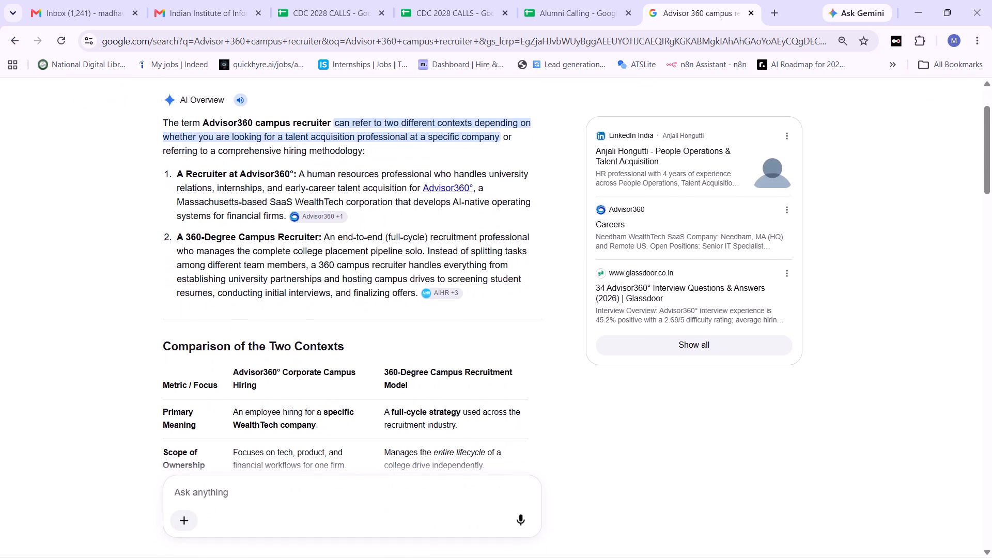
pyautogui.scroll(-2, 159, 412)
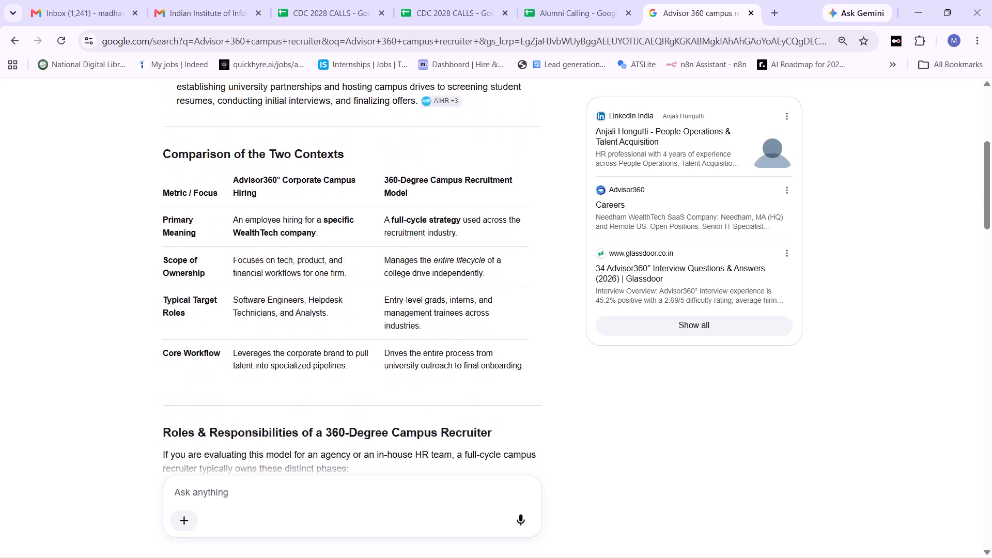
pyautogui.scroll(-4, 159, 412)
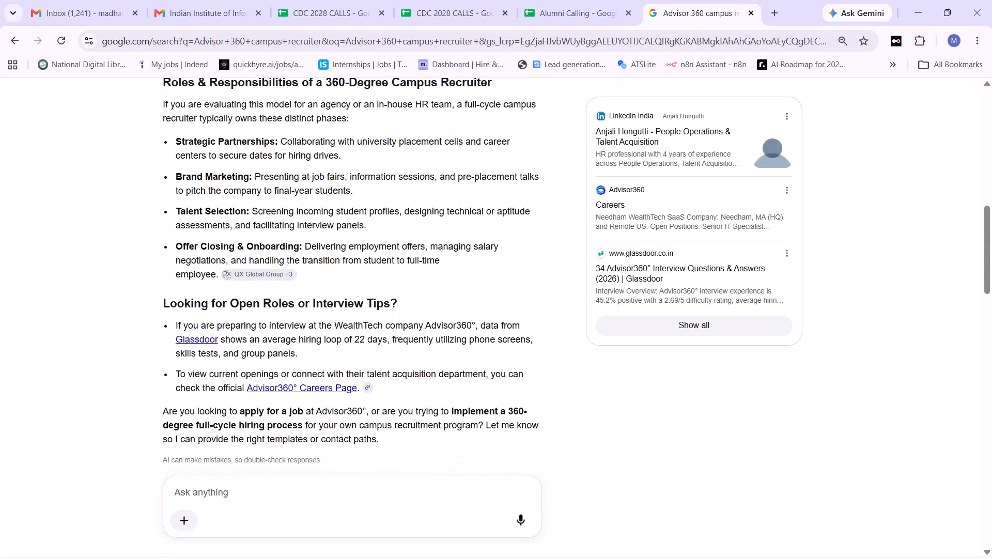
pyautogui.scroll(-4, 159, 412)
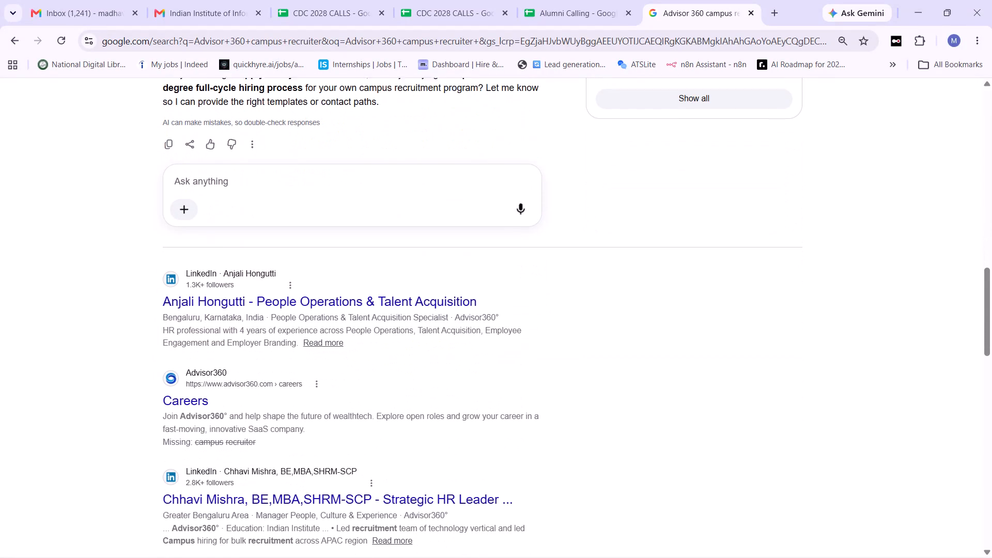
pyautogui.scroll(-2, 159, 412)
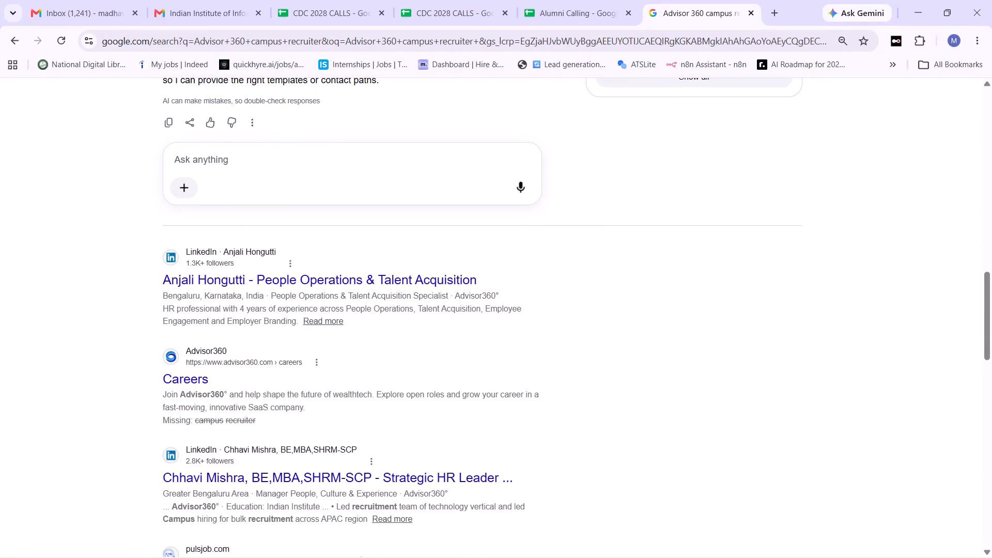
# Open the LinkedIn profile of Advisor360's People Operations & Talent Acquisition specialist and follow them.
pyautogui.click(255, 281)
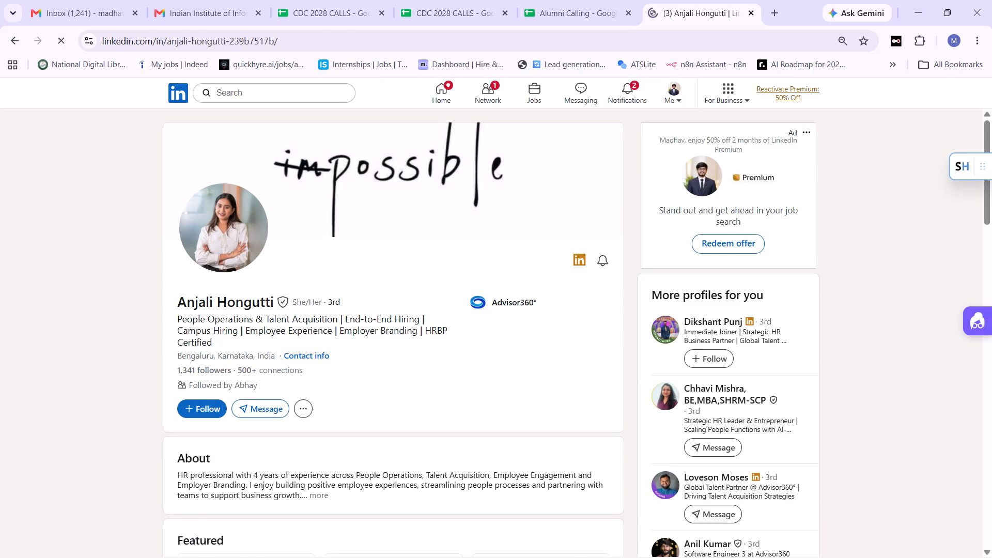
pyautogui.click(189, 414)
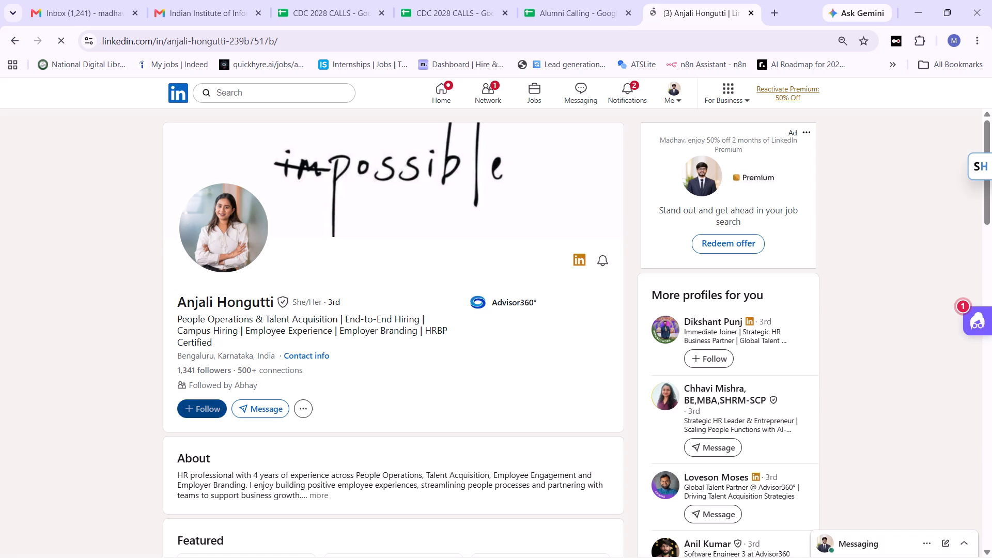
# Reveal the recruiter's phone and email details with the Lusha extension.
pyautogui.click(977, 323)
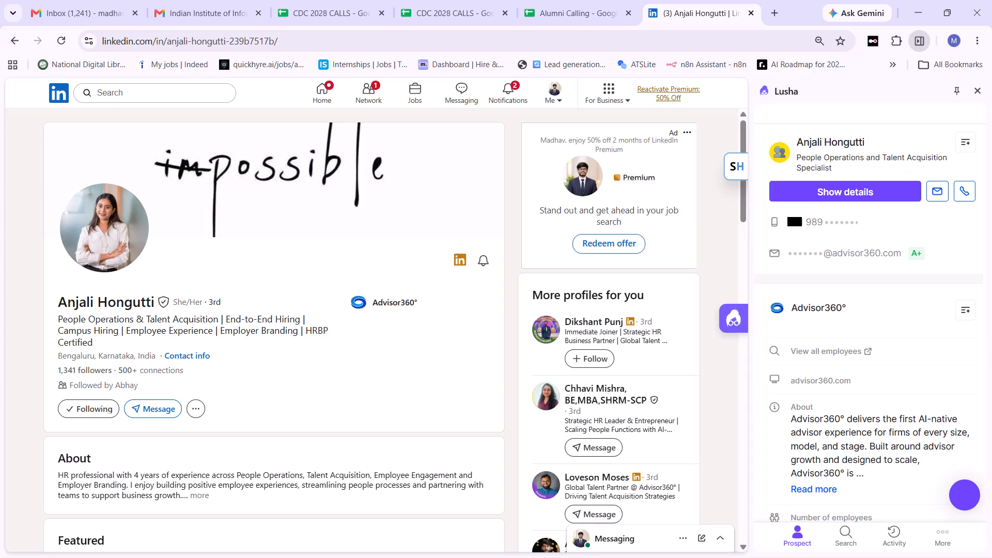
pyautogui.click(882, 188)
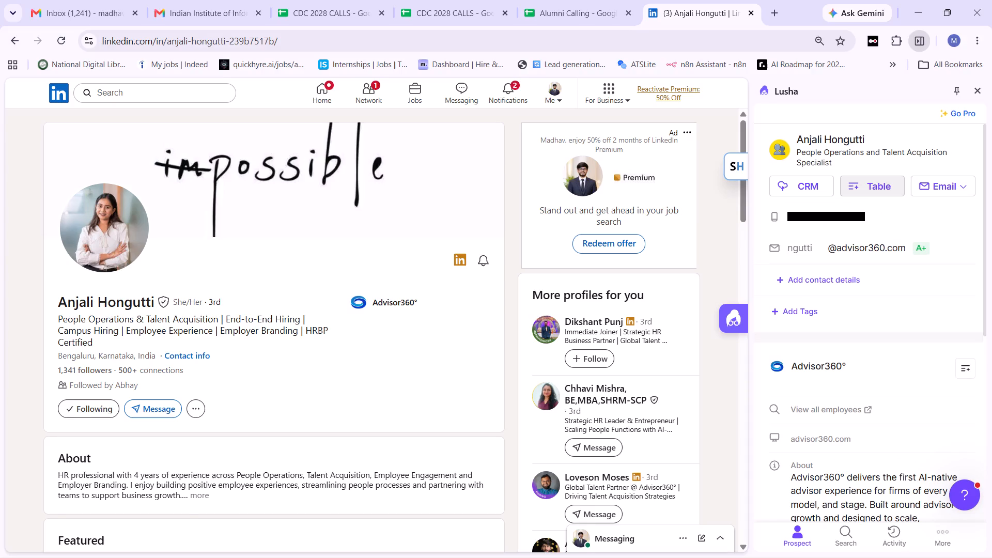
# Copy the recruiter's phone number from Lusha and paste it into the Advisor 360 row's Hr email cell G20 in CDC 2028 CALLS.
pyautogui.click(966, 214)
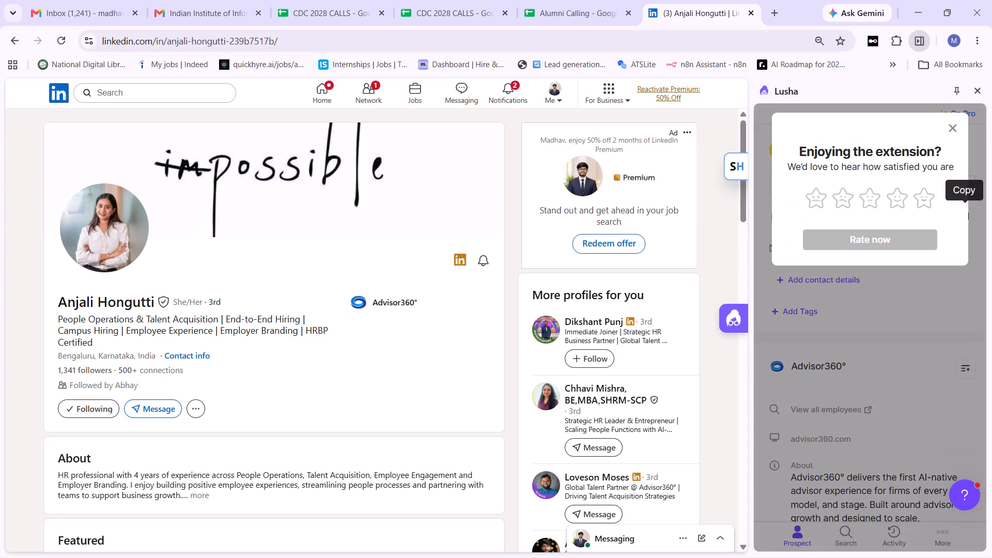
pyautogui.click(952, 128)
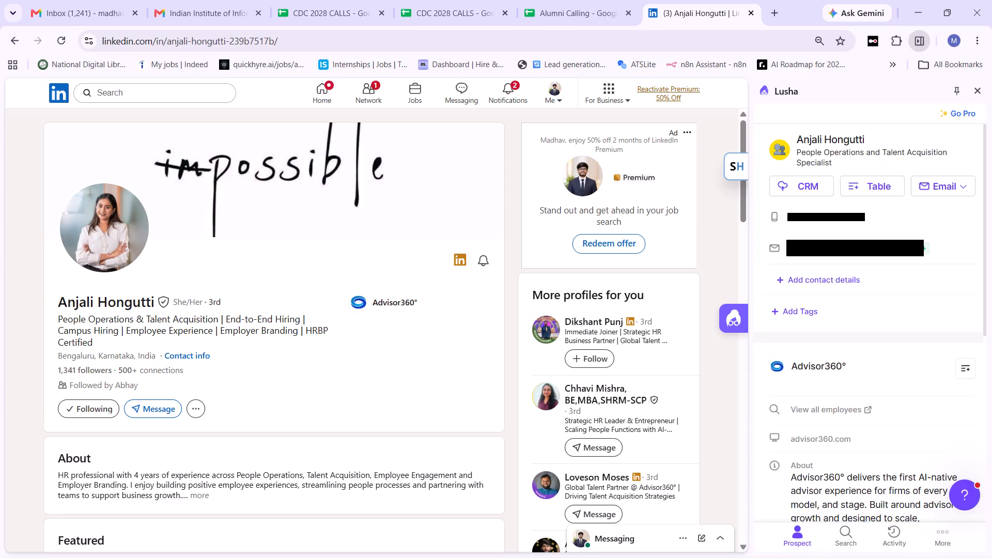
pyautogui.click(965, 218)
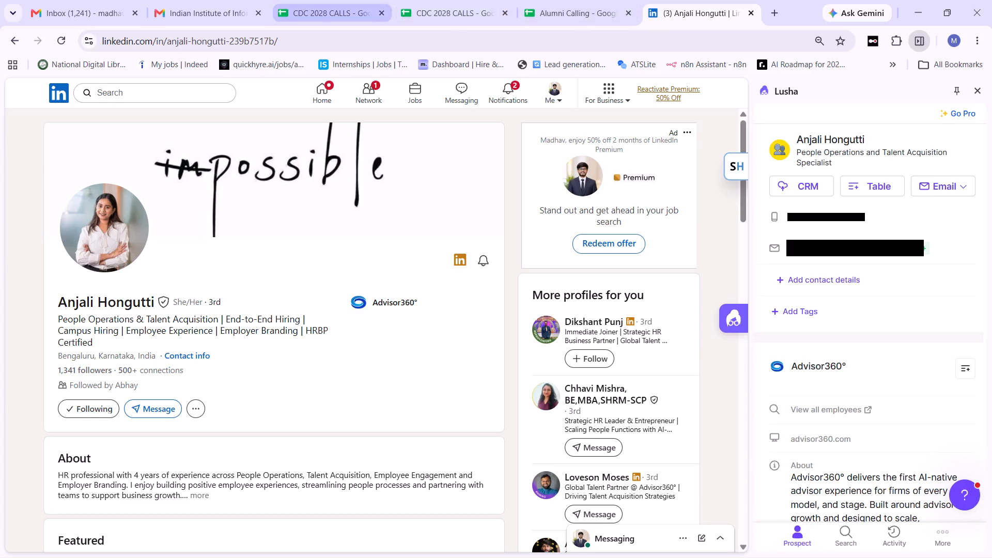
pyautogui.click(550, 20)
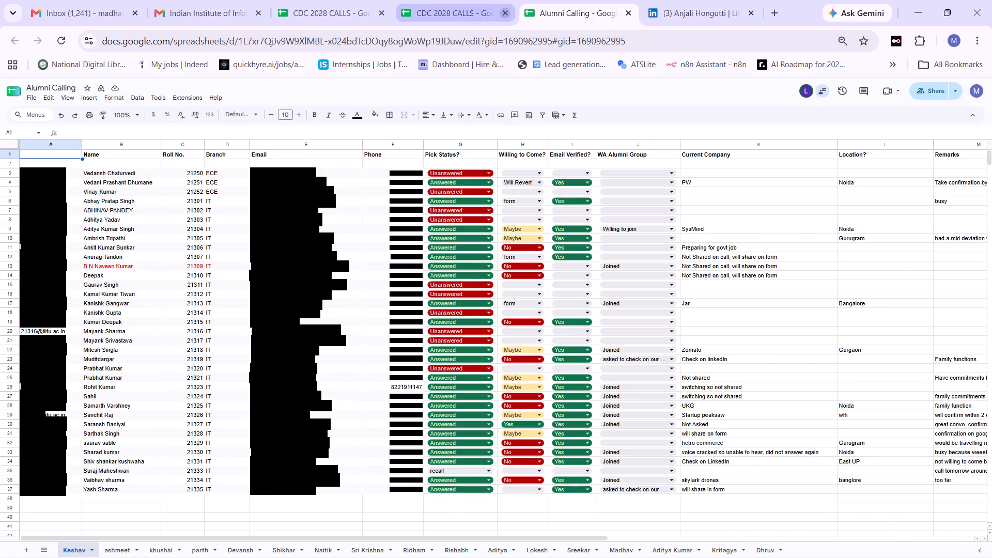
pyautogui.click(477, 16)
pyautogui.click(318, 8)
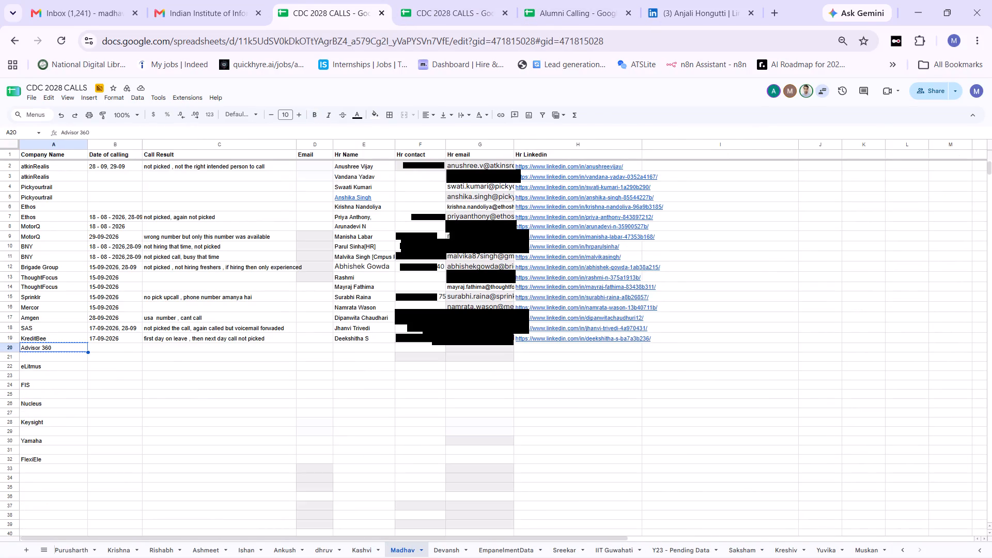
pyautogui.click(463, 349)
pyautogui.hotkey('ctrl', 'v')
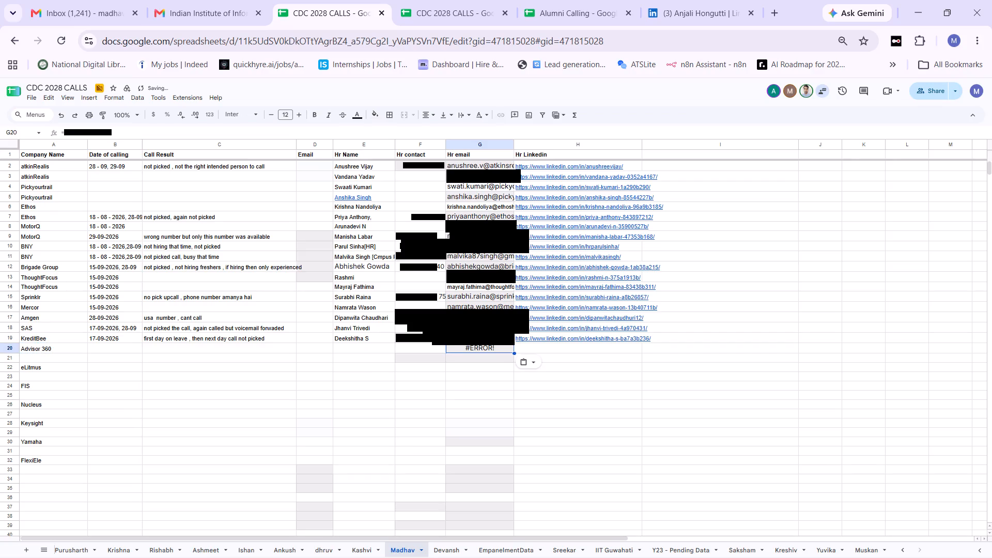
# Clear the Advisor 360 row's Hr email cell G20 and copy the recruiter's phone number from Lusha again.
pyautogui.press('BackSpace')
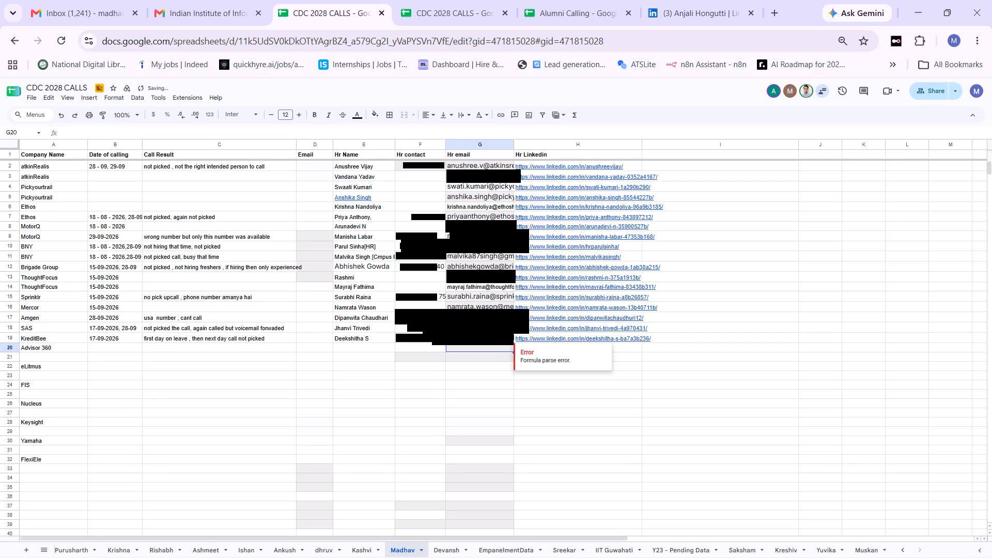
pyautogui.click(657, 18)
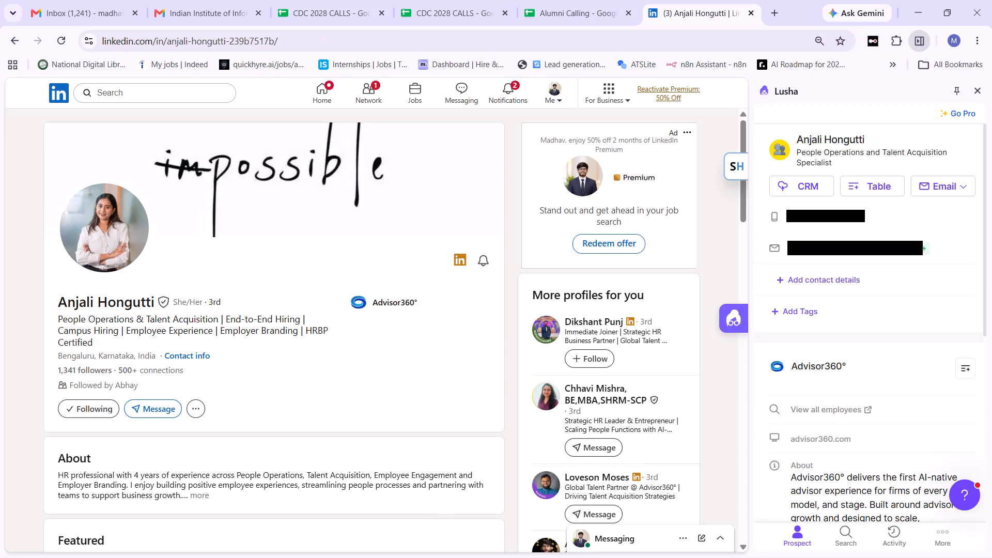
pyautogui.moveTo(788, 216); pyautogui.dragTo(858, 222)
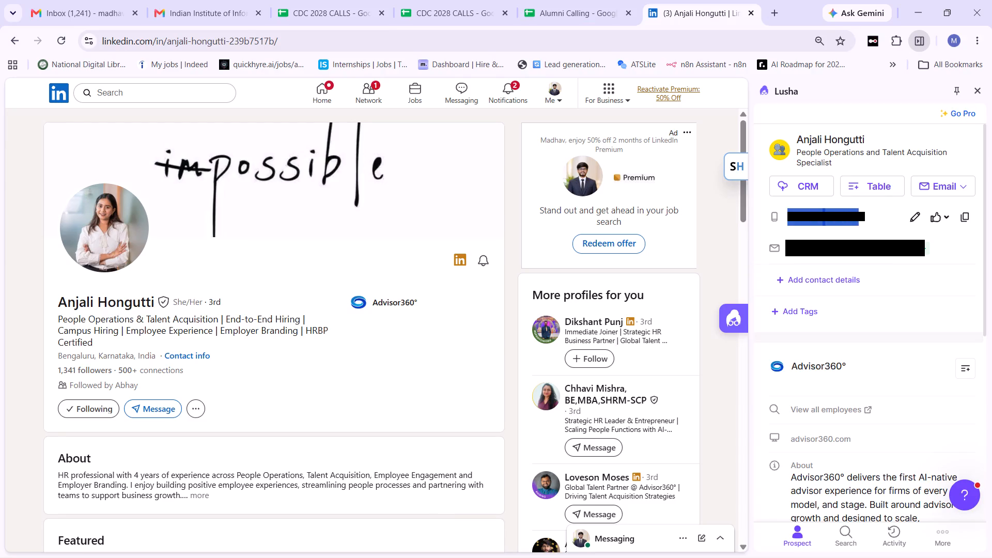
pyautogui.moveTo(858, 222); pyautogui.dragTo(869, 221)
pyautogui.hotkey('ctrl', 'c')
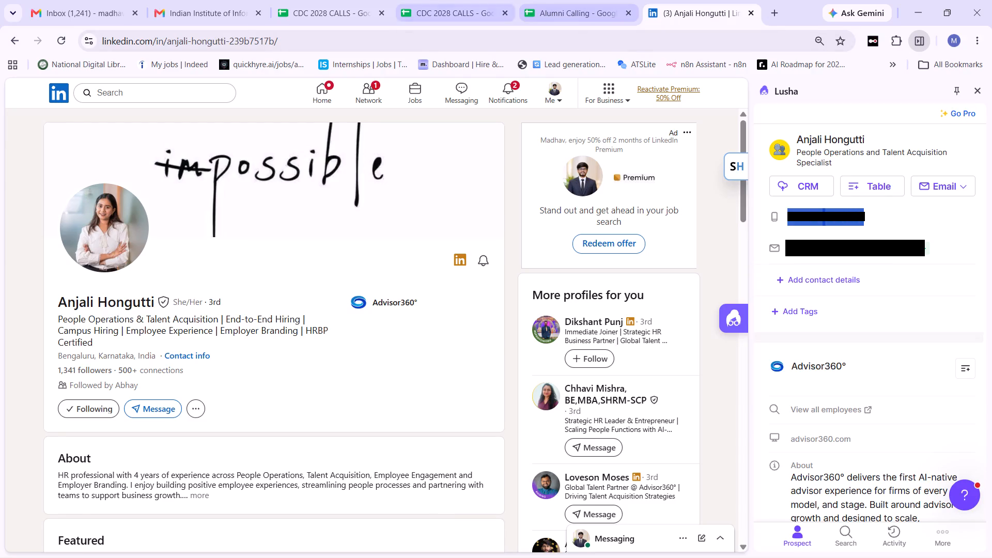
# Close the Alumni Calling spreadsheet and the second CDC 2028 CALLS tab showing the Common Sheet.
pyautogui.click(564, 0)
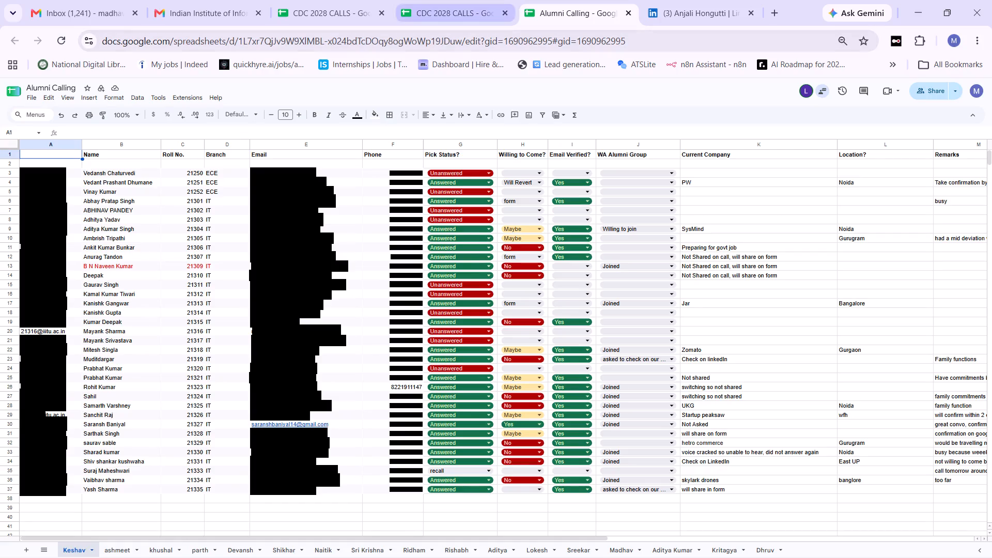
pyautogui.click(625, 13)
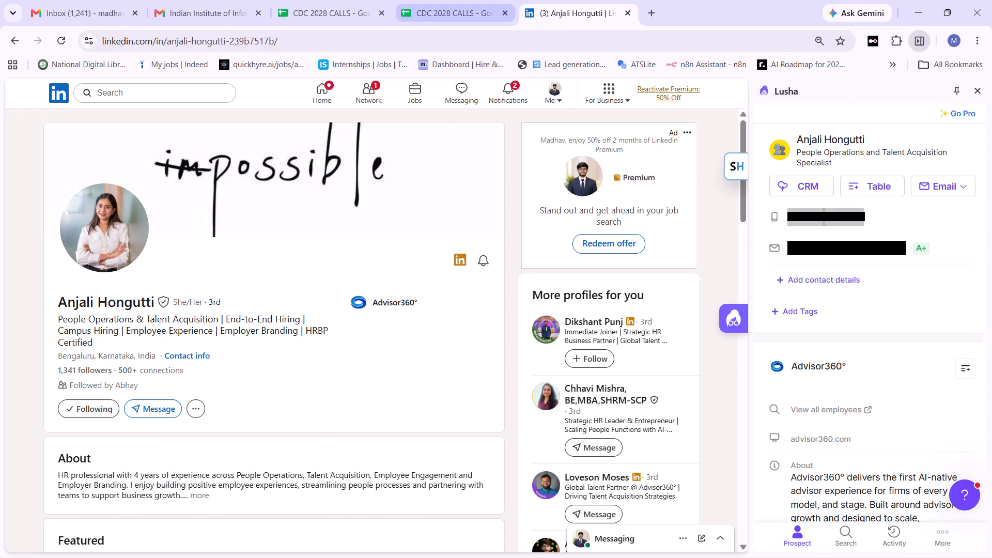
pyautogui.click(455, 10)
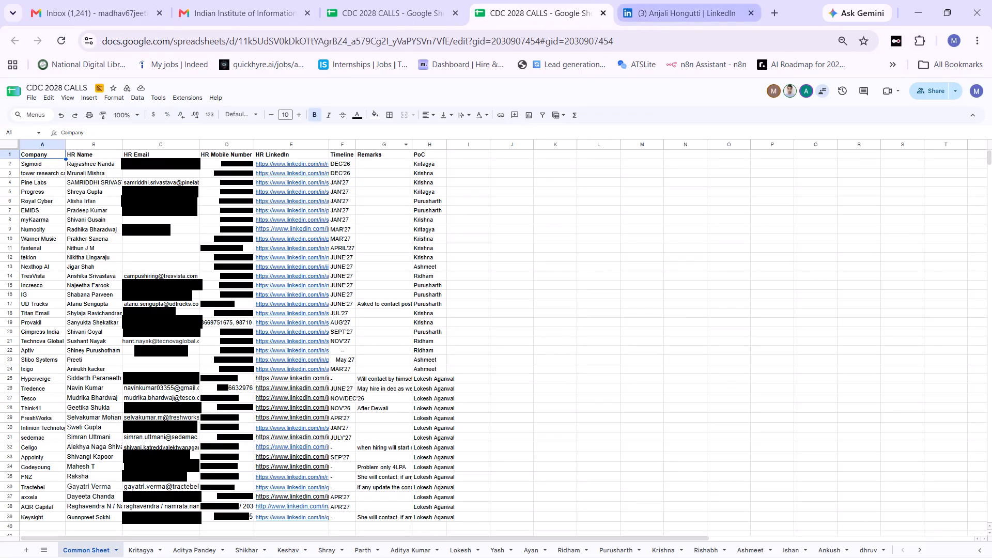
pyautogui.click(604, 13)
# Paste the phone number into cell G20 of the Madhav sheet and strip the leading symbols that make it a formula.
pyautogui.click(431, 1)
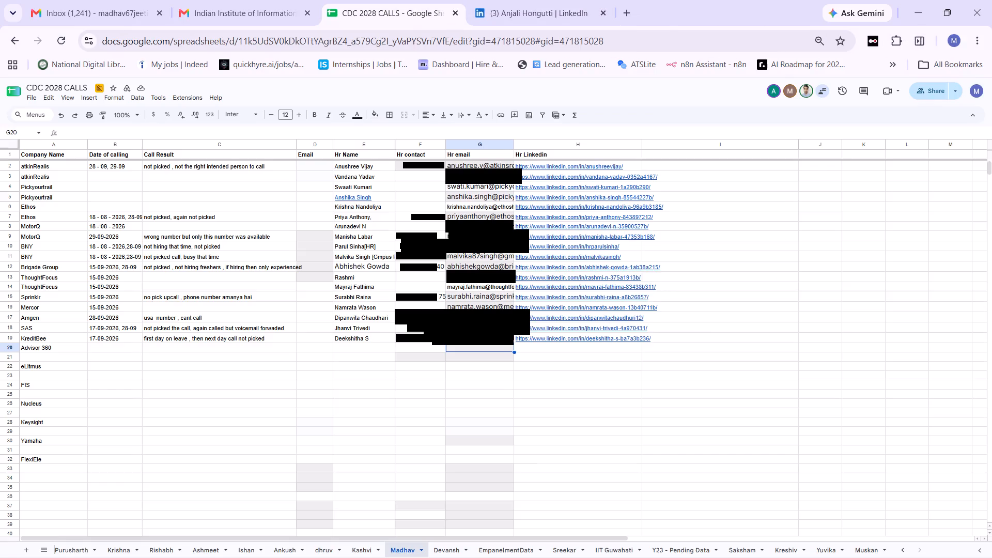
pyautogui.hotkey('ctrl', 'v')
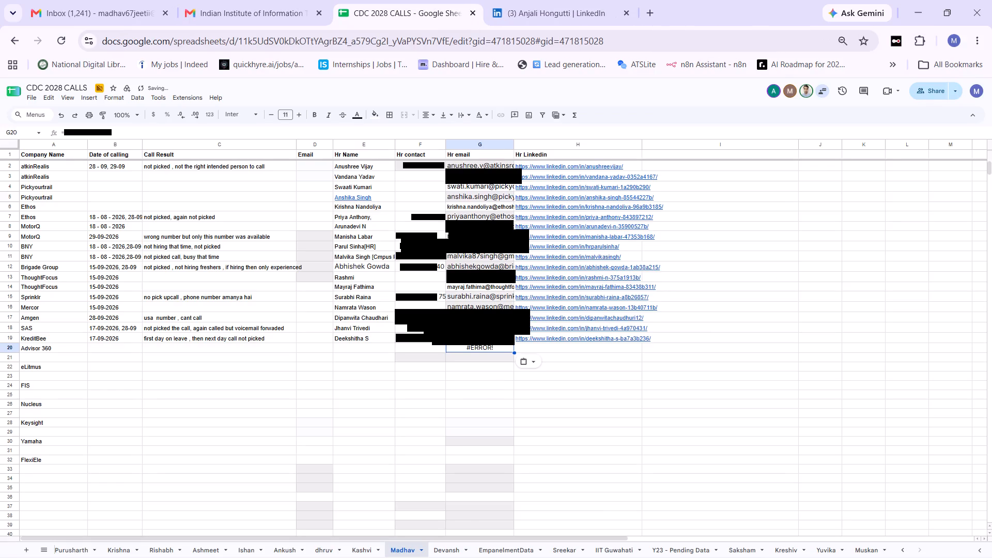
pyautogui.press('BackSpace')
pyautogui.hotkey('ctrl', 'v')
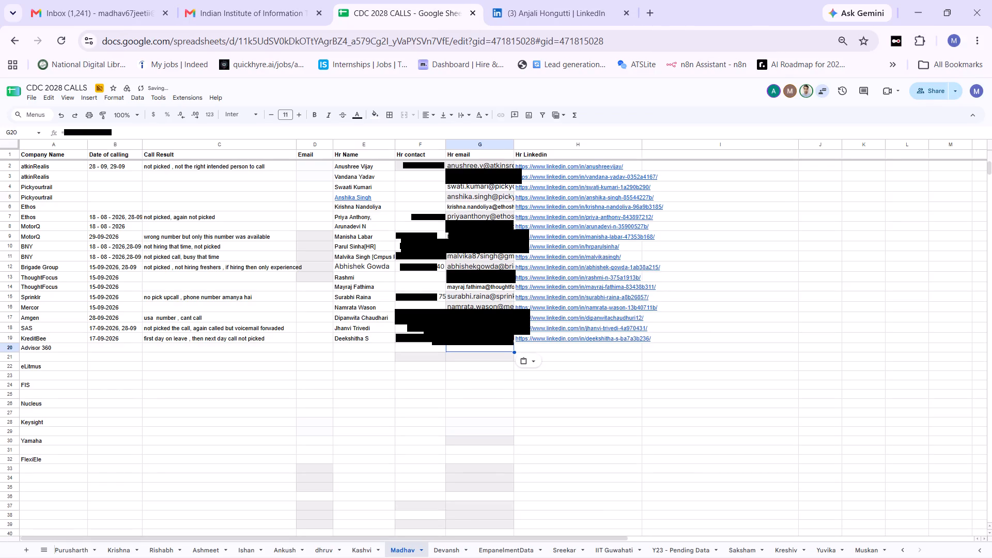
pyautogui.doubleClick(471, 344)
pyautogui.tripleClick(471, 351)
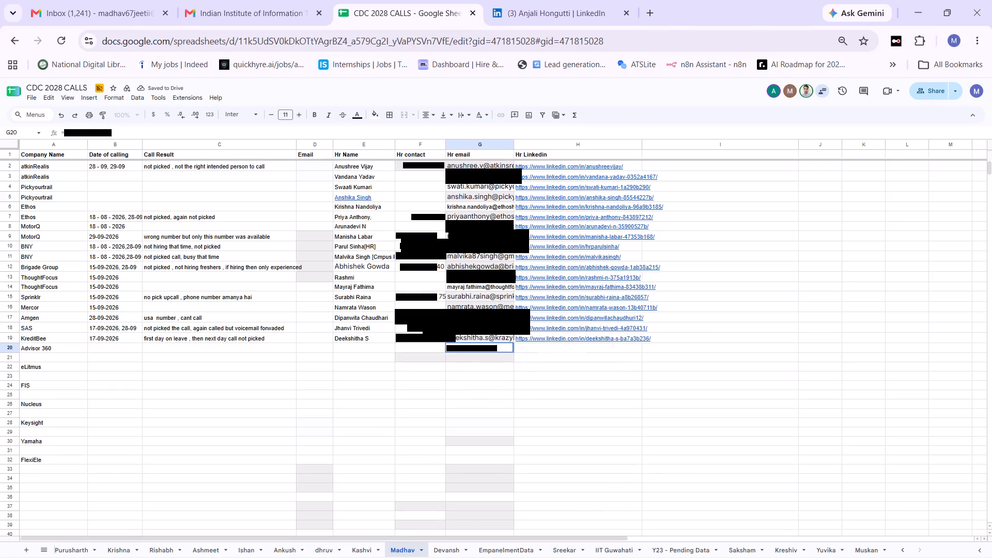
pyautogui.click(450, 347)
pyautogui.press('BackSpace')
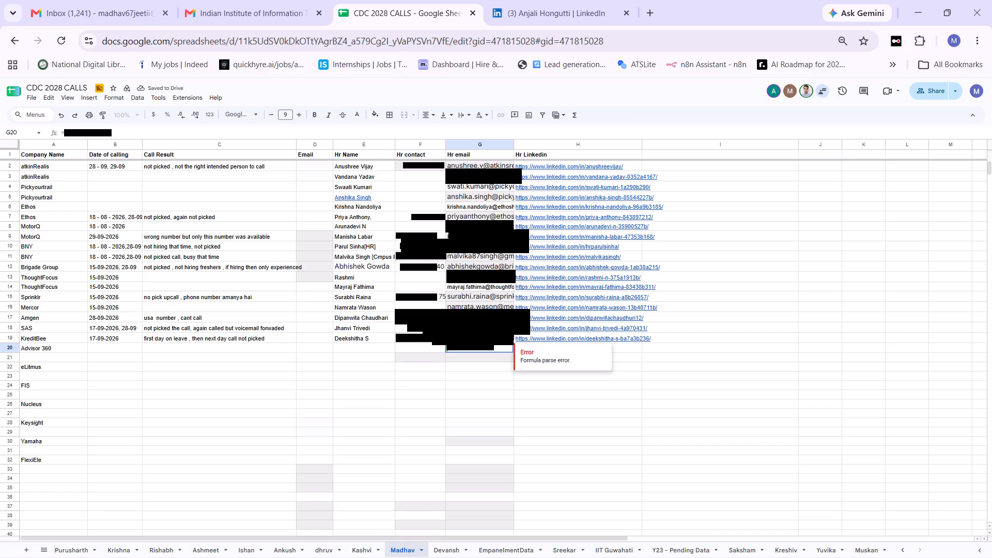
pyautogui.click(423, 349)
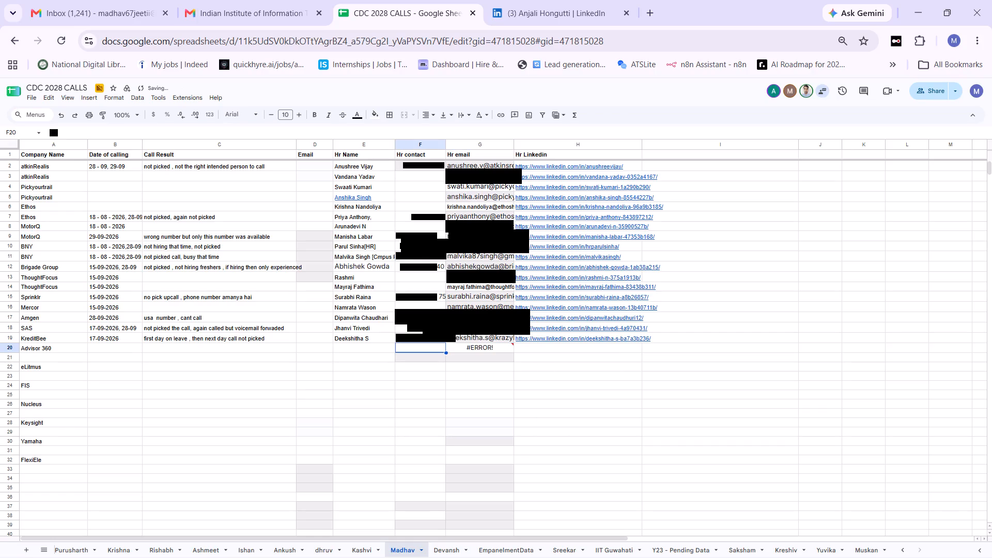
pyautogui.doubleClick(482, 348)
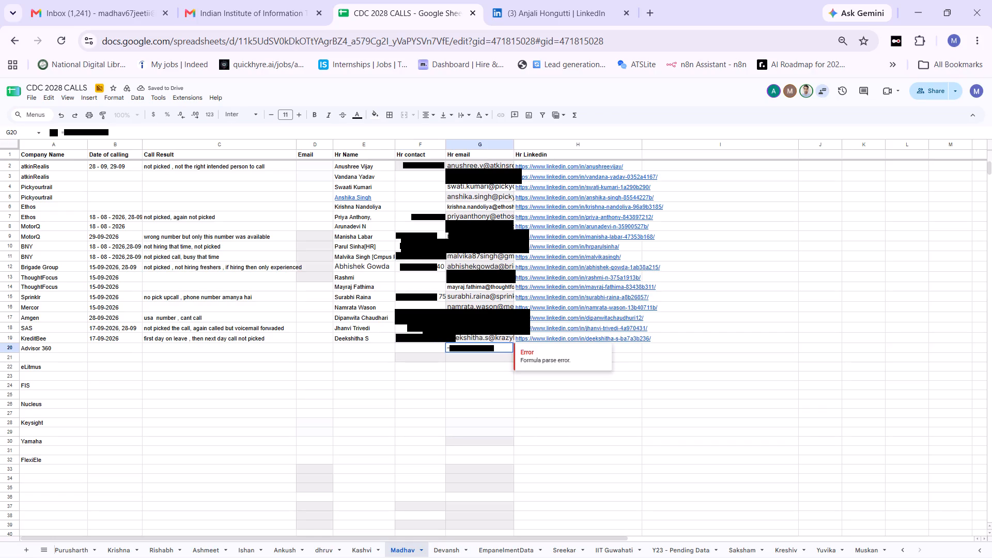
pyautogui.click(450, 348)
pyautogui.press('BackSpace')
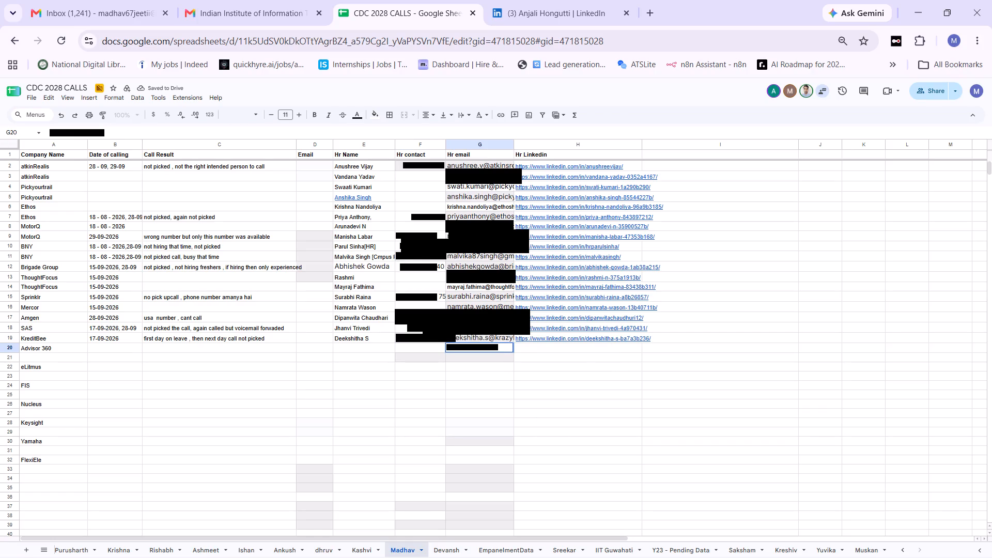
pyautogui.click(417, 348)
# Move the phone number from G20 into the Advisor 360 row's Hr contact cell F20.
pyautogui.tripleClick(484, 349)
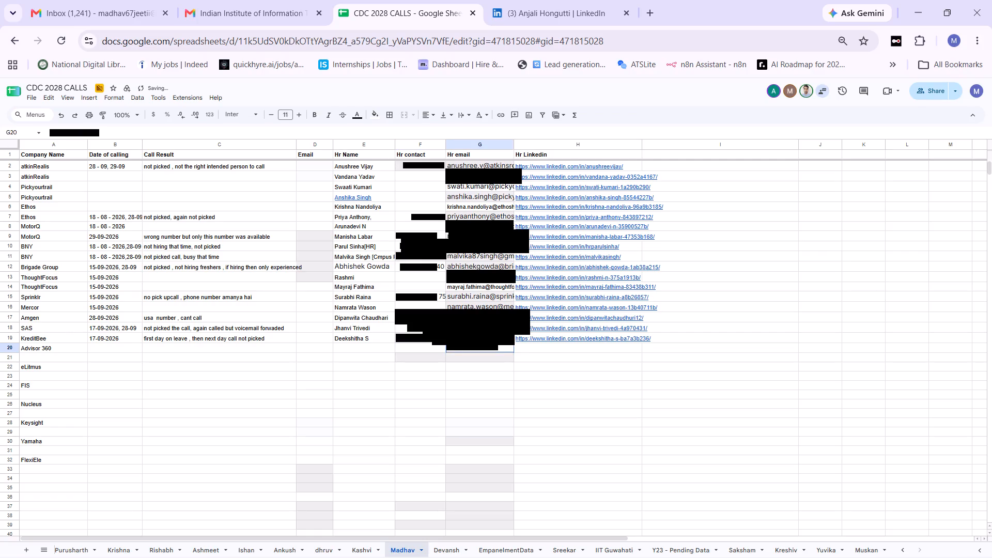
pyautogui.hotkey('ctrl', 'c')
pyautogui.press('BackSpace')
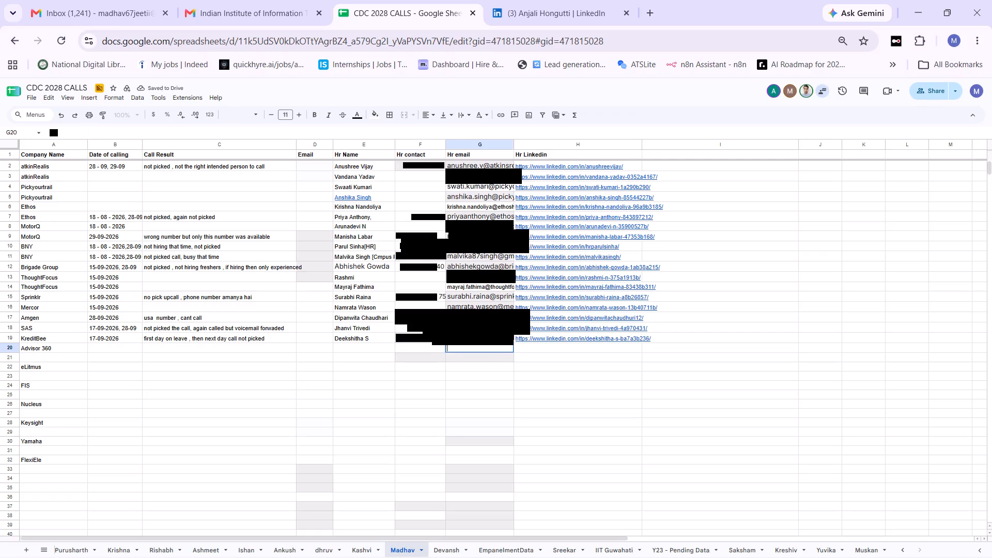
pyautogui.click(415, 351)
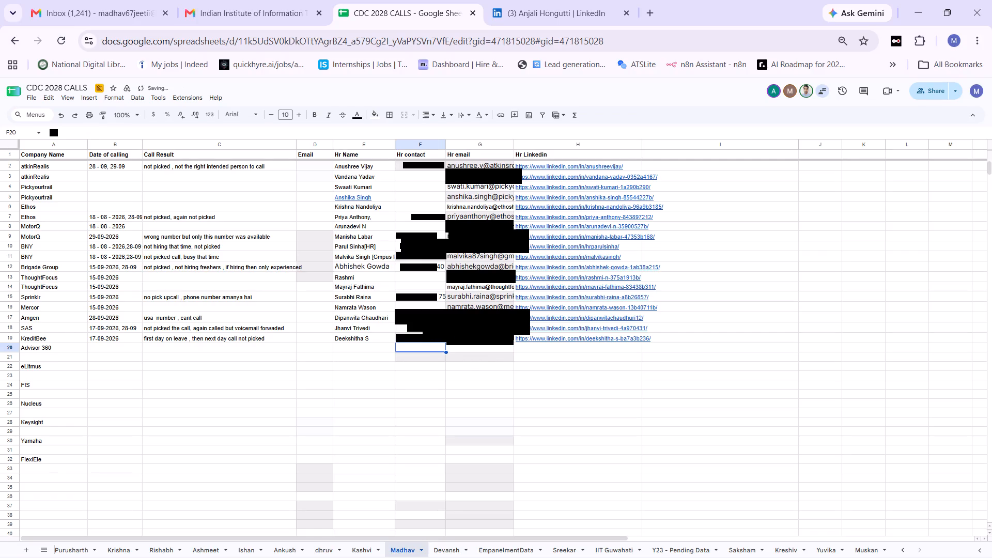
pyautogui.hotkey('ctrl', 'v')
# Copy the recruiter's email address from Lusha into the Advisor 360 row's Hr email cell G20.
pyautogui.click(459, 345)
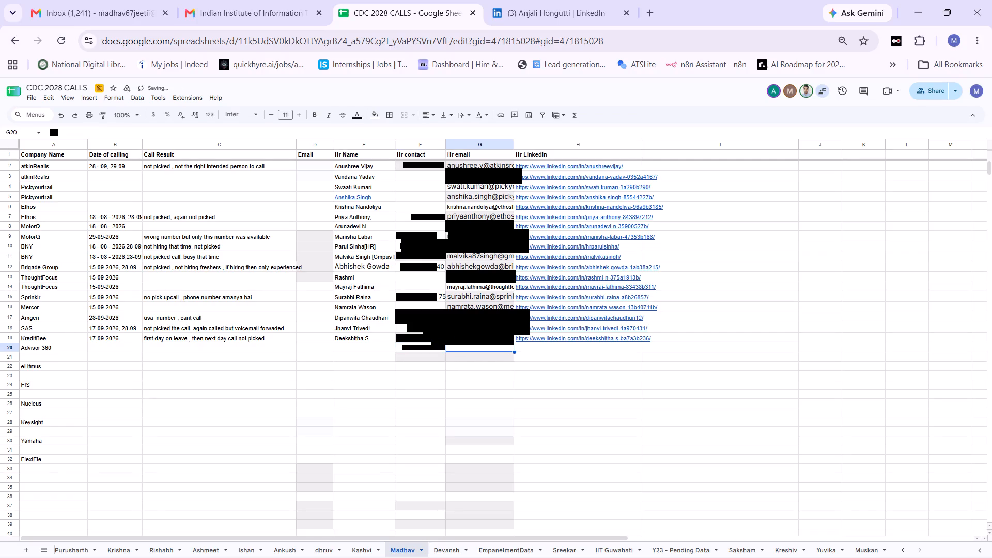
pyautogui.click(569, 20)
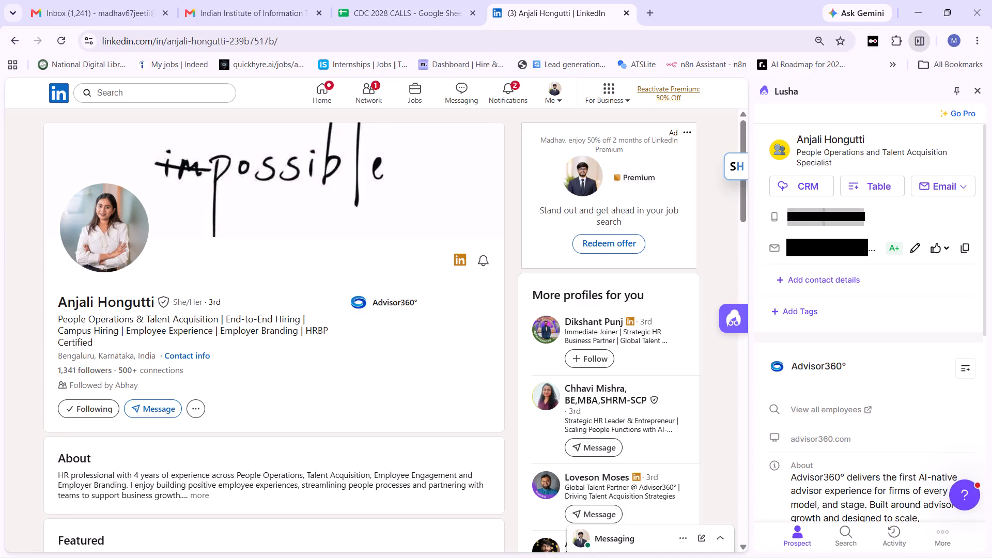
pyautogui.tripleClick(850, 249)
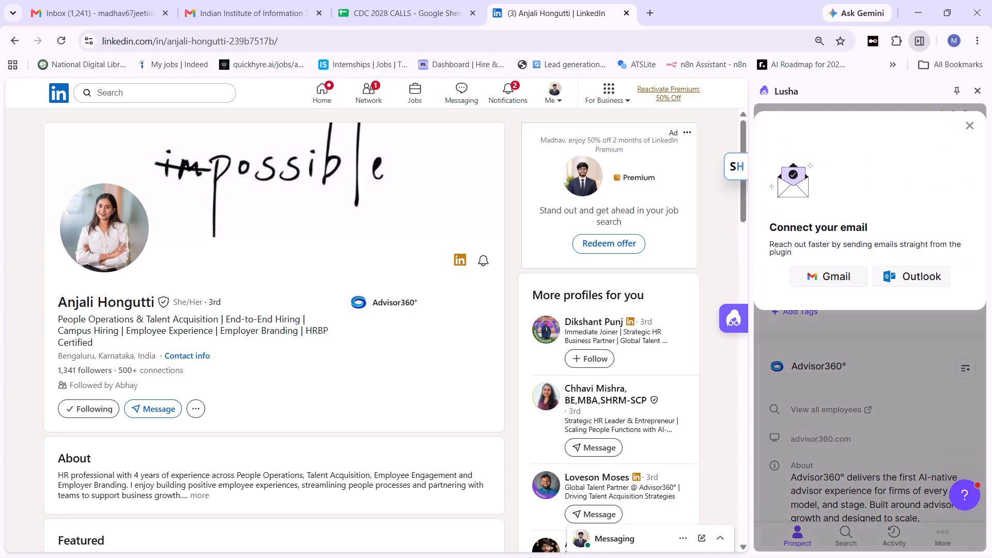
pyautogui.click(973, 122)
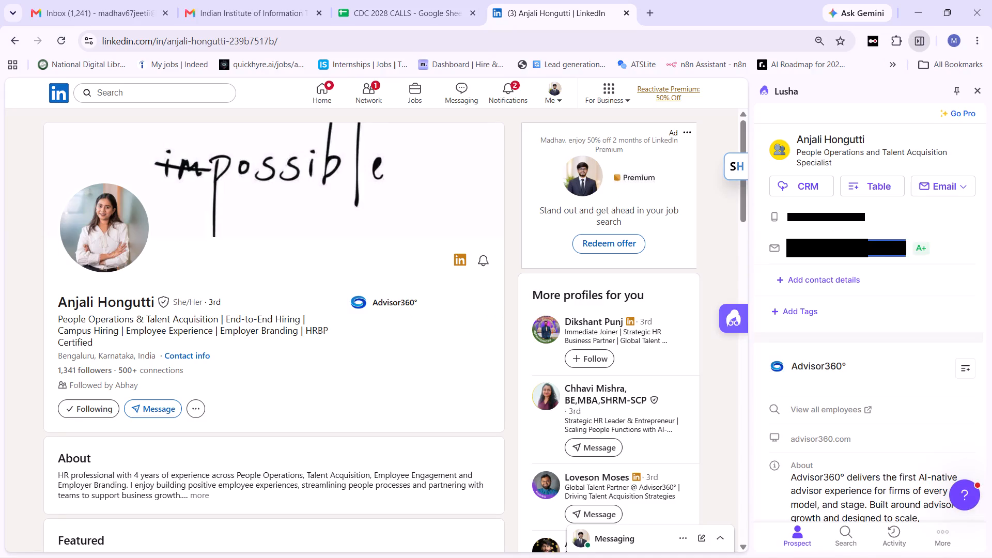
pyautogui.hotkey('ctrl', 'c')
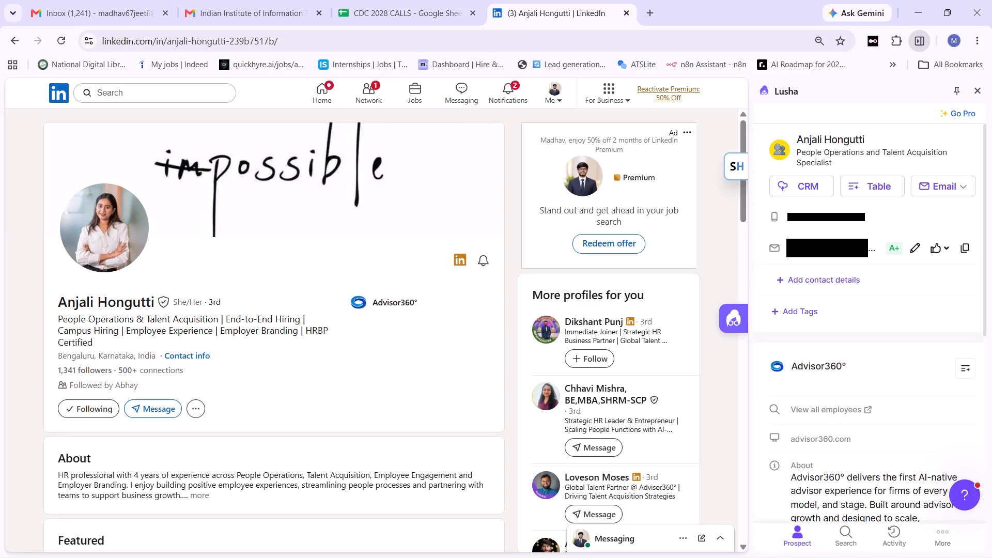
pyautogui.click(405, 2)
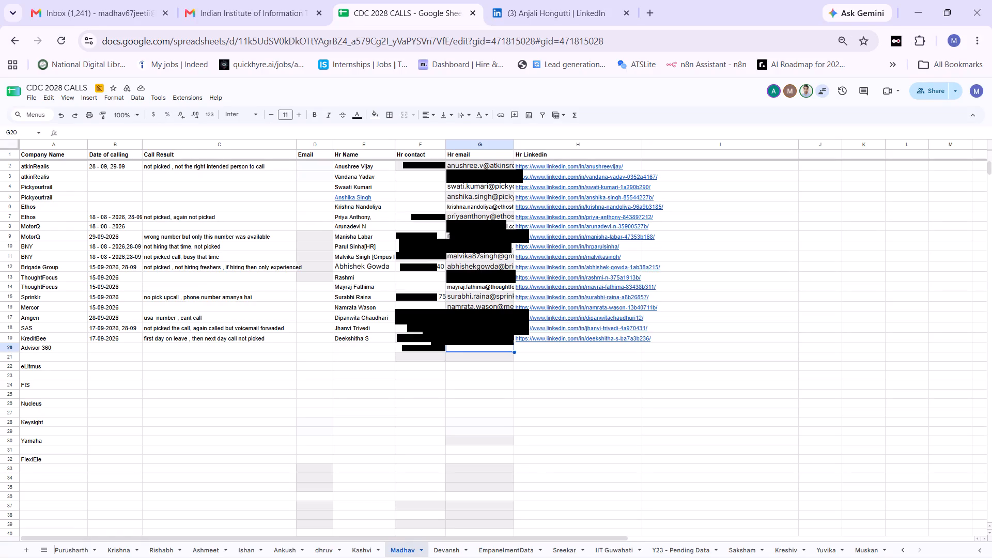
pyautogui.hotkey('ctrl', 'v')
# Copy the recruiter's name from the LinkedIn profile into the Advisor 360 row's Hr Name cell E20.
pyautogui.click(359, 350)
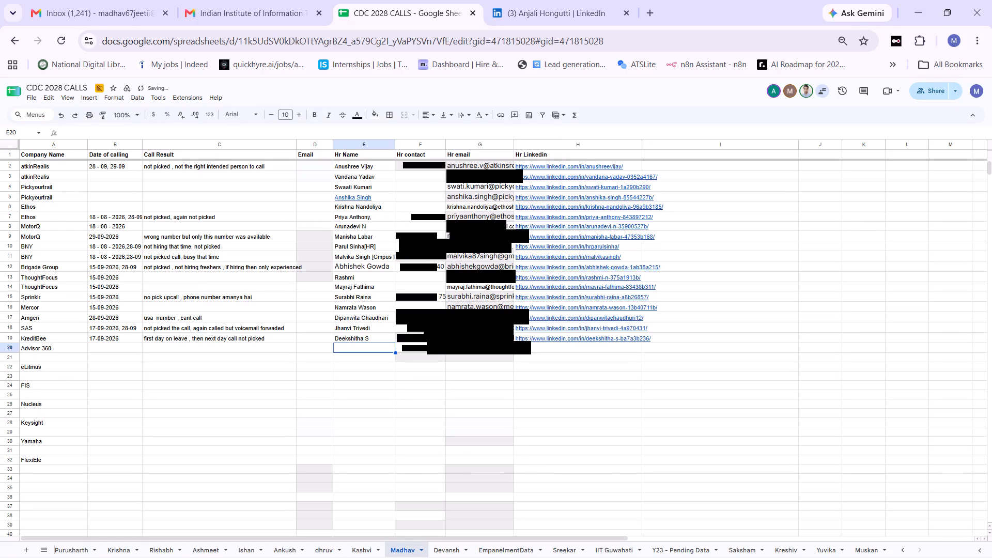
pyautogui.click(584, 0)
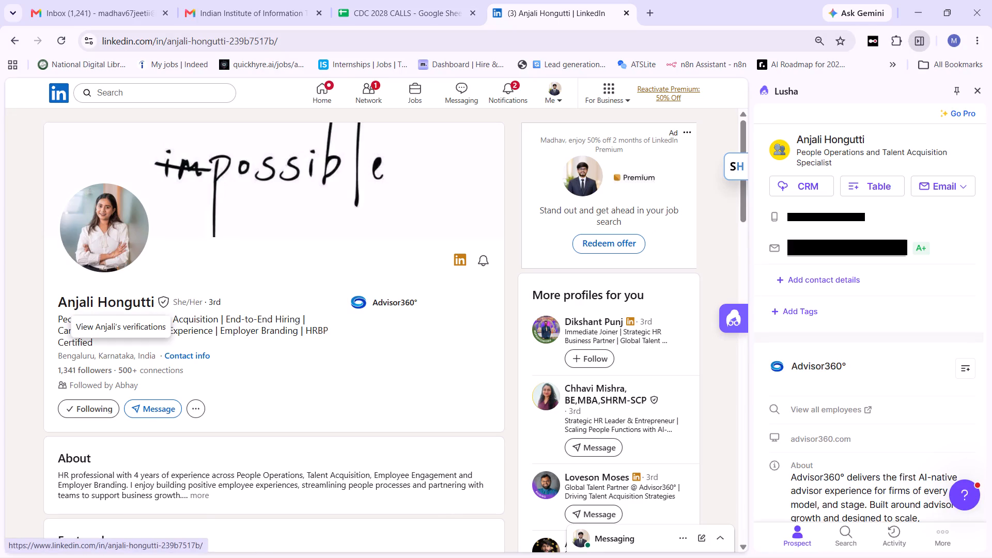
pyautogui.moveTo(60, 301); pyautogui.dragTo(150, 302)
pyautogui.moveTo(57, 303); pyautogui.dragTo(154, 304)
pyautogui.hotkey('ctrl', 'c')
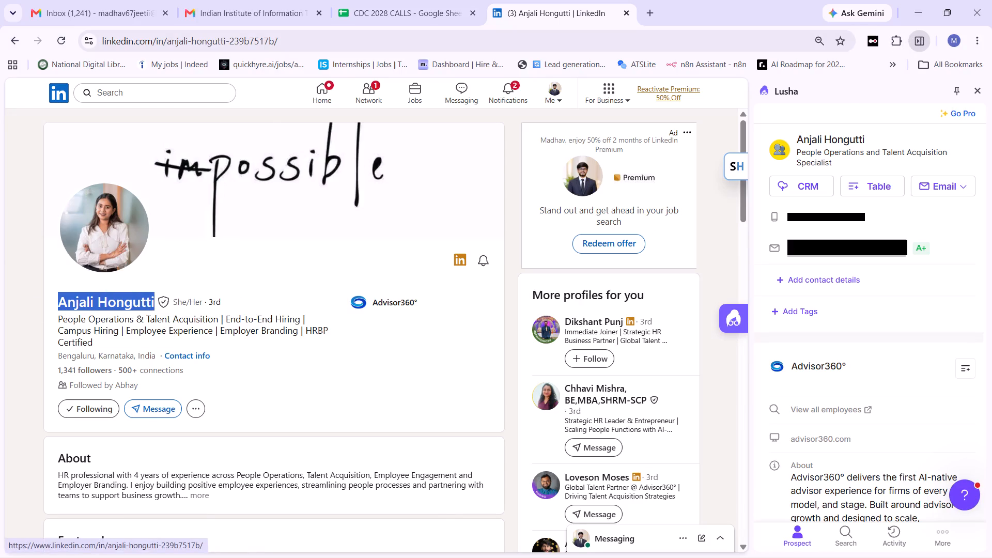
pyautogui.click(396, 13)
pyautogui.hotkey('ctrl', 'v')
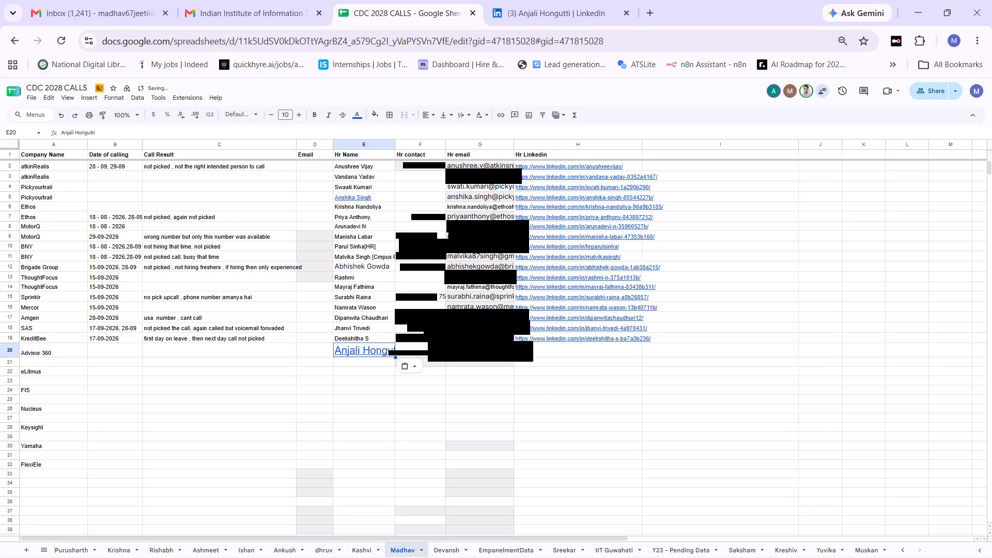
# Copy the recruiter's LinkedIn profile URL into the Advisor 360 row's Hr Linkedin cell H20.
pyautogui.click(96, 351)
pyautogui.click(564, 347)
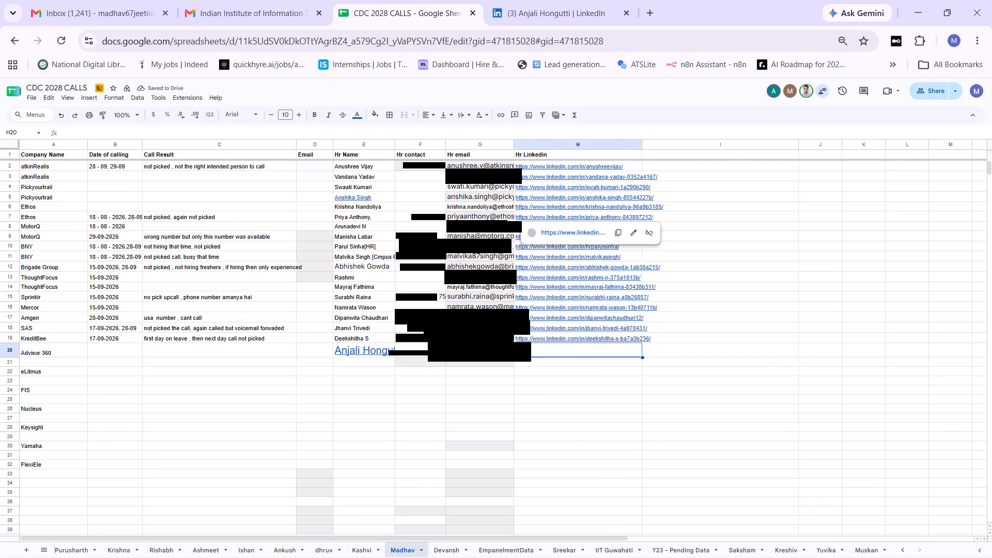
pyautogui.click(535, 0)
pyautogui.click(307, 38)
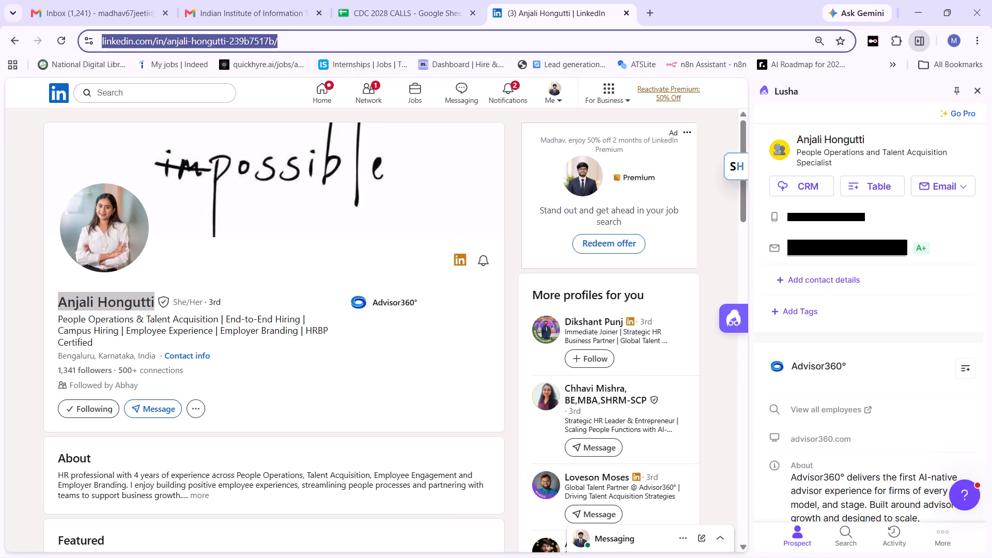
pyautogui.hotkey('ctrl', 'c')
pyautogui.click(405, 15)
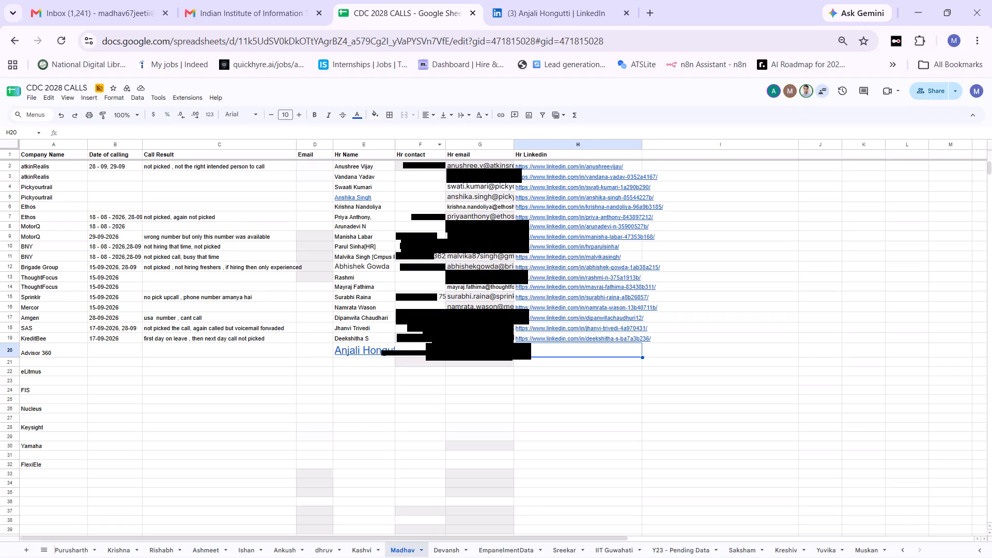
pyautogui.hotkey('ctrl', 'v')
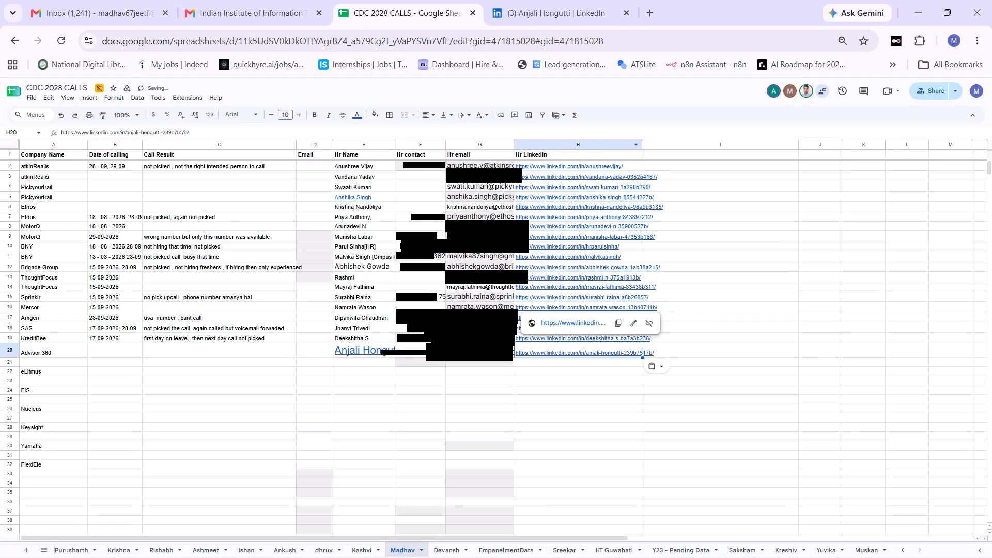
# Review the Advisor 360 recruiter's LinkedIn profile, including the suggested profiles and the company details in Lusha.
pyautogui.click(524, 17)
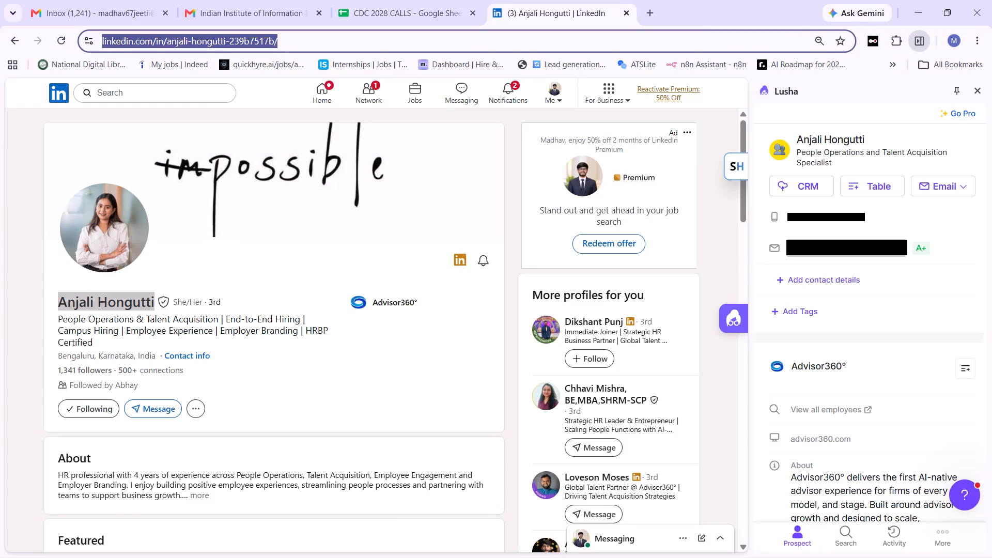
pyautogui.scroll(-2, 688, 276)
pyautogui.scroll(-2, 774, 366)
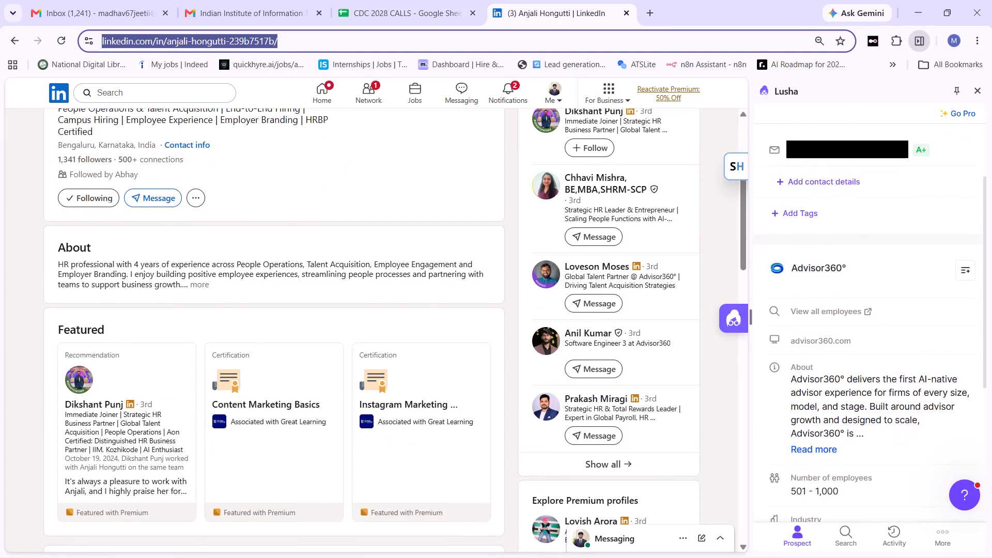
pyautogui.scroll(7, 566, 341)
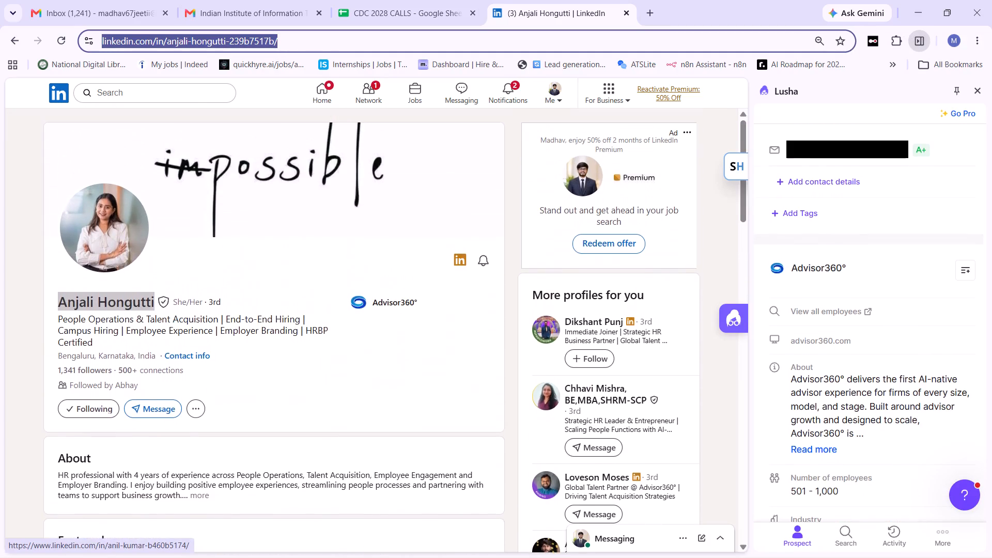
pyautogui.scroll(-2, 360, 345)
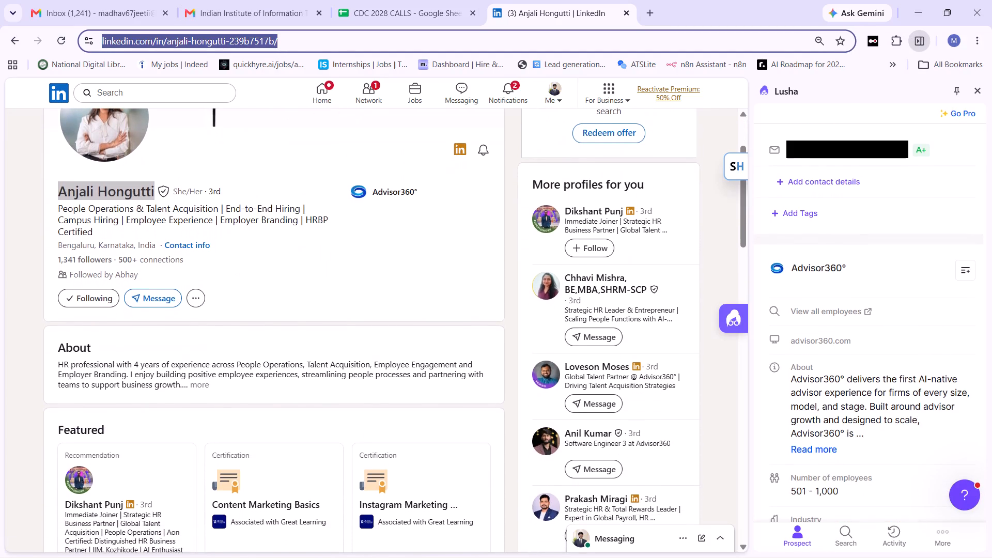
pyautogui.scroll(-1, 360, 345)
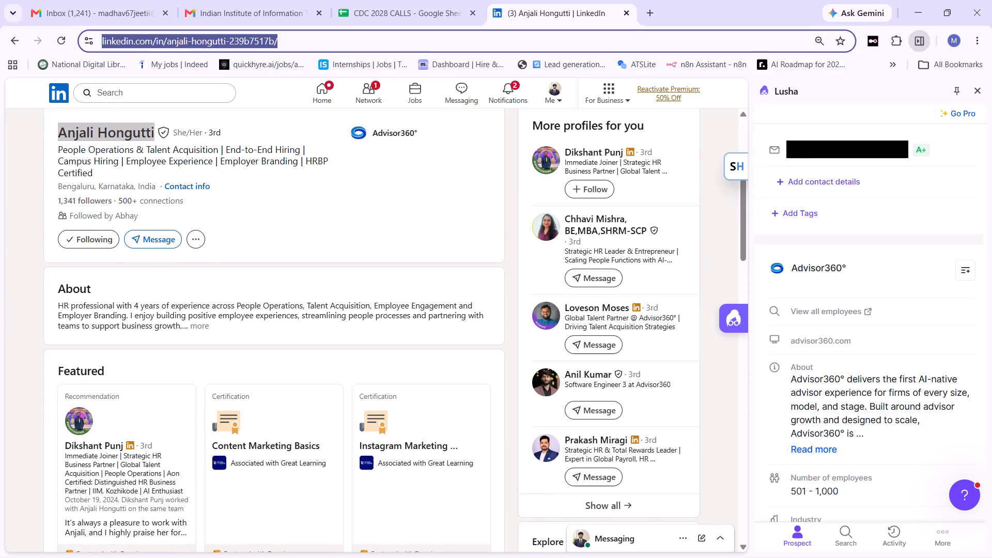
pyautogui.scroll(4, 360, 345)
# Enter "not hiring right now or any furture opening plan for hiring" in the Advisor 360 row's Call Result cell C20.
pyautogui.click(391, 2)
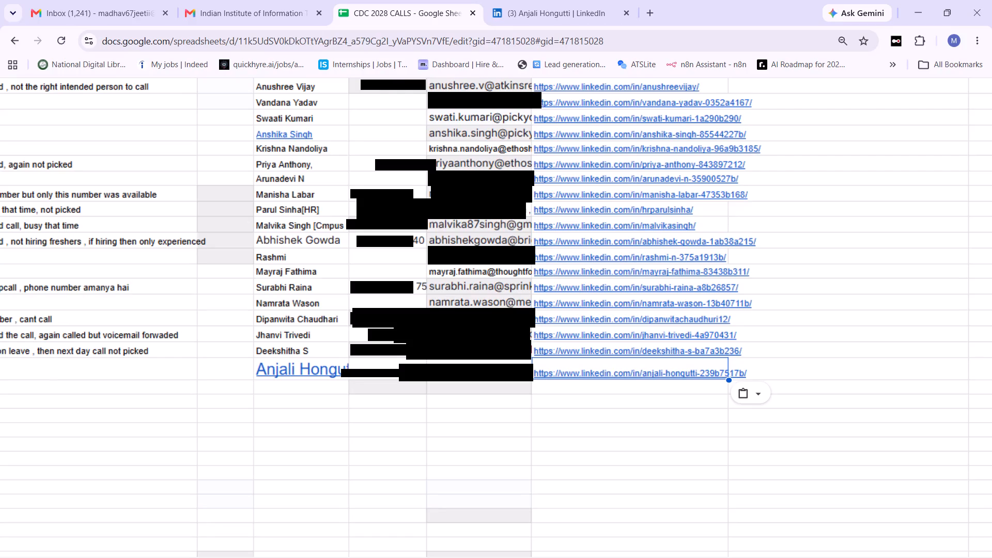
pyautogui.hscroll(1, 268, 395)
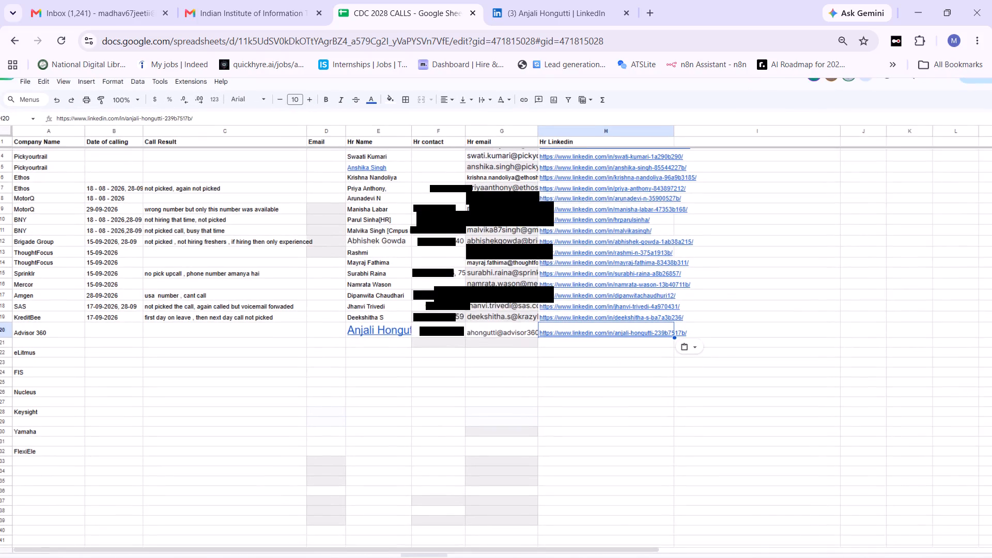
pyautogui.hscroll(1, 133, 360)
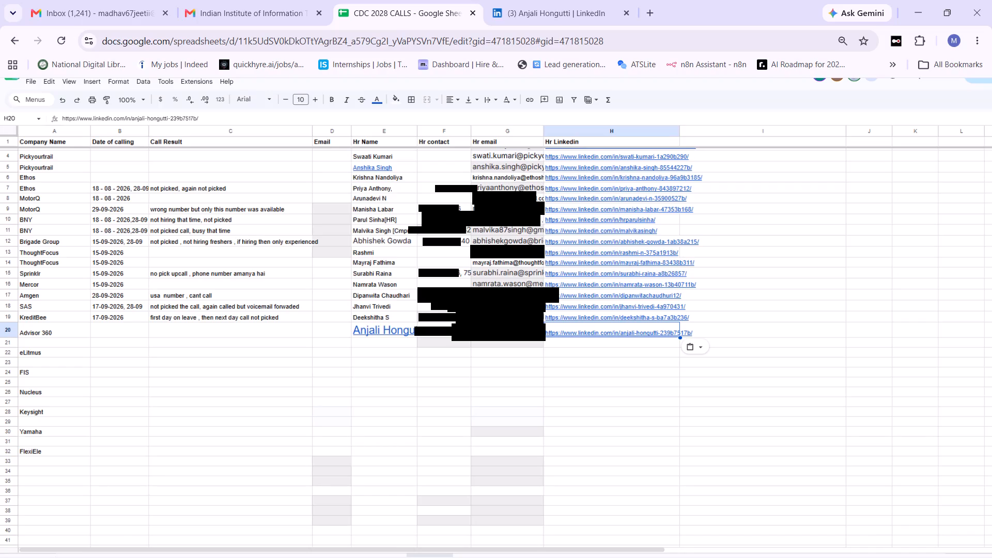
pyautogui.click(111, 329)
pyautogui.click(112, 329)
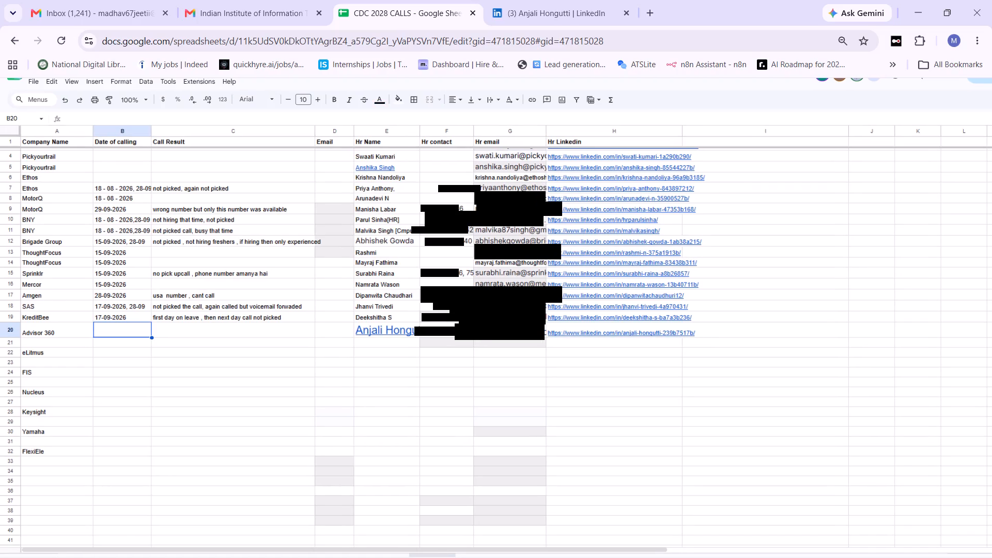
pyautogui.click(112, 329)
pyautogui.click(112, 329)
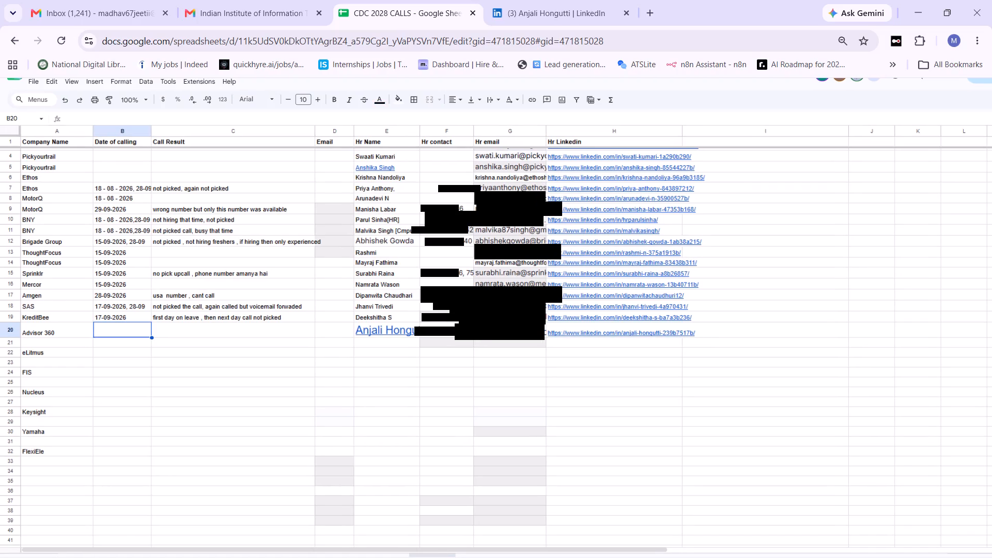
pyautogui.click(112, 329)
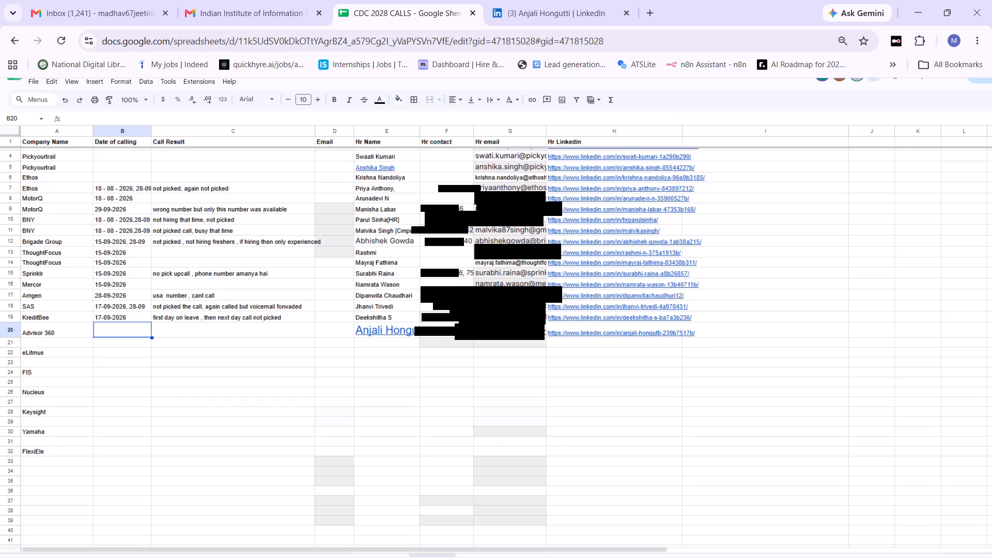
pyautogui.click(162, 331)
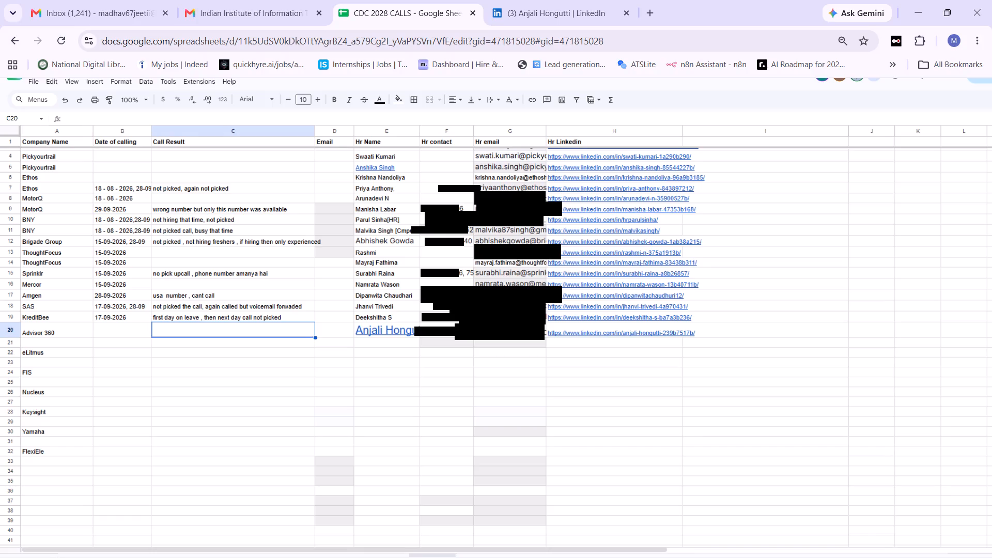
pyautogui.click(176, 330)
pyautogui.write('not')
pyautogui.press('space')
pyautogui.write('hiring rir')
pyautogui.press('BackSpace')
pyautogui.press('BackSpace')
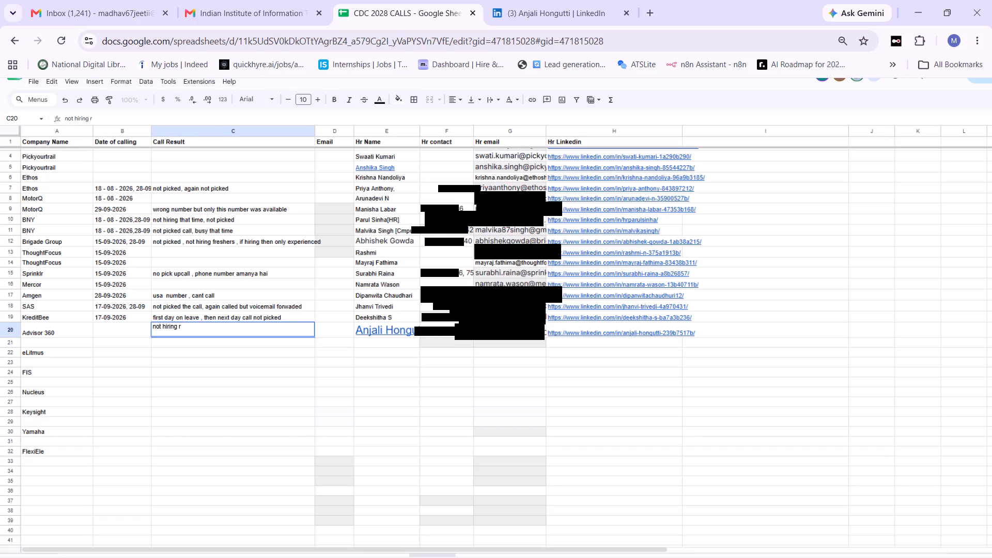
pyautogui.write('ight b')
pyautogui.press('BackSpace')
pyautogui.write('now or')
pyautogui.press('space')
pyautogui.write('any furture')
pyautogui.press('space')
pyautogui.write('opeing')
pyautogui.press('BackSpace')
pyautogui.press('BackSpace')
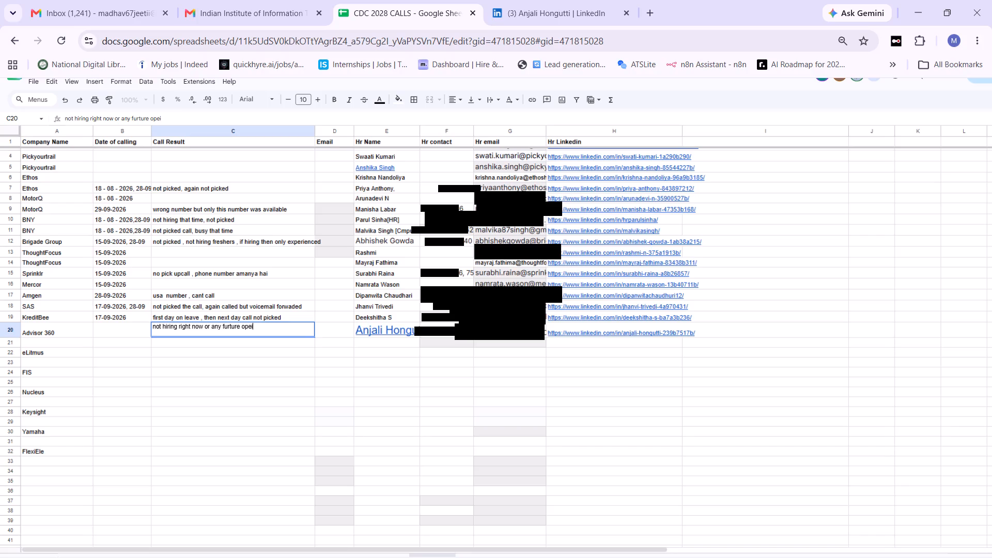
pyautogui.press('BackSpace')
pyautogui.write('ning')
pyautogui.press('space')
pyautogui.write('right')
pyautogui.press('space')
pyautogui.press('BackSpace')
pyautogui.press('BackSpace')
pyautogui.press('BackSpace')
pyautogui.press('BackSpace')
pyautogui.press('BackSpace')
pyautogui.press('BackSpace')
pyautogui.press('t')
pyautogui.press('BackSpace')
pyautogui.write('plan')
pyautogui.press('space')
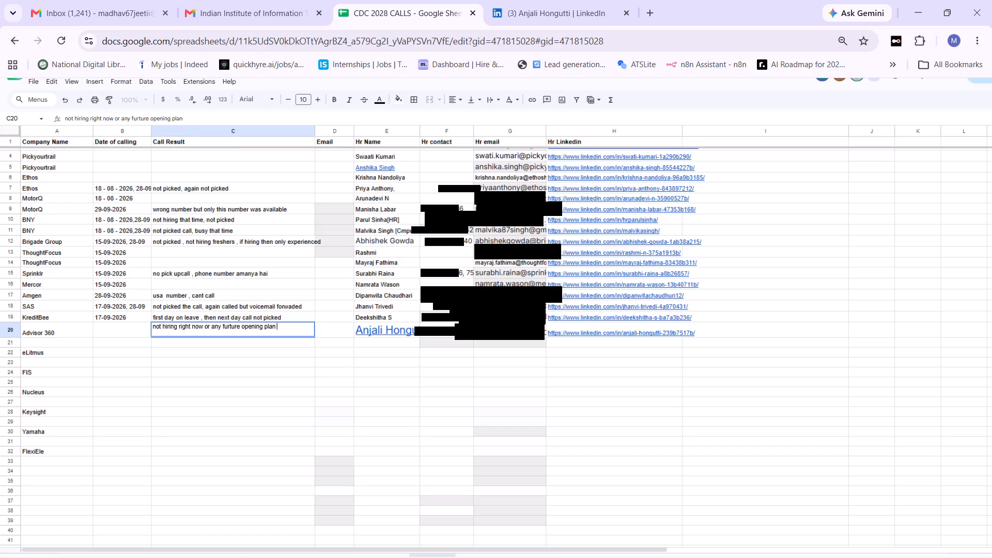
pyautogui.write('forhirin')
pyautogui.press('BackSpace')
pyautogui.press('BackSpace')
pyautogui.press('BackSpace')
pyautogui.press('BackSpace')
pyautogui.press('BackSpace')
pyautogui.press('space')
pyautogui.write('hirinh')
pyautogui.press('BackSpace')
pyautogui.press('g')
pyautogui.press('Left')
pyautogui.press('Left')
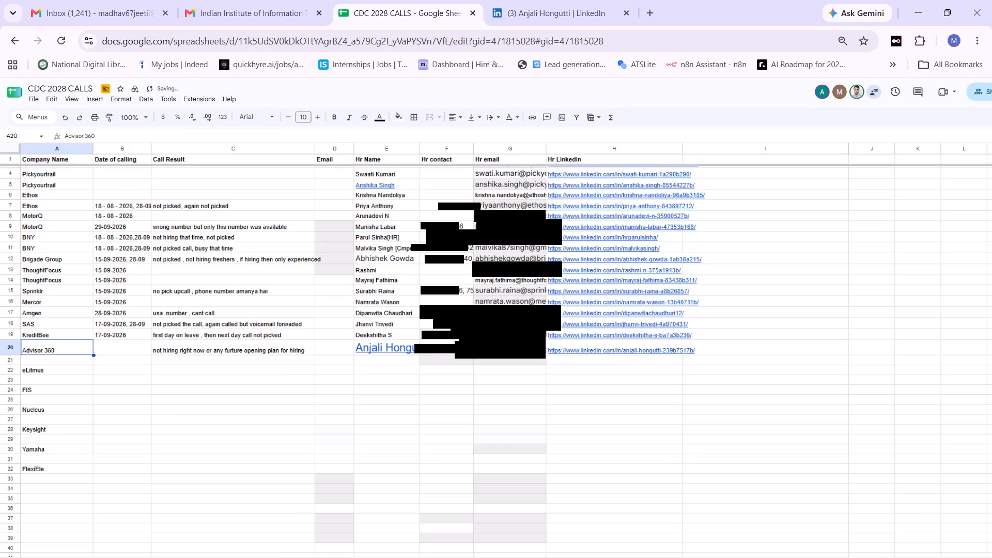
pyautogui.press('Right')
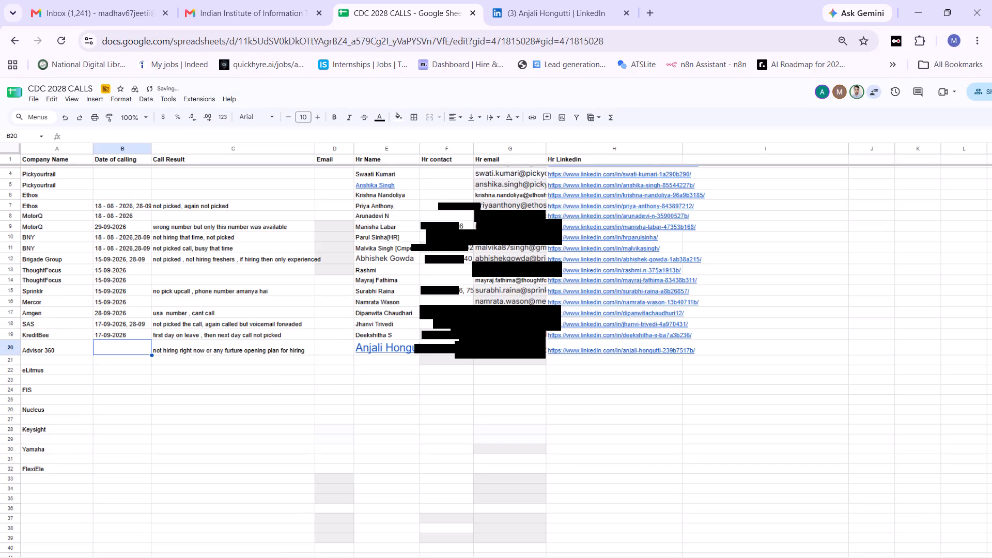
# Take the recruiter's LinkedIn tab back through its history to the blank new tab page.
pyautogui.click(537, 4)
pyautogui.hscroll(7, 357, 174)
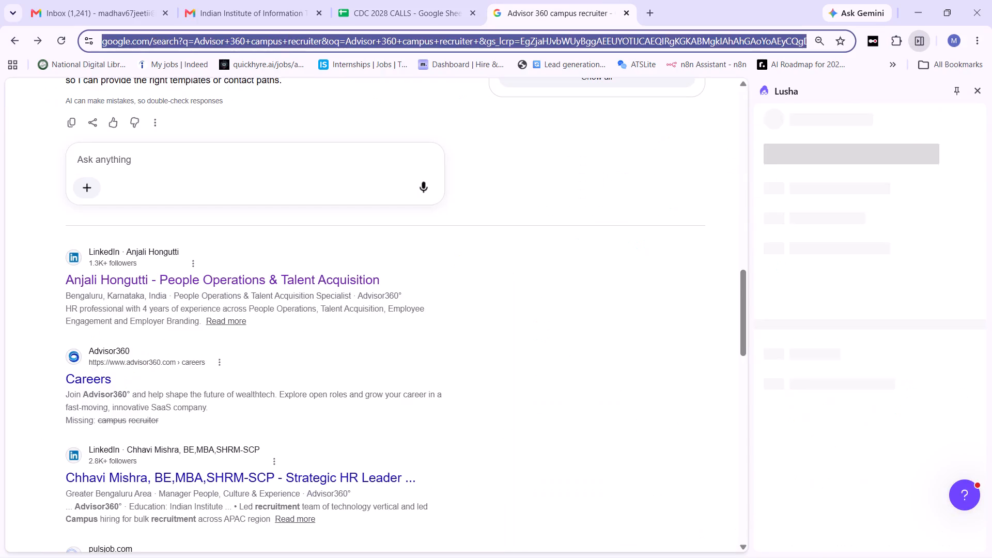
pyautogui.hscroll(8, 228, 231)
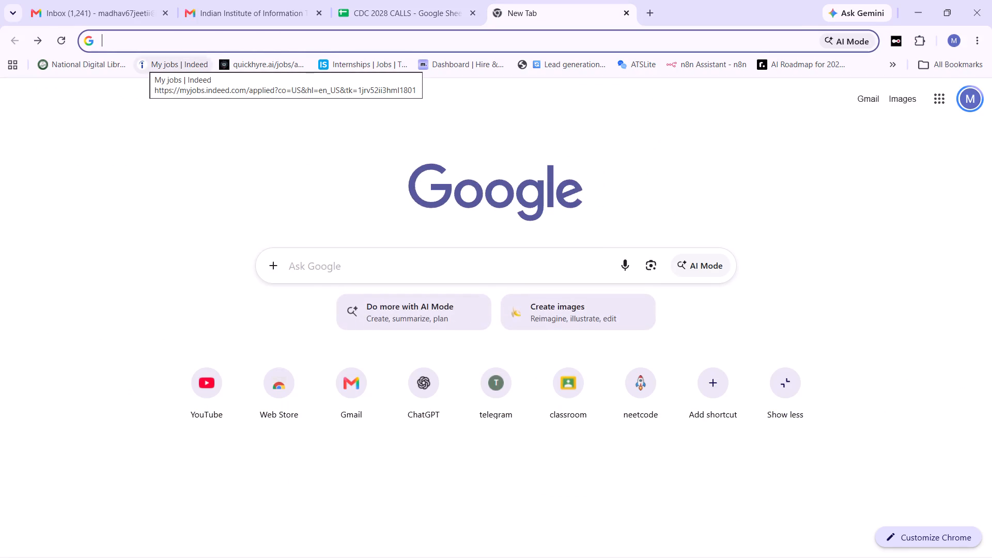
# Move the company name eLitmus from A22 to A21 in the CDC 2028 CALLS sheet, directly below Advisor 360.
pyautogui.click(375, 9)
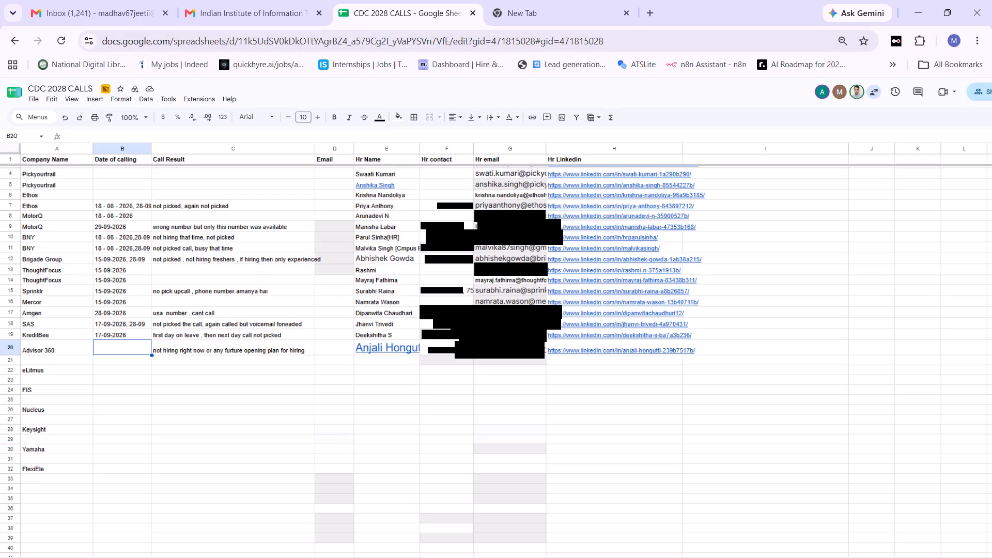
pyautogui.click(23, 369)
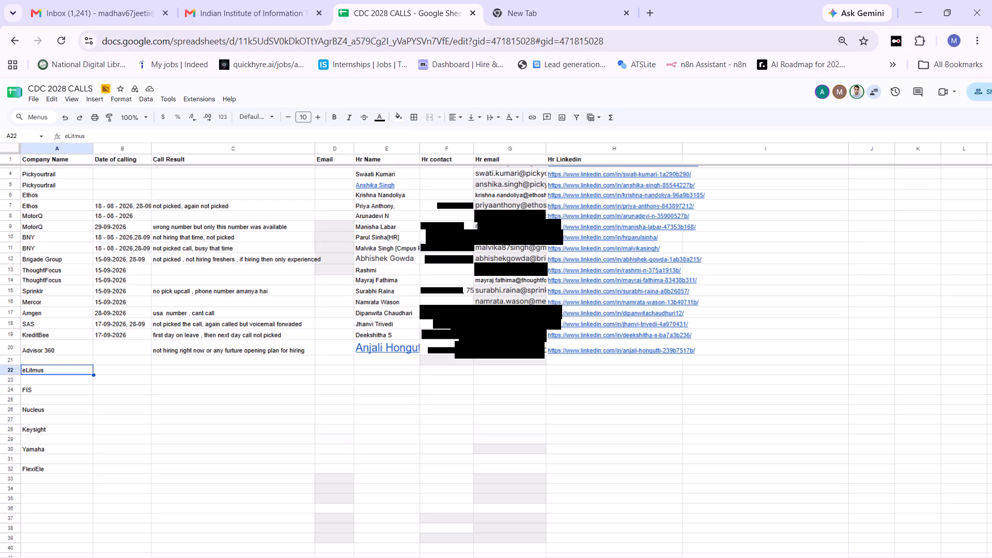
pyautogui.hotkey('ctrl', 'c')
pyautogui.press('BackSpace')
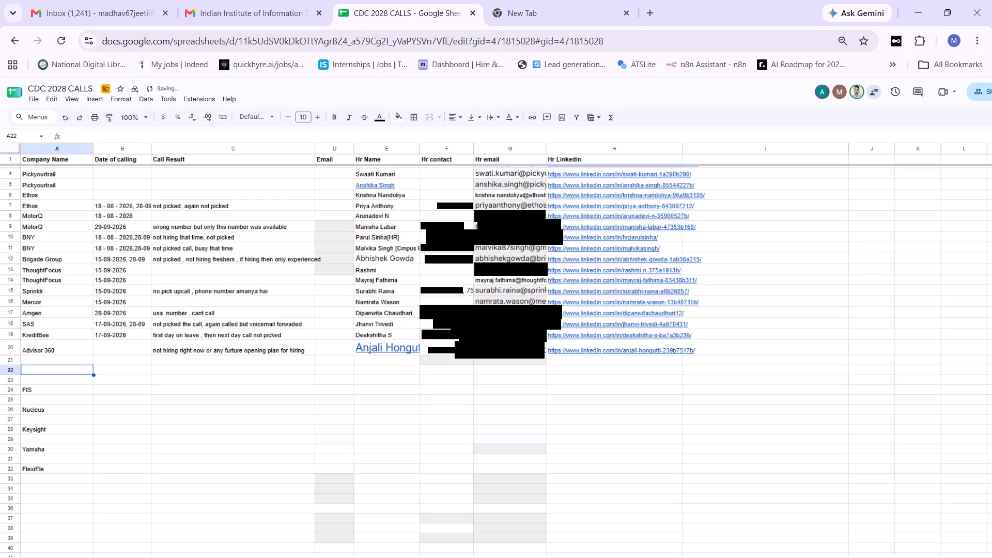
pyautogui.click(38, 361)
pyautogui.hotkey('ctrl', 'v')
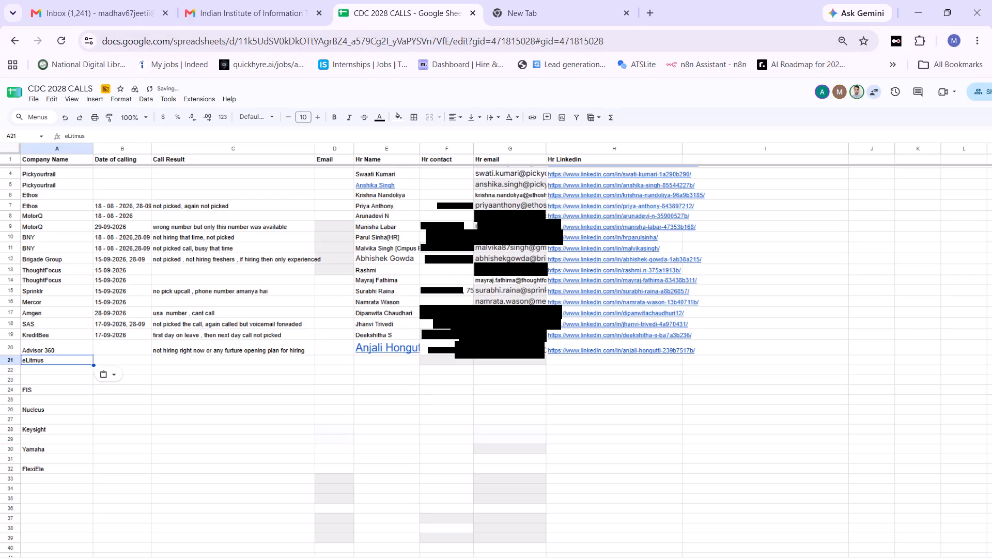
pyautogui.click(169, 366)
# Search Google for "eLitmus campus recruiter" and look through the results for a recruiter contact.
pyautogui.click(537, 20)
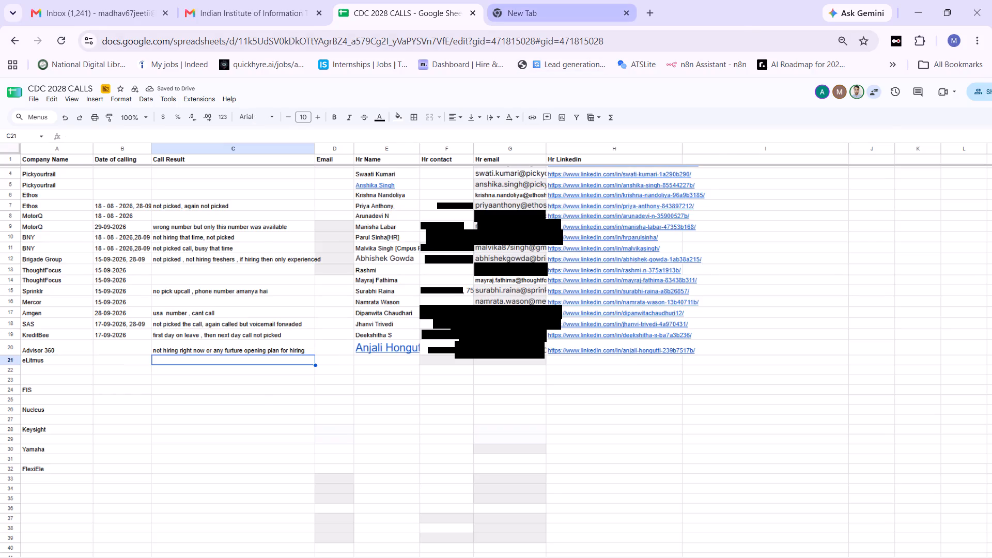
pyautogui.hotkey('ctrl', 'v')
pyautogui.press('space')
pyautogui.write('campus recruiter')
pyautogui.press('space')
pyautogui.press('Return')
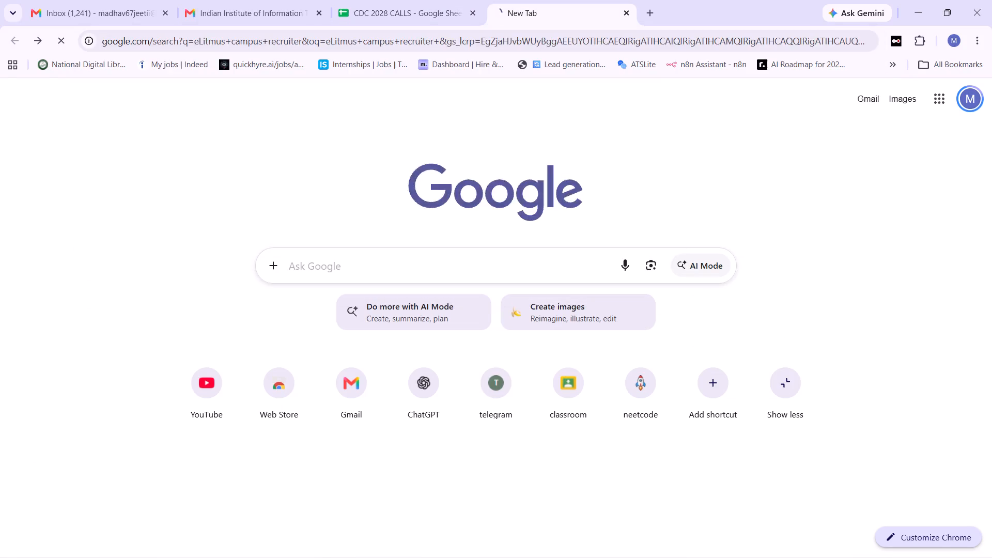
pyautogui.scroll(-1, 94, 264)
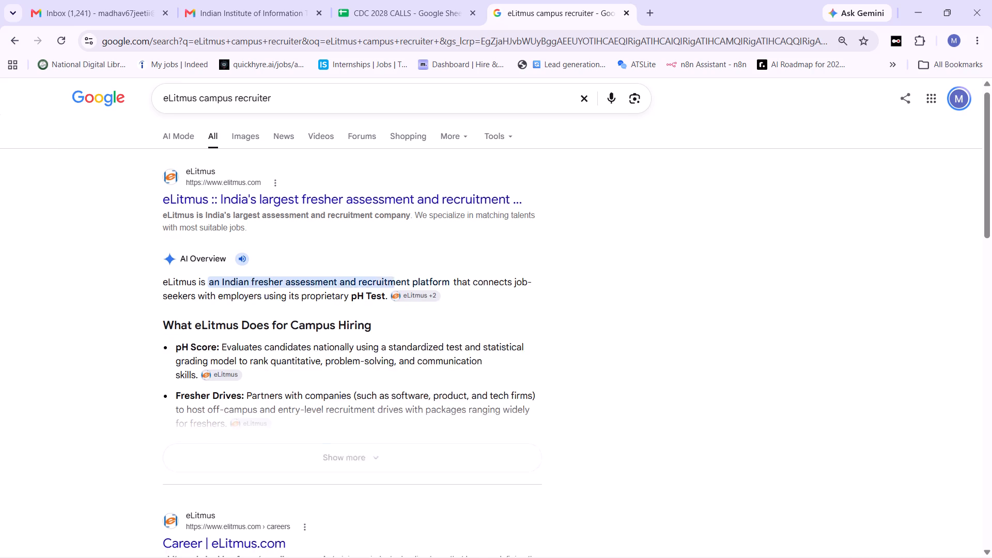
pyautogui.scroll(-5, 94, 264)
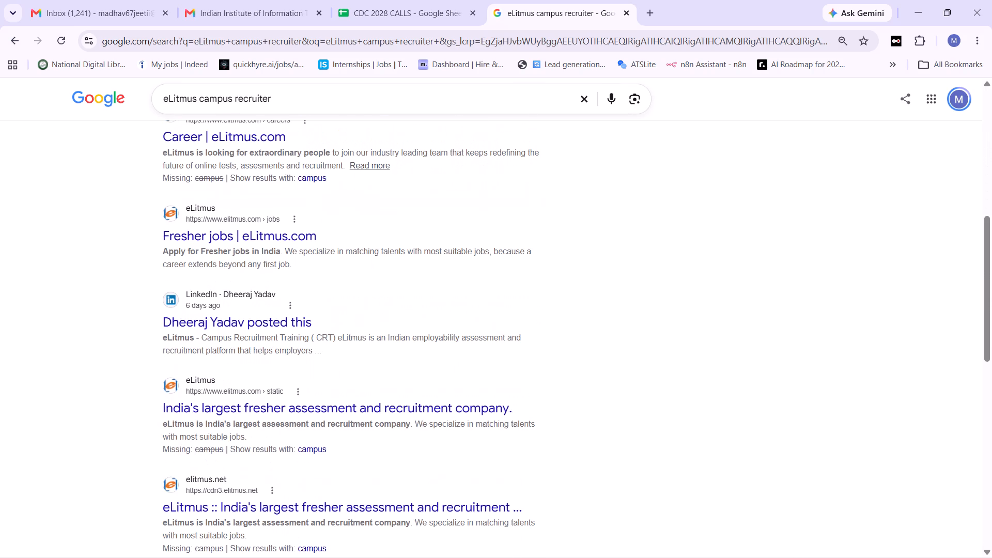
pyautogui.scroll(7, 94, 264)
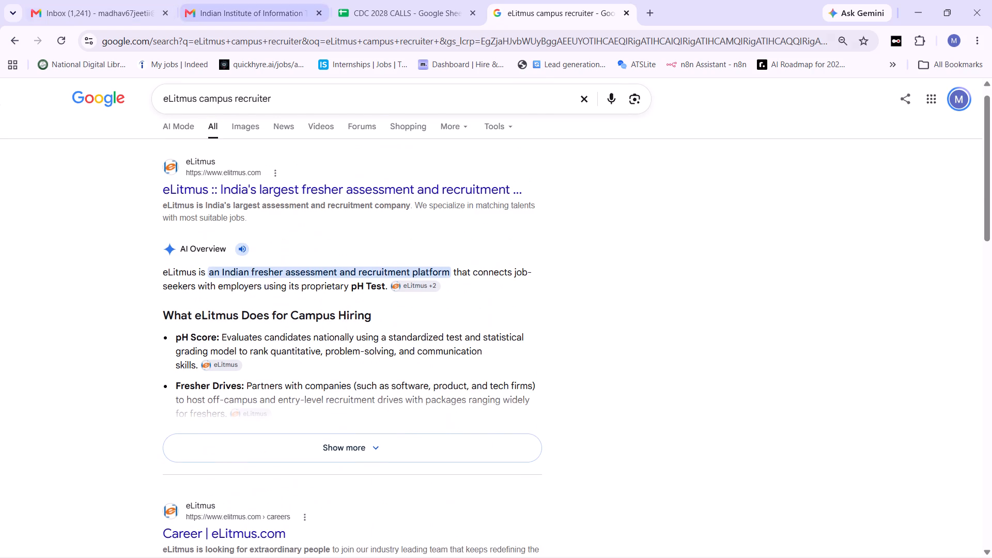
# Refine the search to "elitmus campus recruiter linkedin" and scan the LinkedIn profile results.
pyautogui.click(277, 97)
pyautogui.press('space')
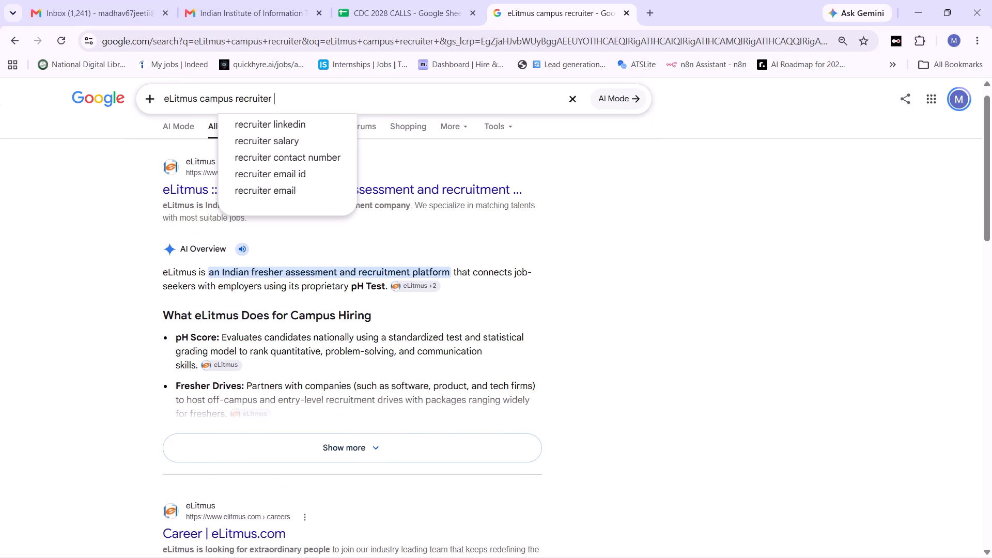
pyautogui.press('Down')
pyautogui.press('Return')
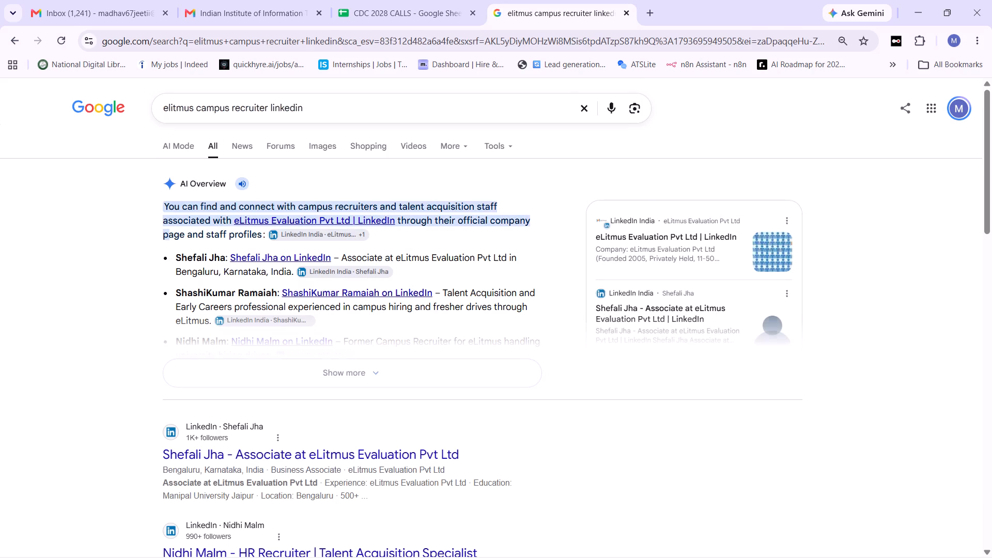
pyautogui.scroll(-2, 90, 263)
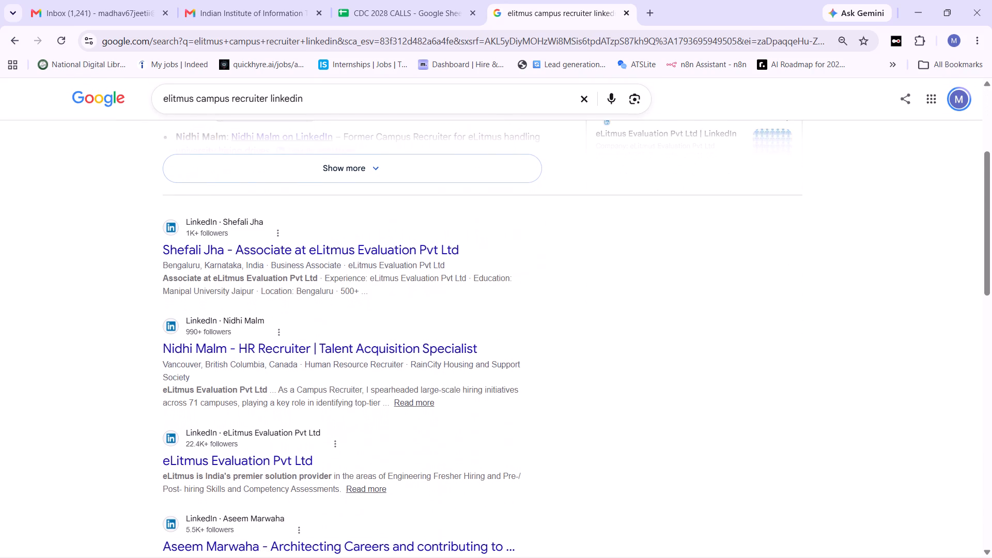
pyautogui.scroll(-1, 90, 263)
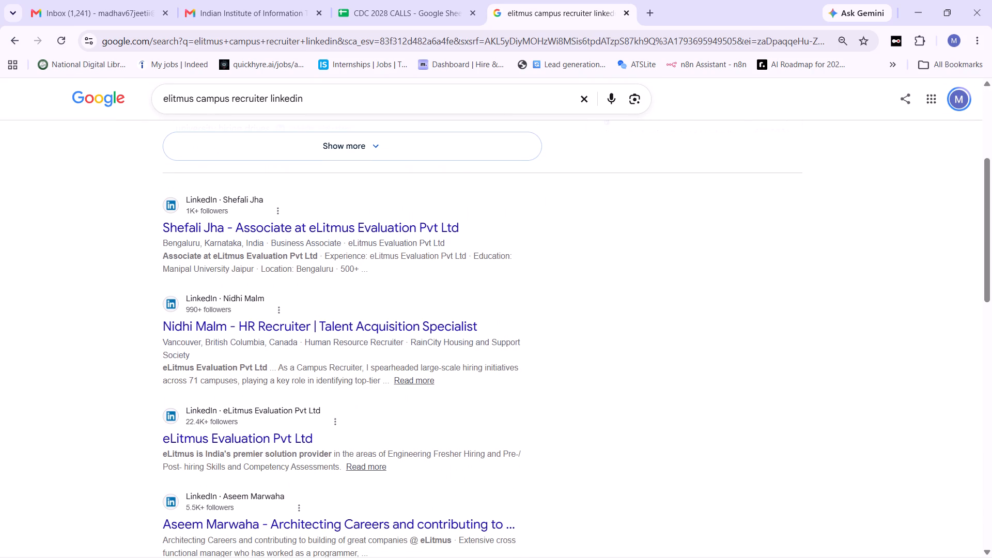
# Open the LinkedIn profile of the HR Recruiter and Talent Acquisition Specialist from the results and examine the activity and work experience.
pyautogui.click(239, 323)
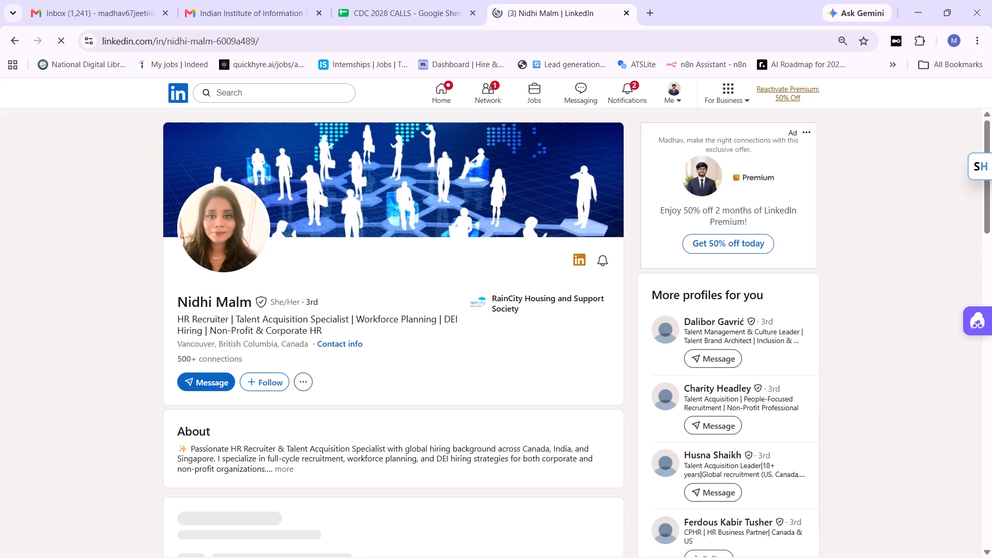
pyautogui.scroll(-2, 127, 385)
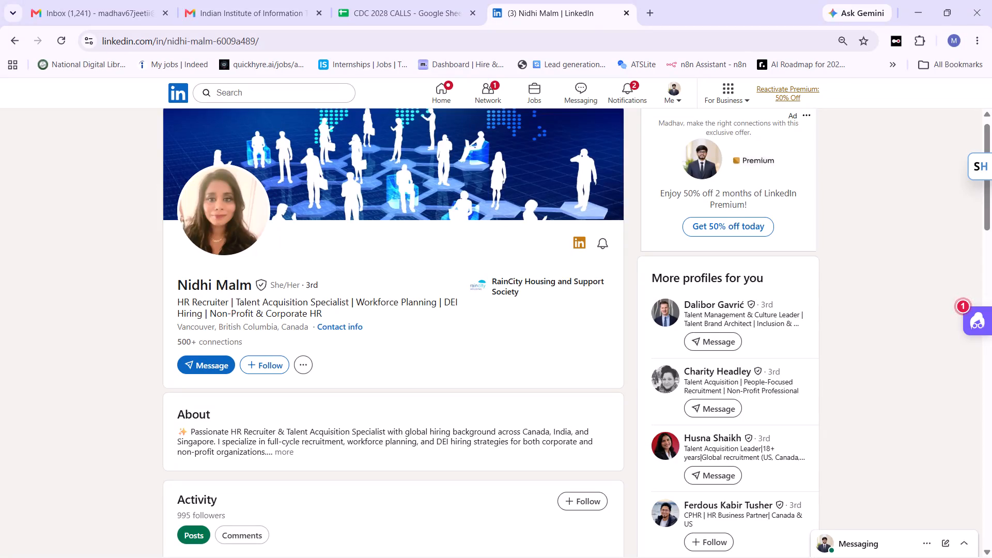
pyautogui.scroll(-5, 127, 385)
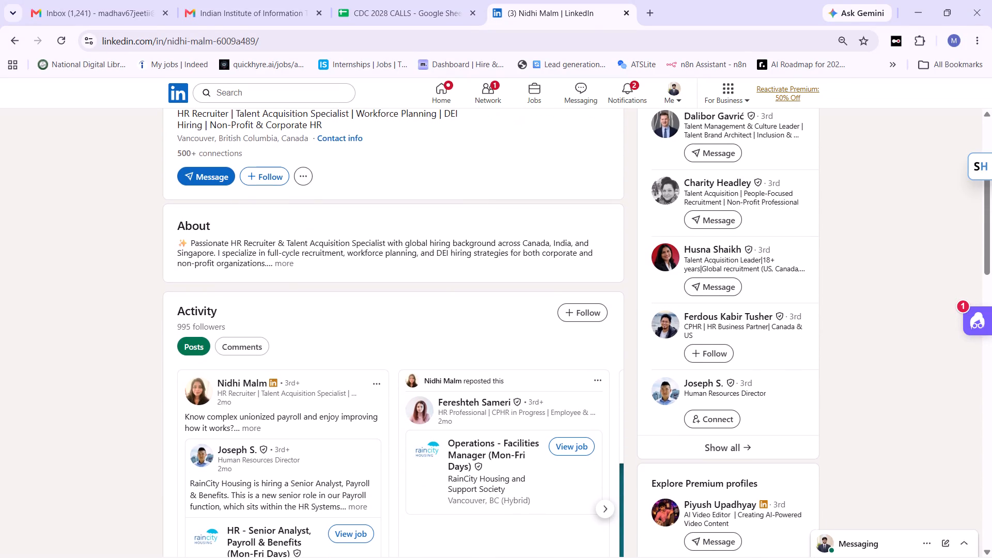
pyautogui.scroll(-2, 127, 385)
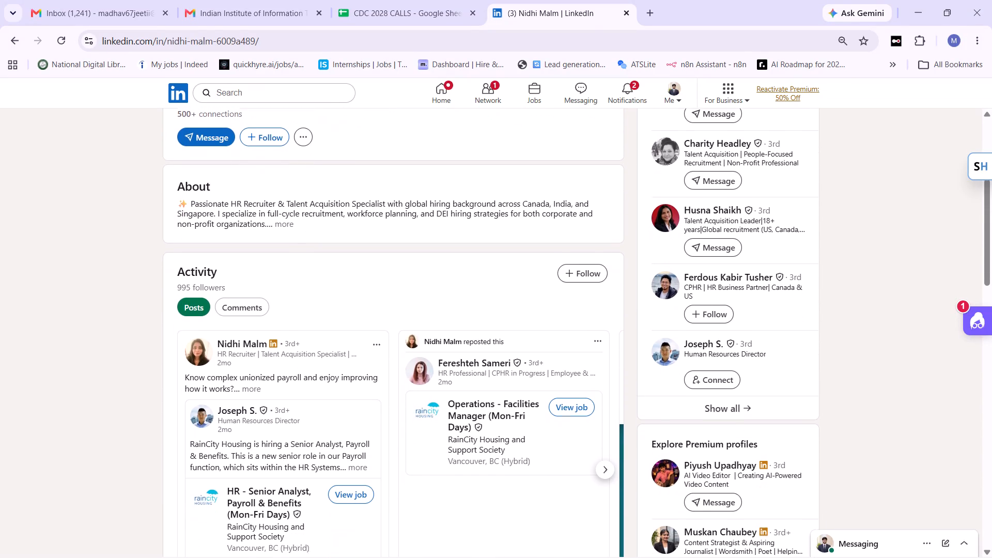
pyautogui.scroll(-2, 127, 385)
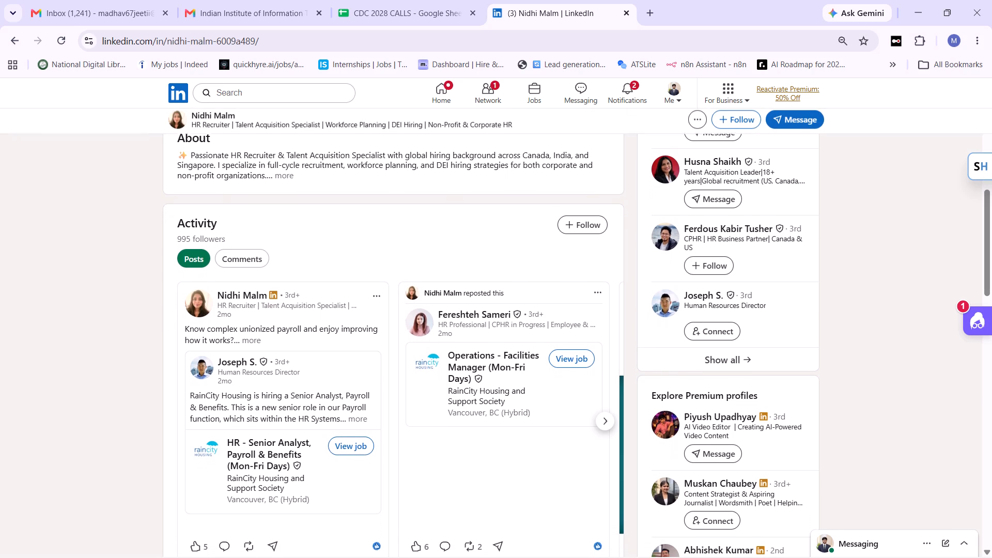
pyautogui.scroll(-1, 127, 385)
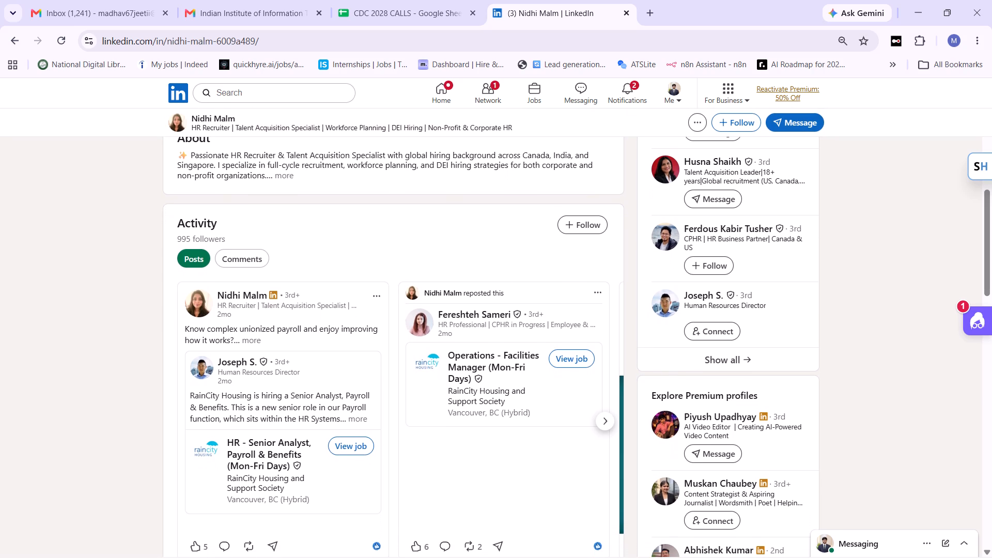
pyautogui.scroll(-4, 127, 385)
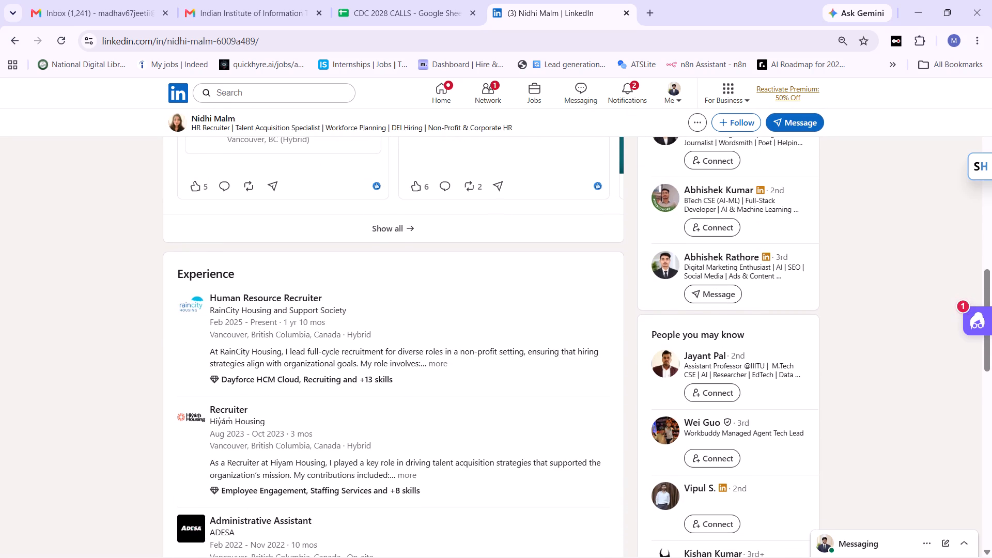
pyautogui.scroll(-5, 127, 385)
pyautogui.scroll(4, 127, 385)
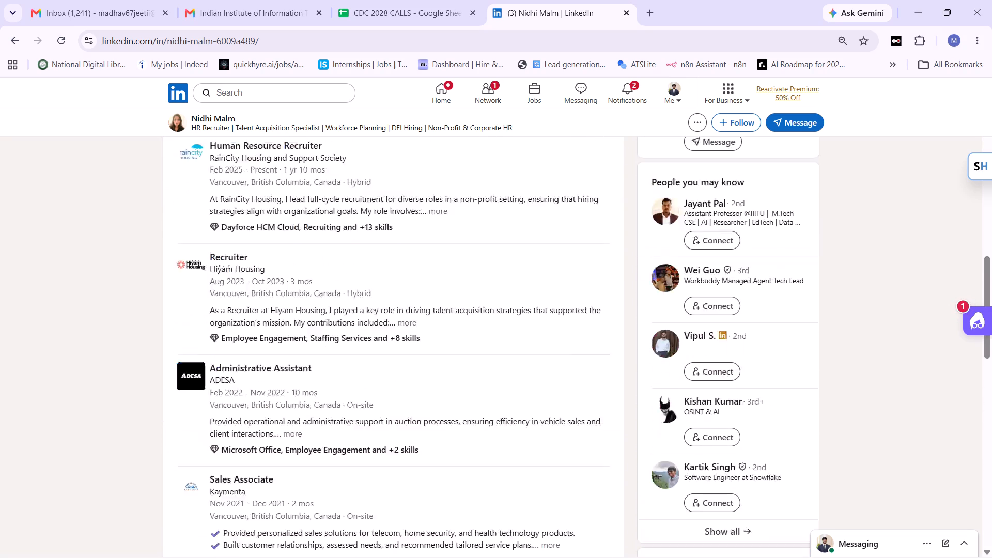
# Follow this HR recruiter on LinkedIn.
pyautogui.click(272, 381)
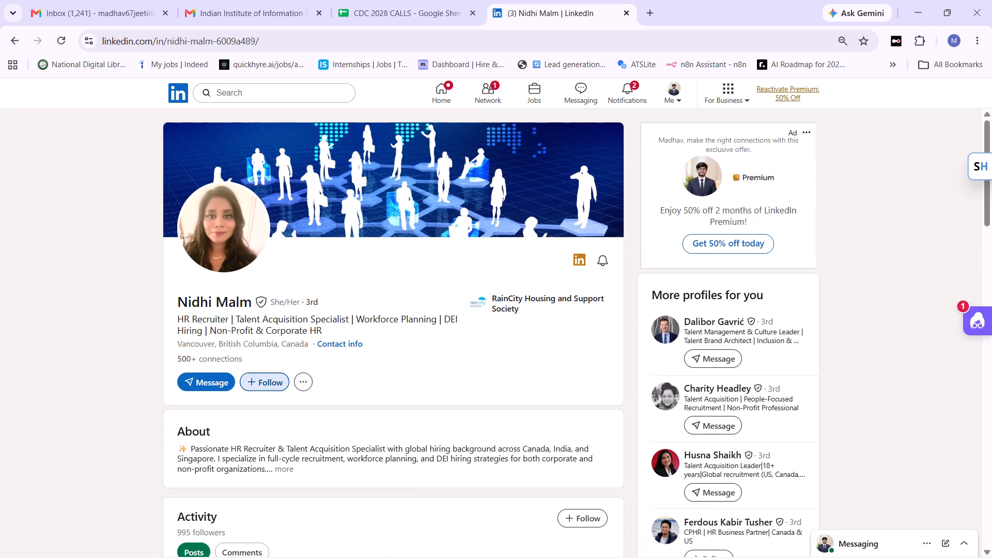
# Return to the Google results for "elitmus campus recruiter linkedin".
pyautogui.hscroll(6, 16, 378)
pyautogui.scroll(2, 220, 325)
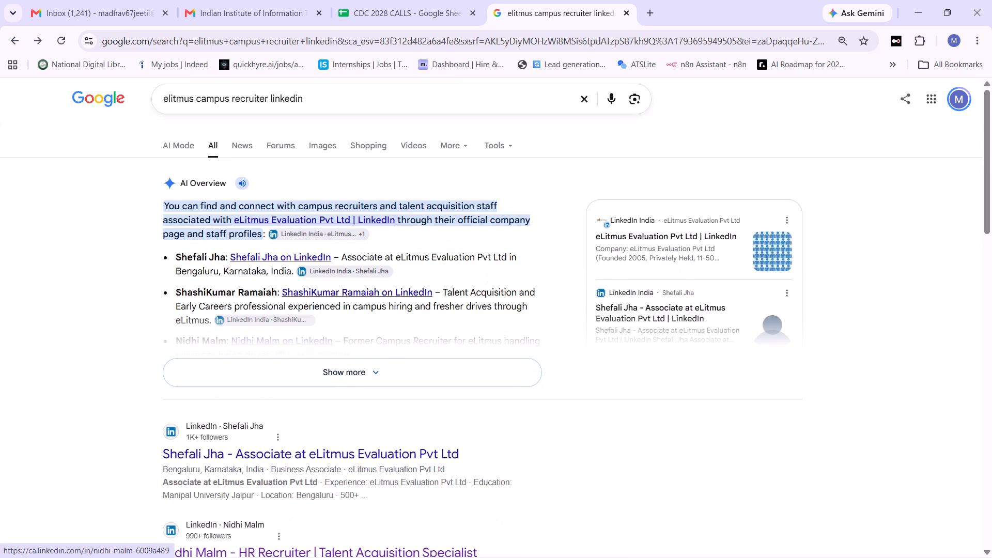
pyautogui.scroll(6, 220, 325)
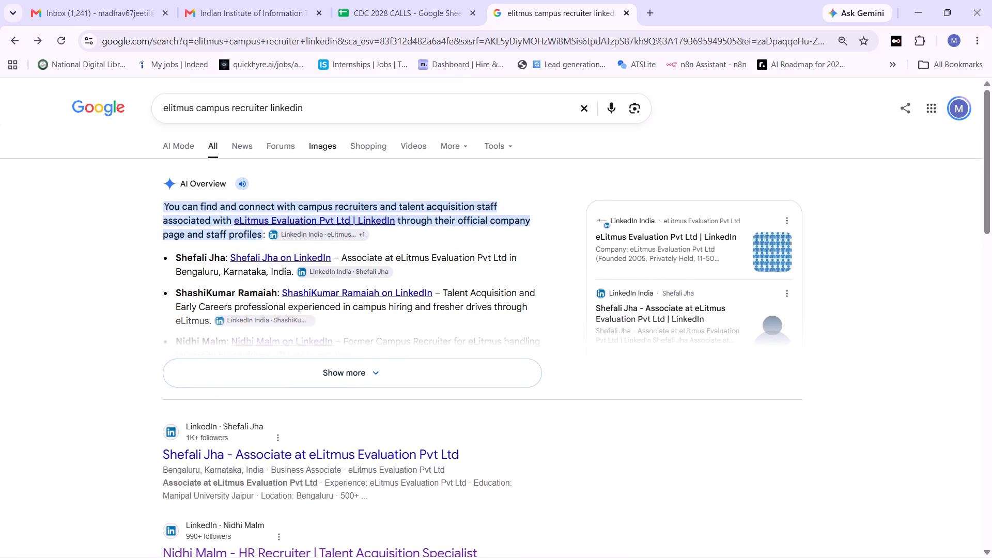
pyautogui.moveTo(315, 105); pyautogui.dragTo(326, 105)
pyautogui.moveTo(326, 105); pyautogui.dragTo(326, 105)
pyautogui.click(91, 207)
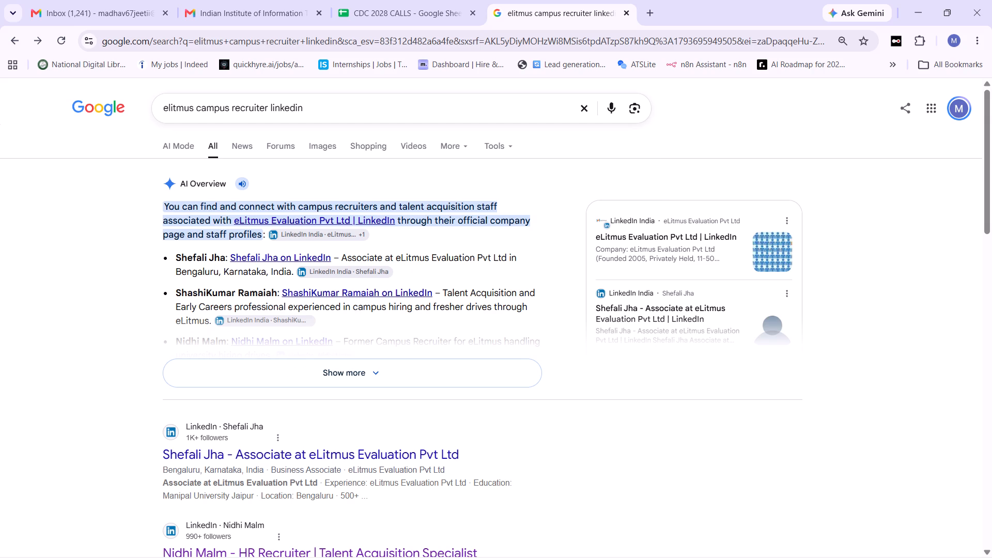
# Open the LinkedIn profile of the Bengaluru-based eLitmus associate in a new tab and examine the activity, experience, skills and suggested colleagues.
pyautogui.click(272, 262)
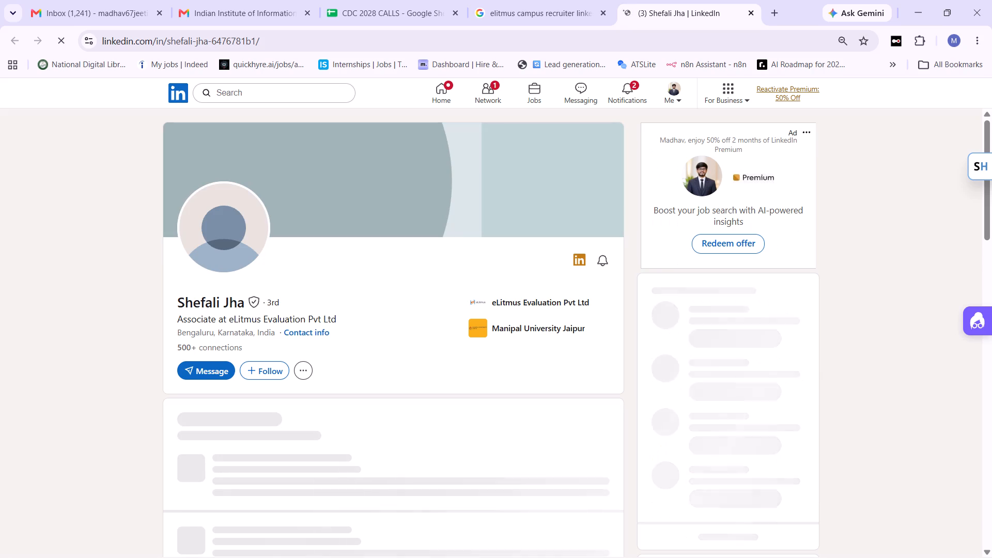
pyautogui.scroll(-3, 124, 346)
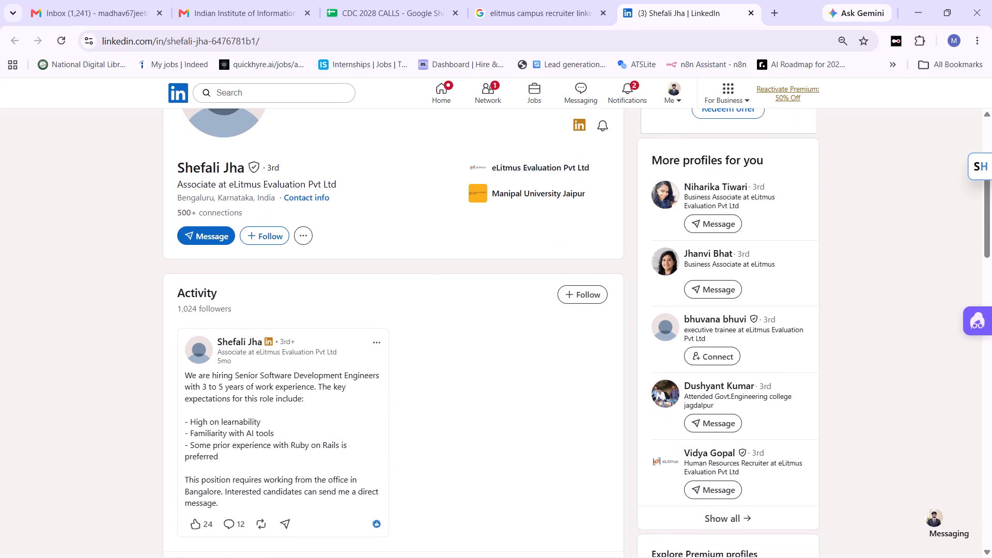
pyautogui.scroll(-1, 124, 346)
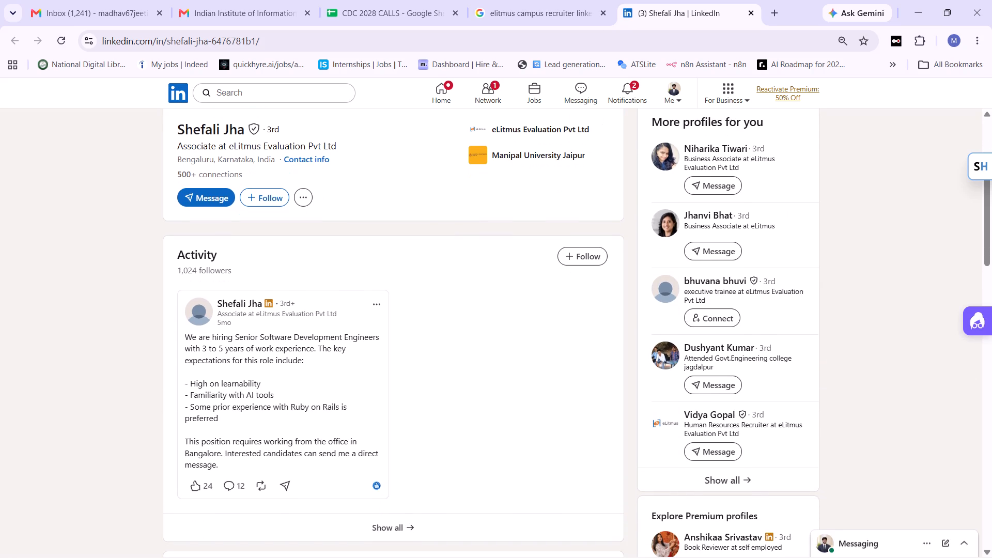
pyautogui.scroll(-3, 124, 346)
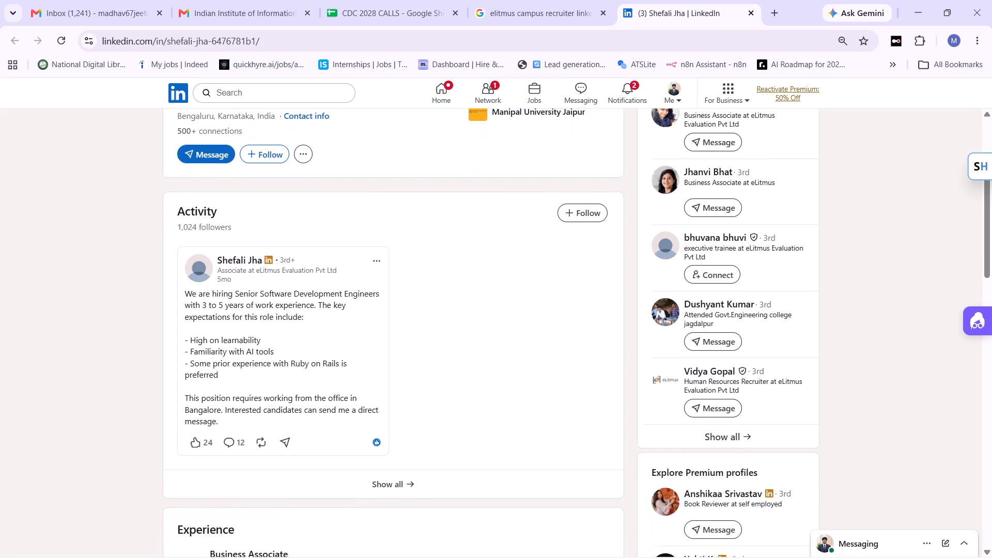
pyautogui.scroll(-4, 124, 346)
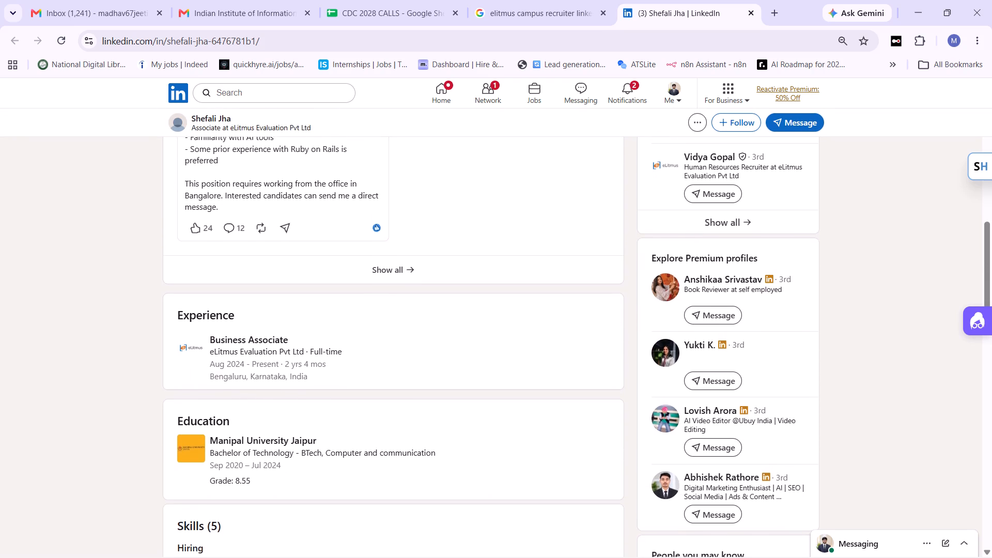
pyautogui.scroll(-2, 124, 346)
pyautogui.scroll(1, 124, 346)
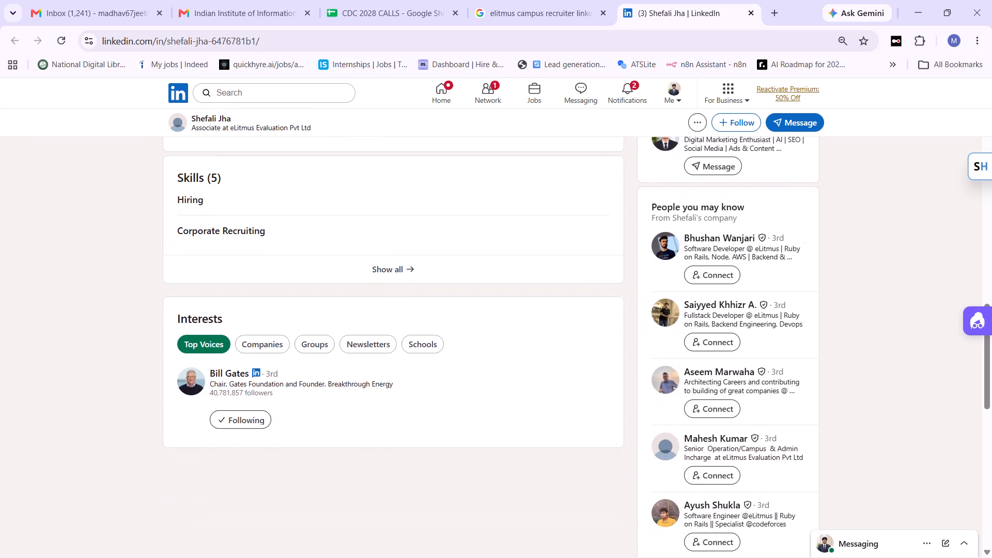
pyautogui.scroll(4, 124, 346)
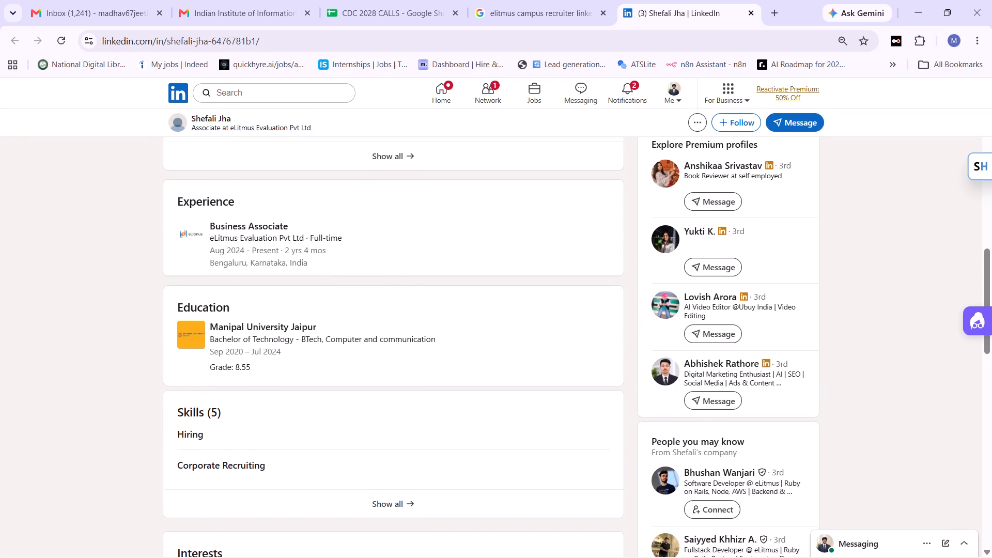
pyautogui.scroll(1, 124, 346)
pyautogui.scroll(-4, 161, 435)
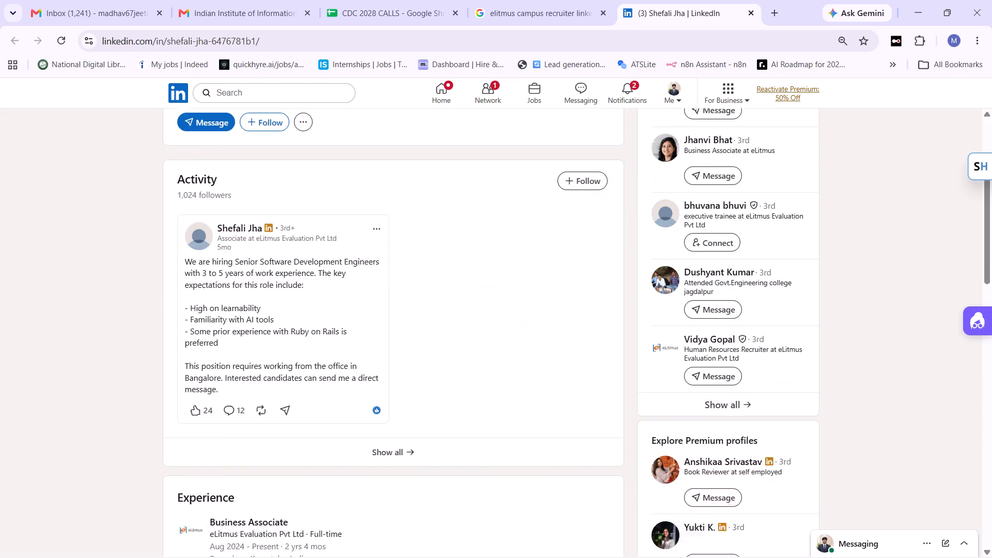
pyautogui.scroll(-1, 161, 435)
pyautogui.hscroll(1, 120, 448)
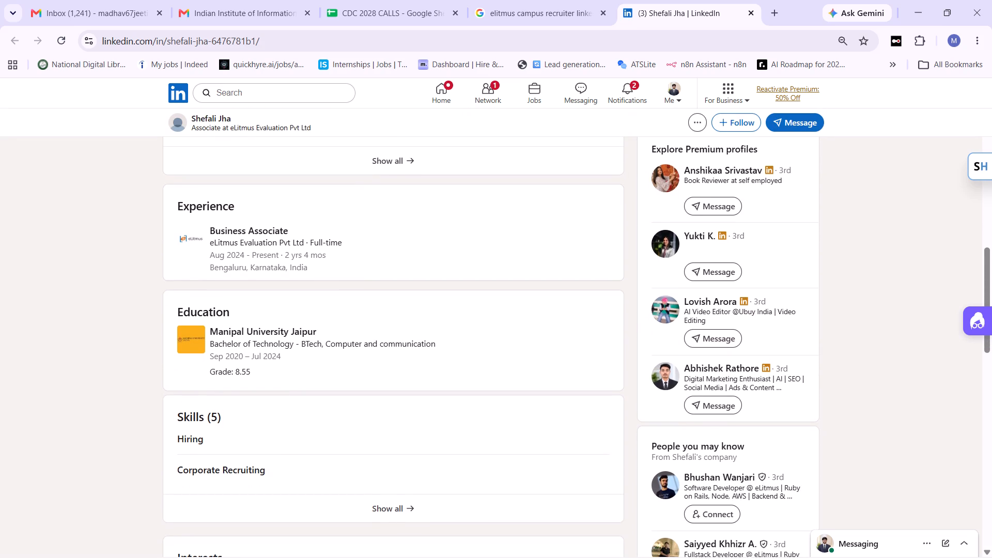
pyautogui.hscroll(2, 120, 448)
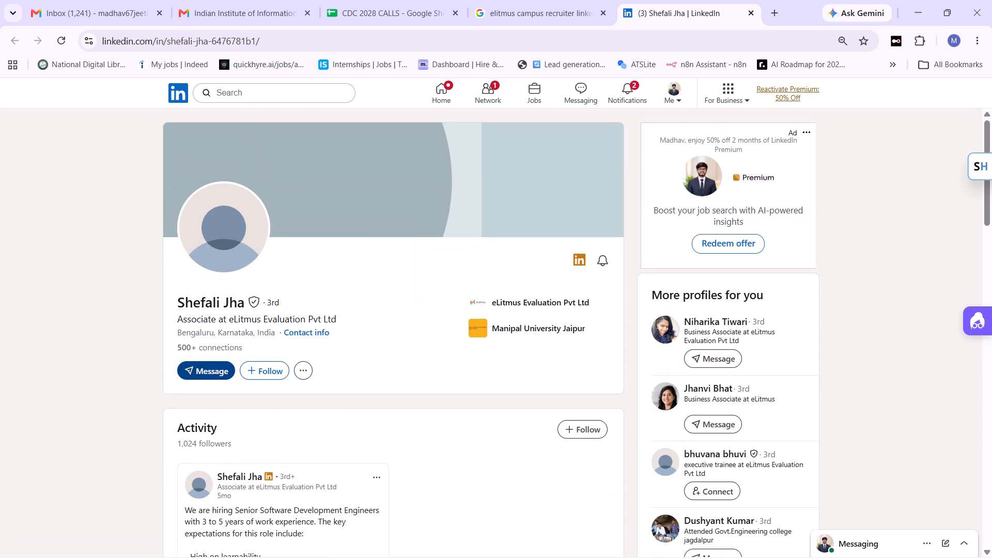
# Follow the eLitmus associate on LinkedIn.
pyautogui.click(244, 368)
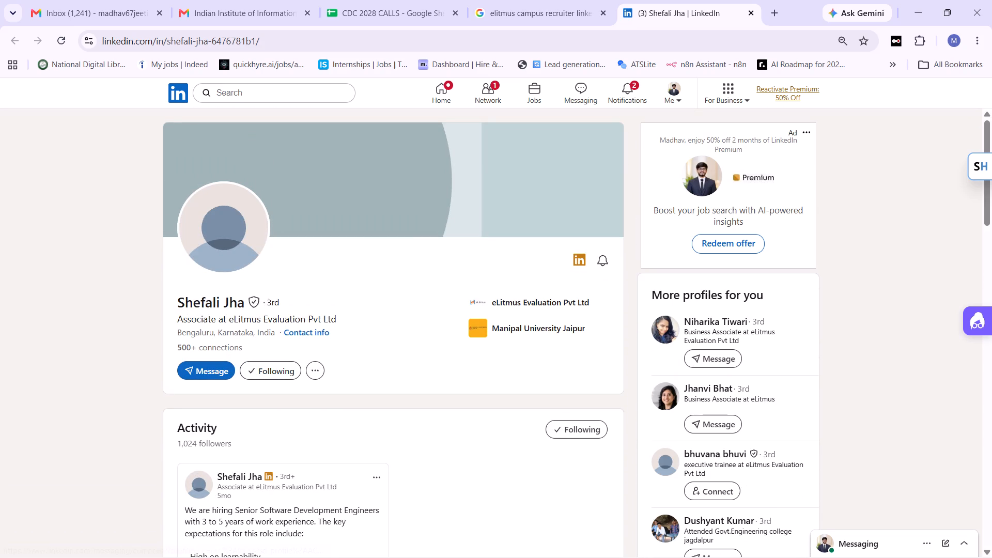
# Look up the eLitmus associate's phone and email in Lusha and close the lookup.
pyautogui.click(977, 312)
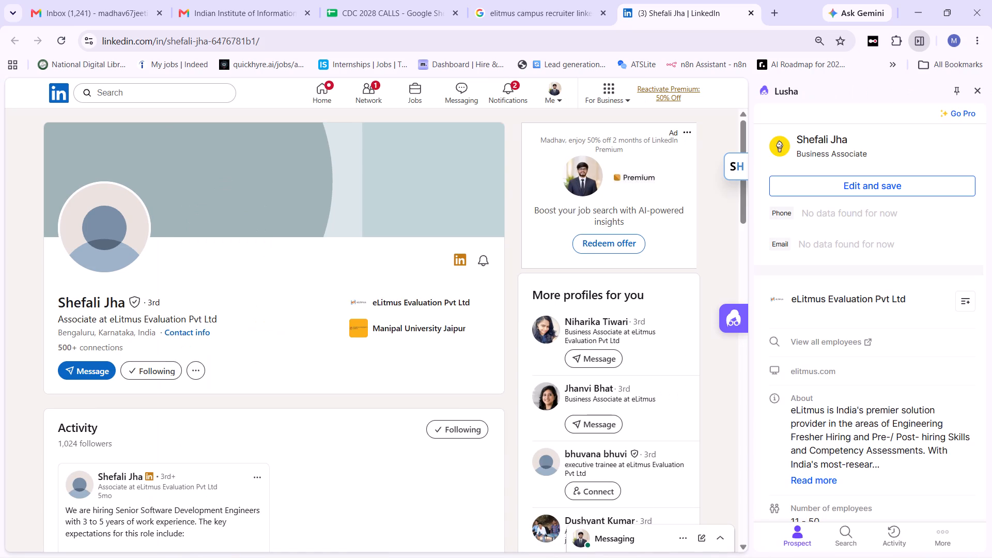
pyautogui.click(978, 88)
# Open the SH extension on the eLitmus associate's profile to look up contact details.
pyautogui.click(977, 161)
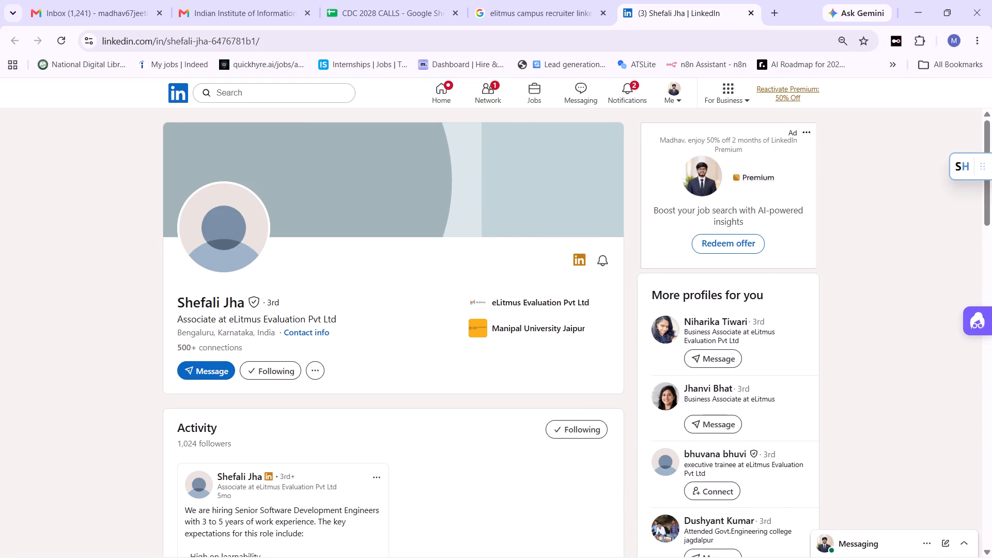
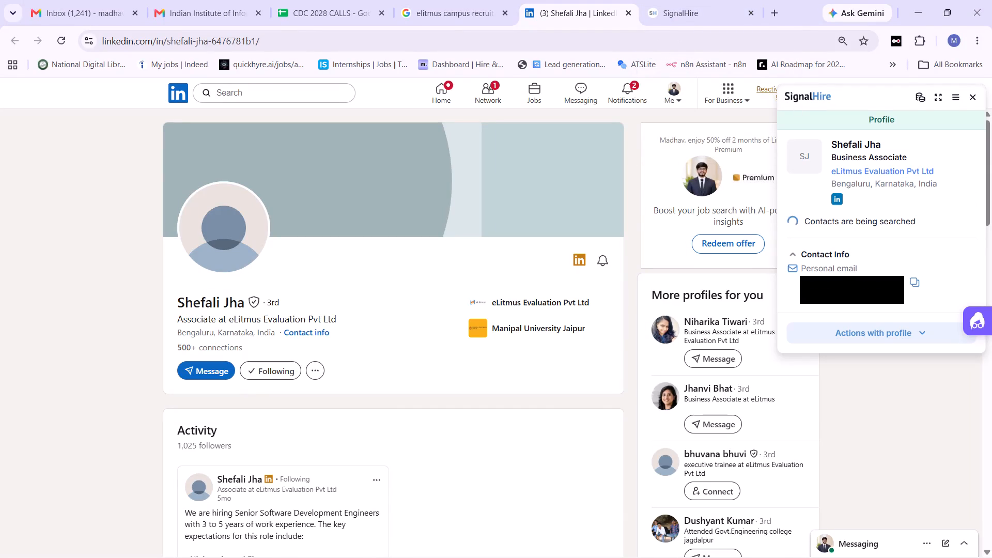
# Copy the eLitmus associate's personal emails from SignalHire and paste them into the Hr email column of the eLitmus row in CDC 2028 CALLS.
pyautogui.moveTo(799, 280); pyautogui.dragTo(911, 302)
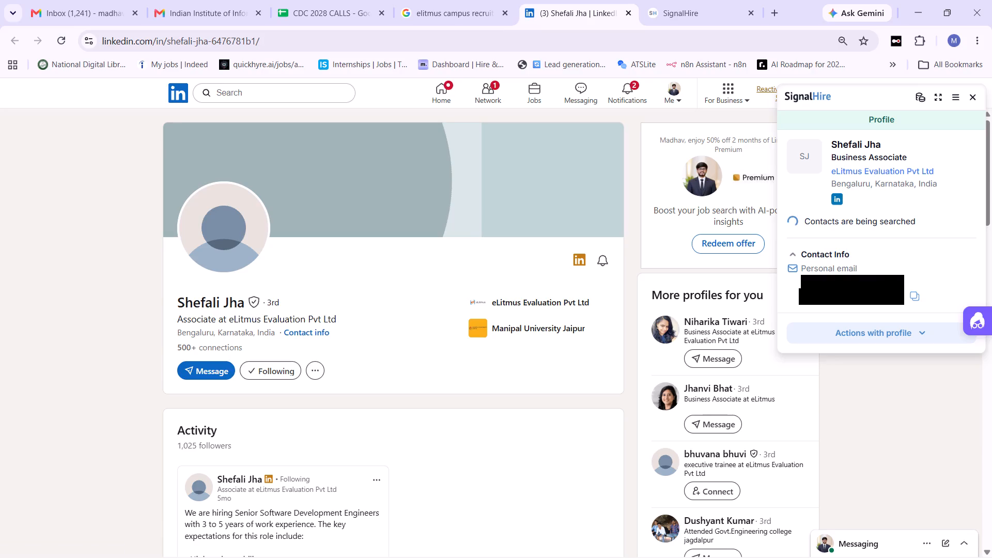
pyautogui.moveTo(911, 302); pyautogui.dragTo(903, 293)
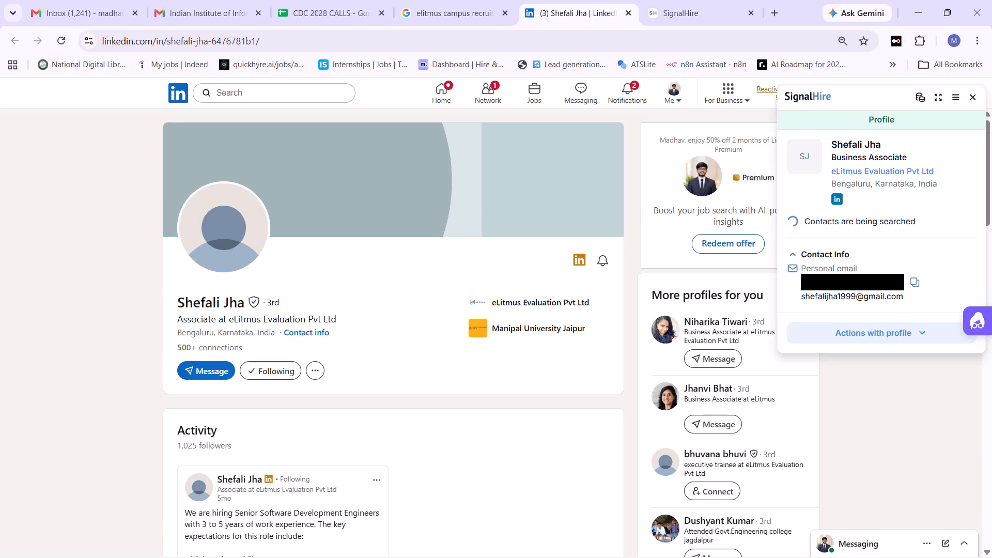
pyautogui.hotkey('ctrl', 'c')
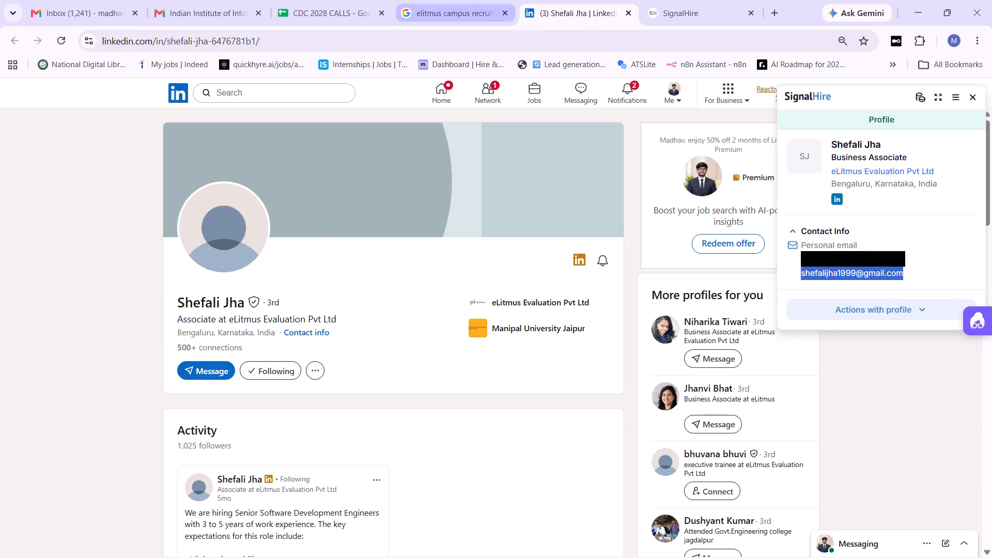
pyautogui.click(459, 14)
pyautogui.click(352, 10)
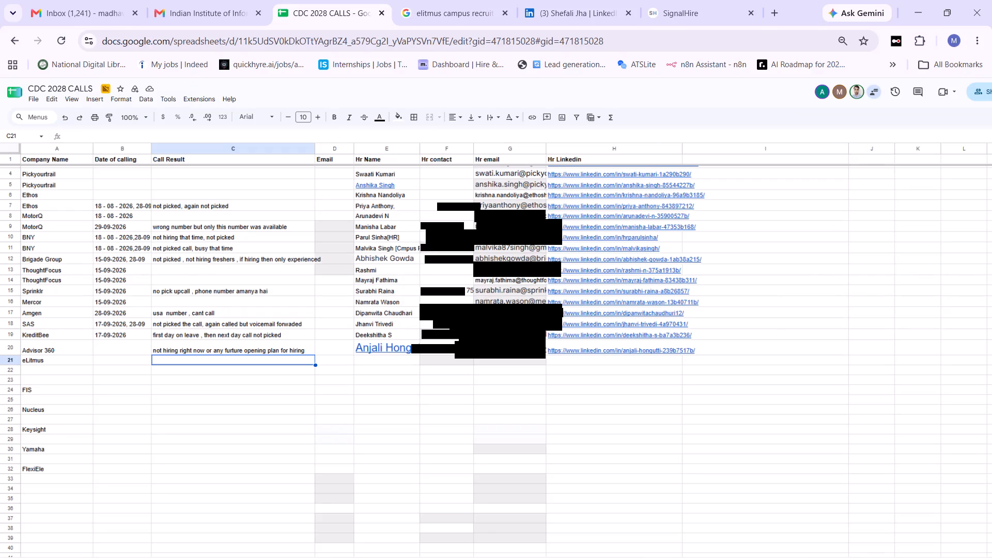
pyautogui.click(494, 355)
pyautogui.click(491, 364)
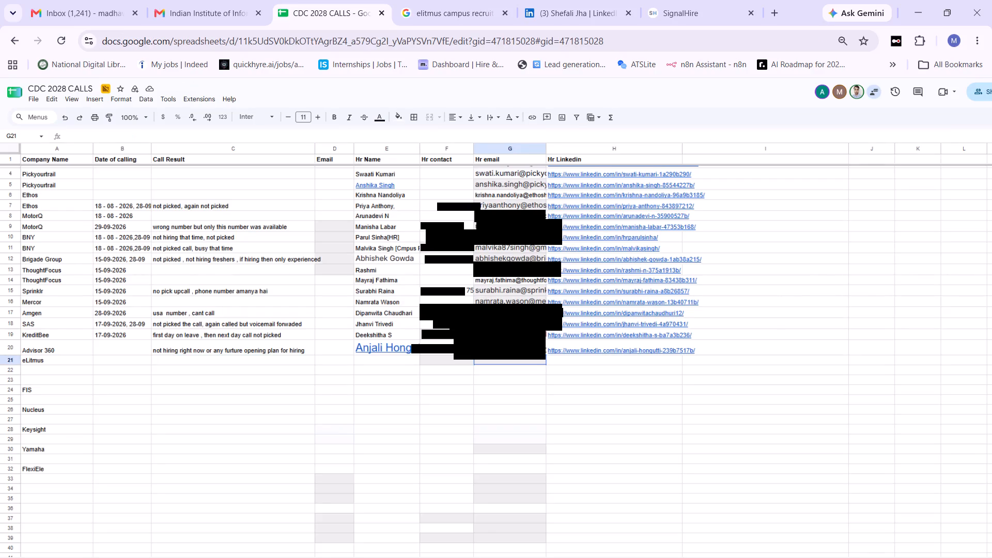
pyautogui.hotkey('ctrl', 'v')
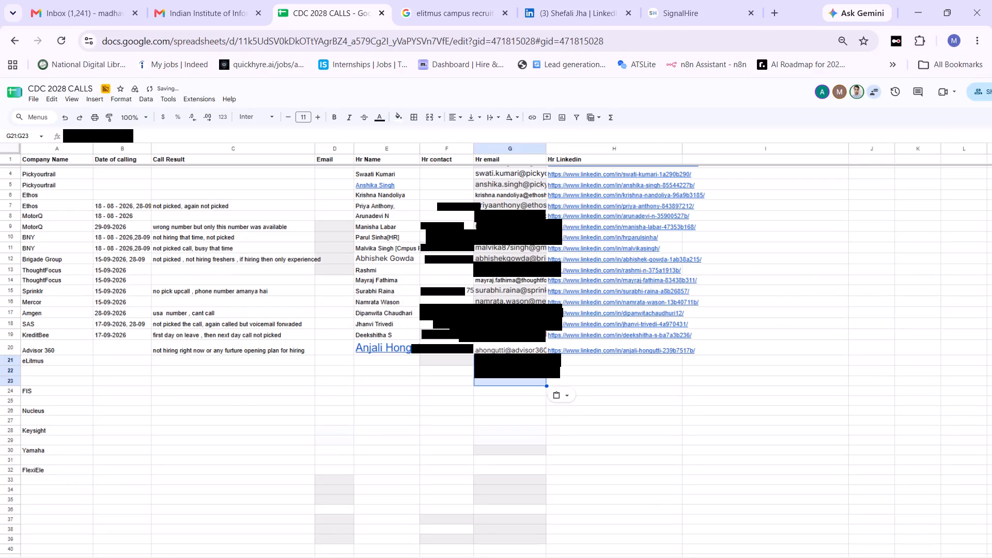
# Move the second email from cell G22 into G21, appending it after the first email with a comma separator.
pyautogui.scroll(2, 222, 331)
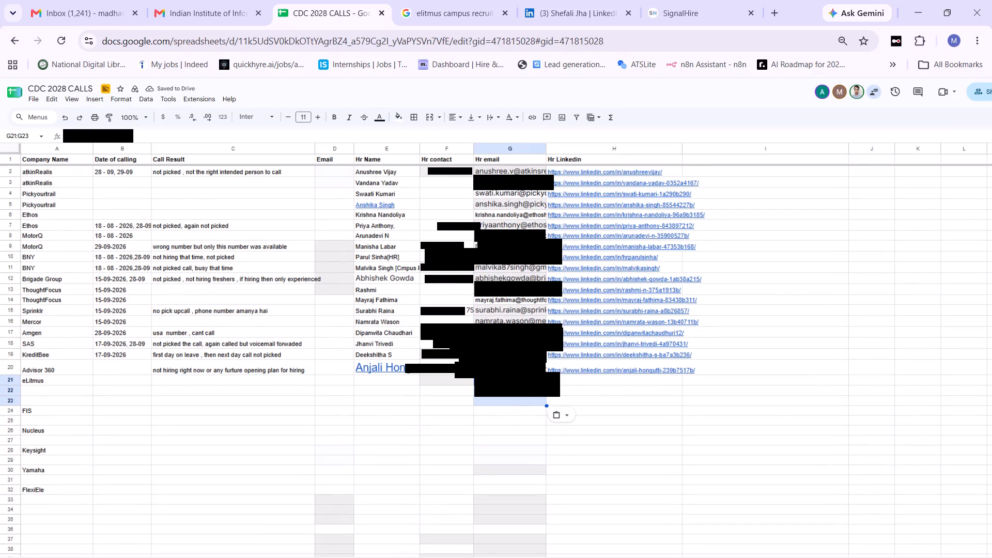
pyautogui.scroll(1, 222, 331)
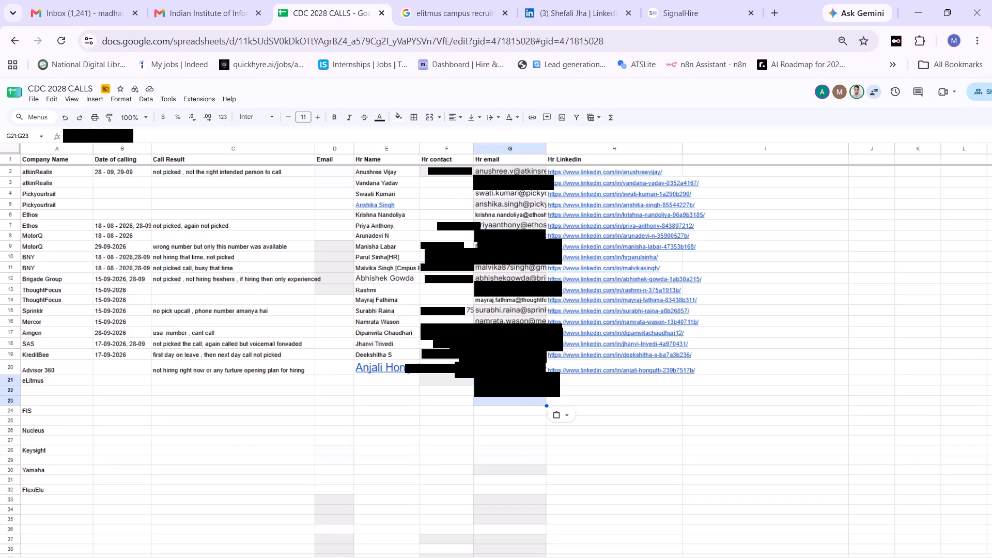
pyautogui.click(492, 388)
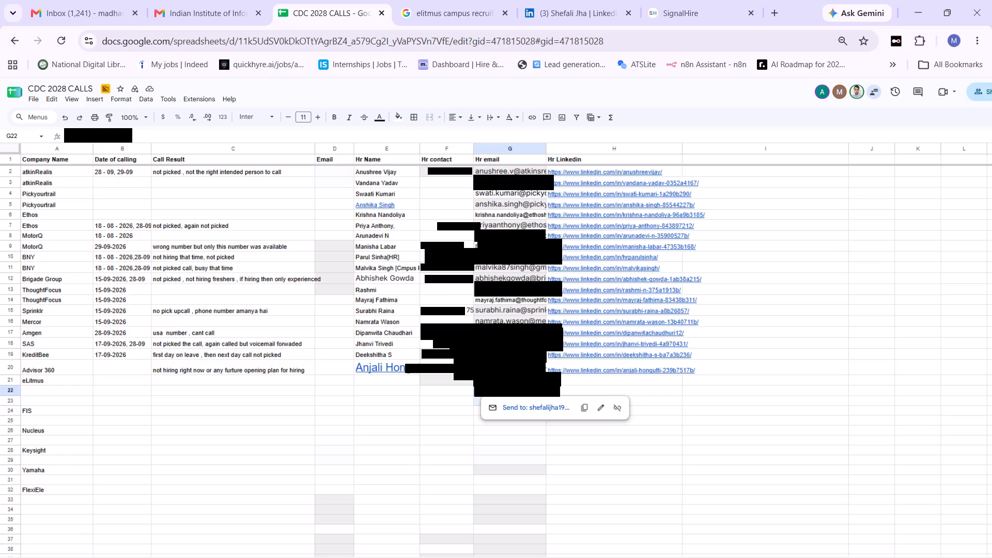
pyautogui.hotkey('ctrl', 'c')
pyautogui.press('BackSpace')
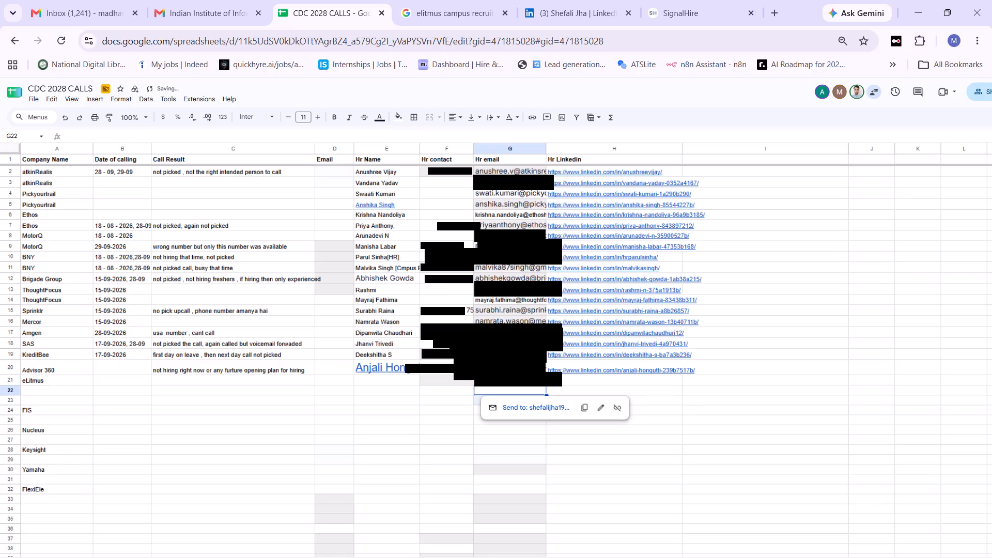
pyautogui.press('Up')
pyautogui.press('Right')
pyautogui.press('Left')
pyautogui.doubleClick(492, 388)
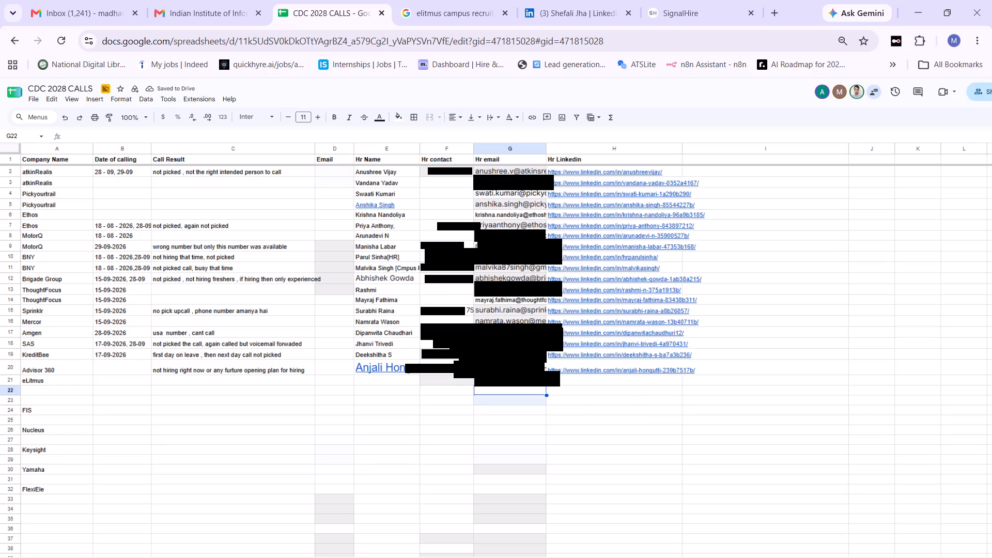
pyautogui.doubleClick(505, 379)
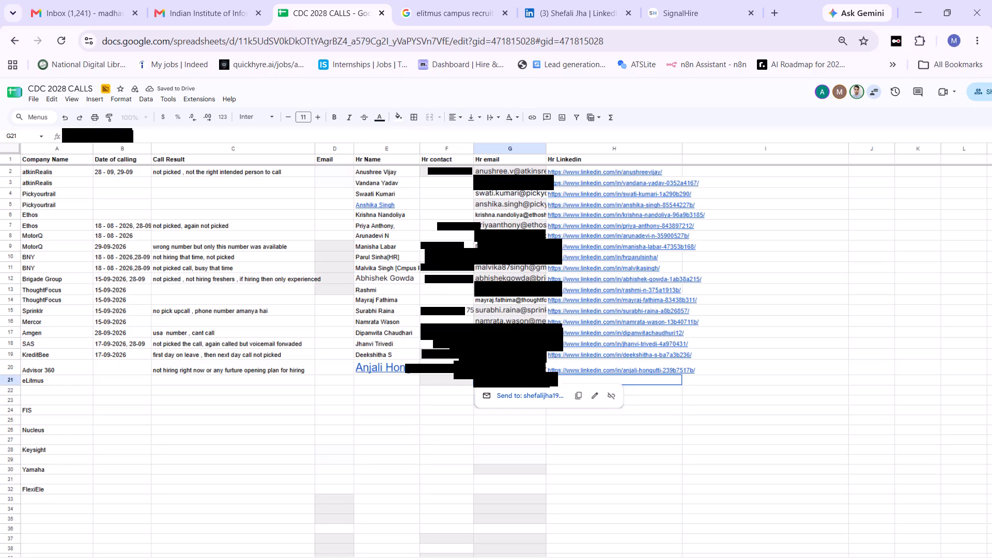
pyautogui.press('space')
pyautogui.write(',v')
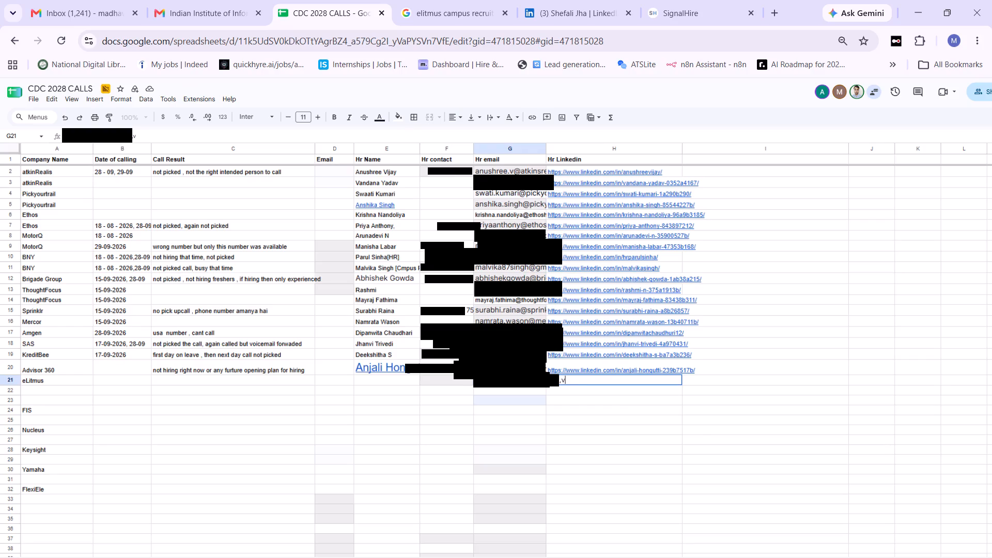
pyautogui.press('BackSpace')
pyautogui.hotkey('ctrl', 'v')
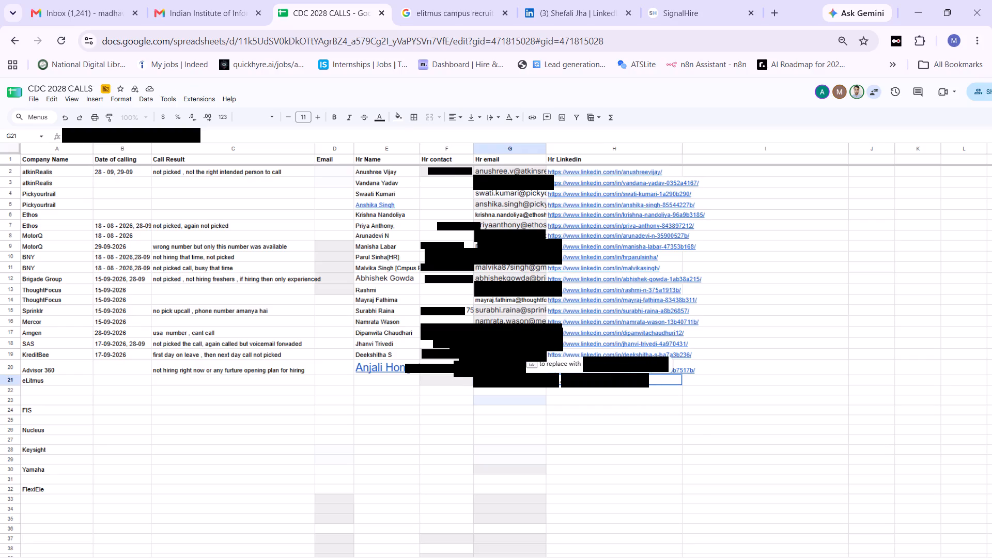
pyautogui.click(438, 380)
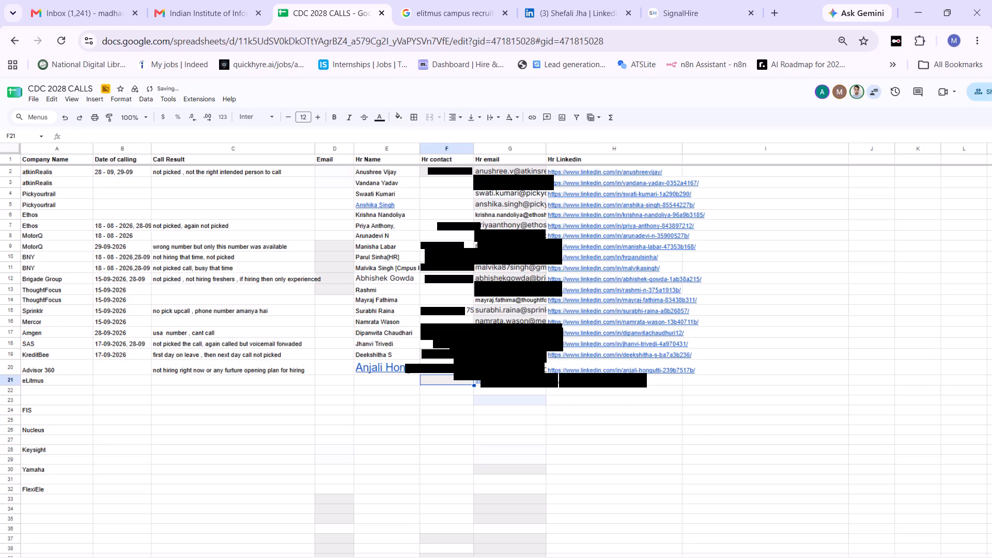
# Enter the eLitmus associate's name in the Hr Name cell of the eLitmus row.
pyautogui.click(373, 384)
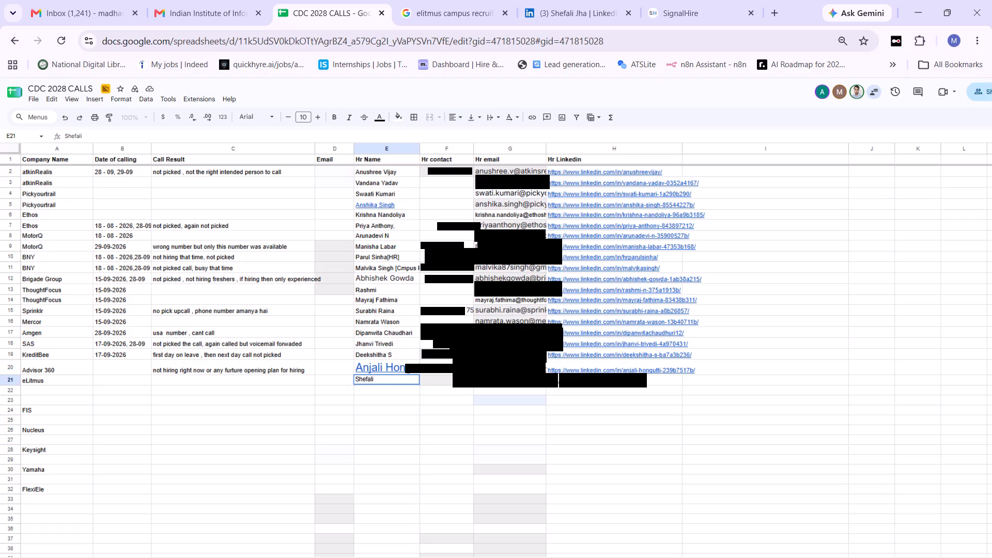
pyautogui.write('ha')
# Copy the eLitmus associate's LinkedIn profile URL and paste it into the Hr Linkedin cell of the eLitmus row.
pyautogui.click(664, 381)
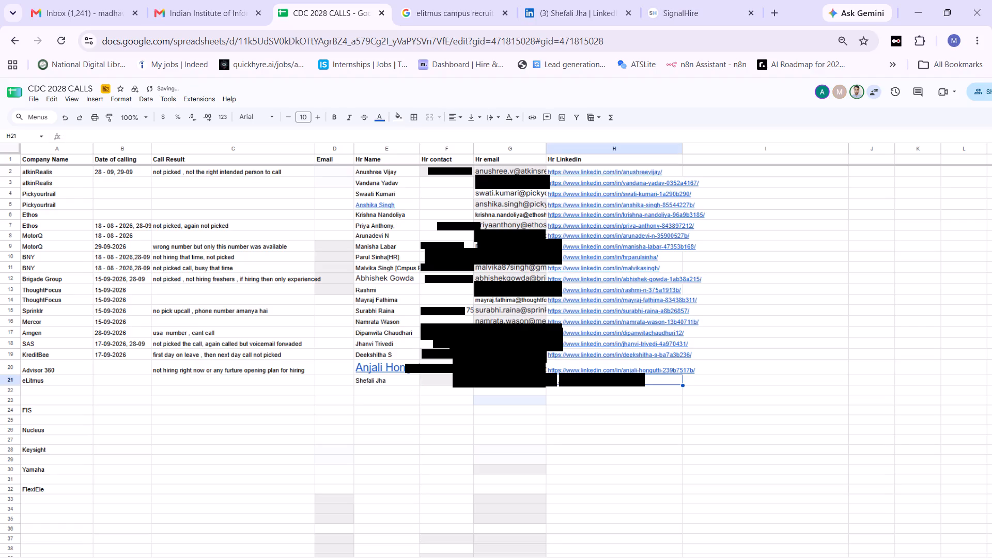
pyautogui.click(663, 21)
pyautogui.click(602, 15)
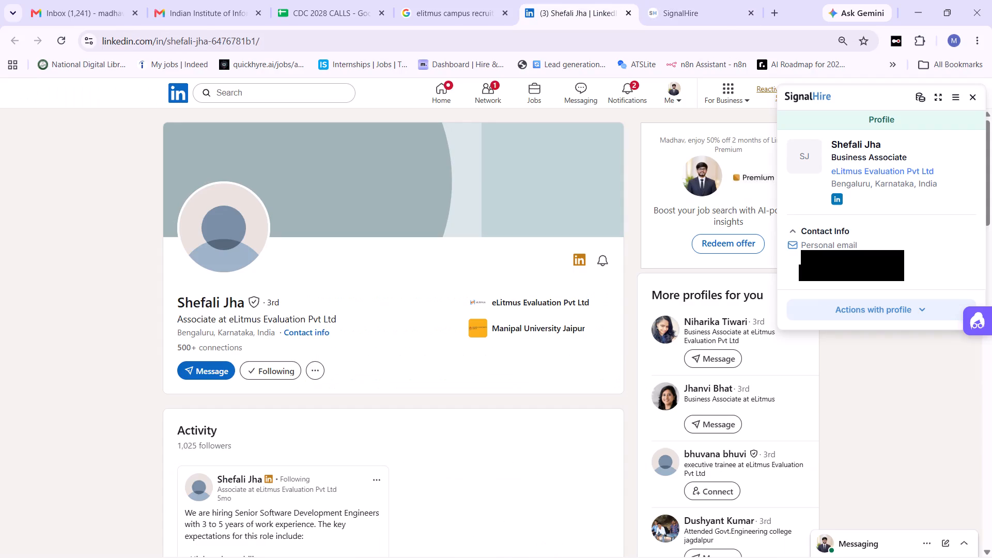
pyautogui.click(276, 39)
pyautogui.hotkey('ctrl', 'c')
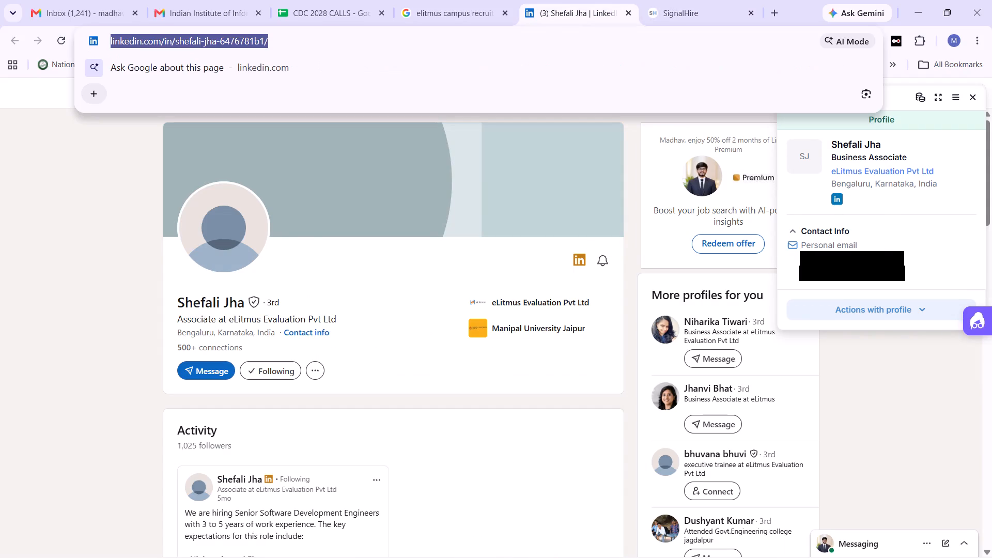
pyautogui.click(454, 2)
pyautogui.click(332, 11)
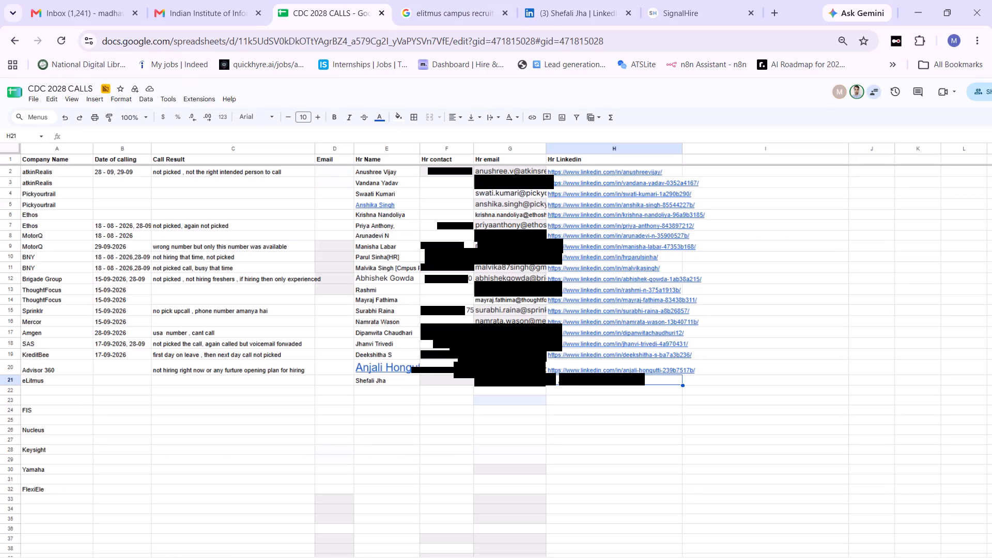
pyautogui.click(660, 379)
pyautogui.doubleClick(660, 379)
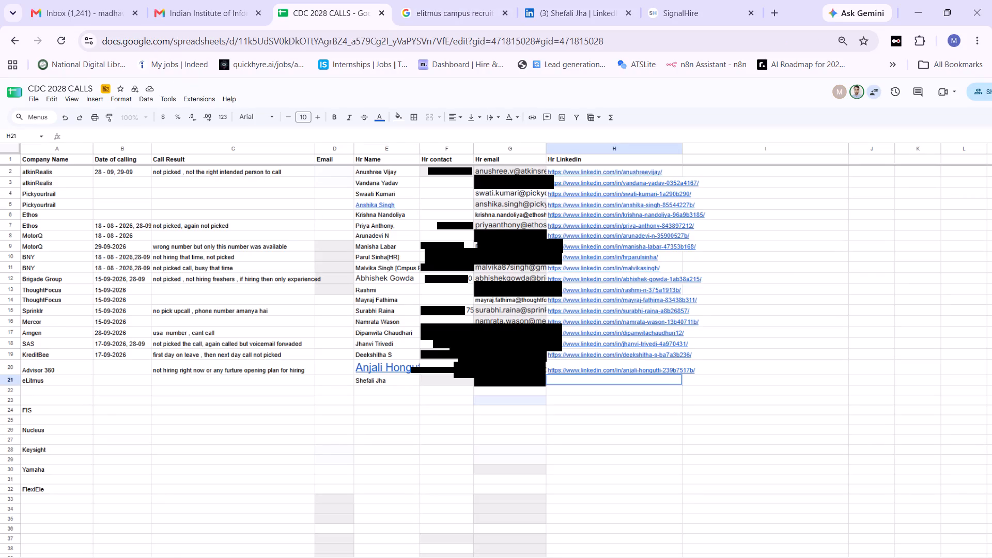
pyautogui.hotkey('ctrl', 'v')
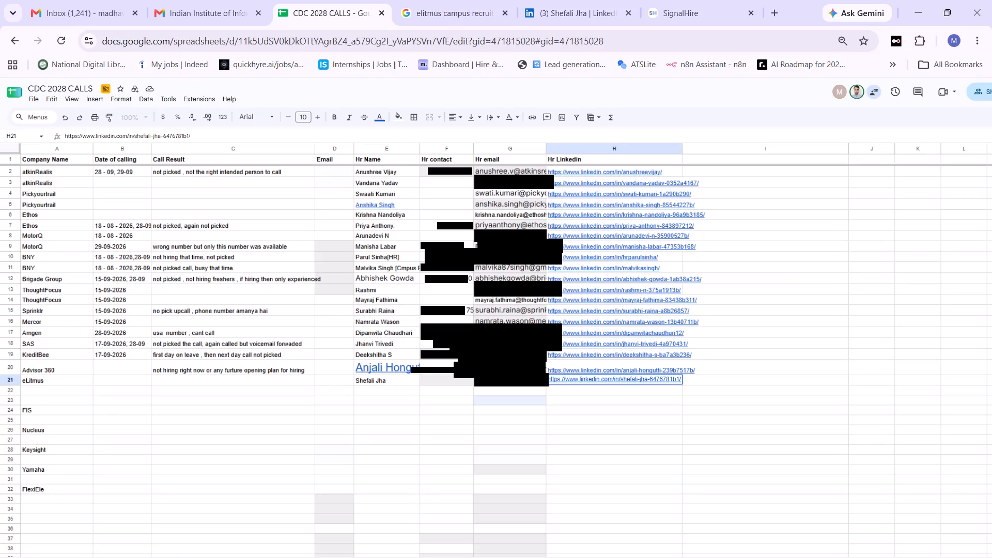
pyautogui.click(256, 380)
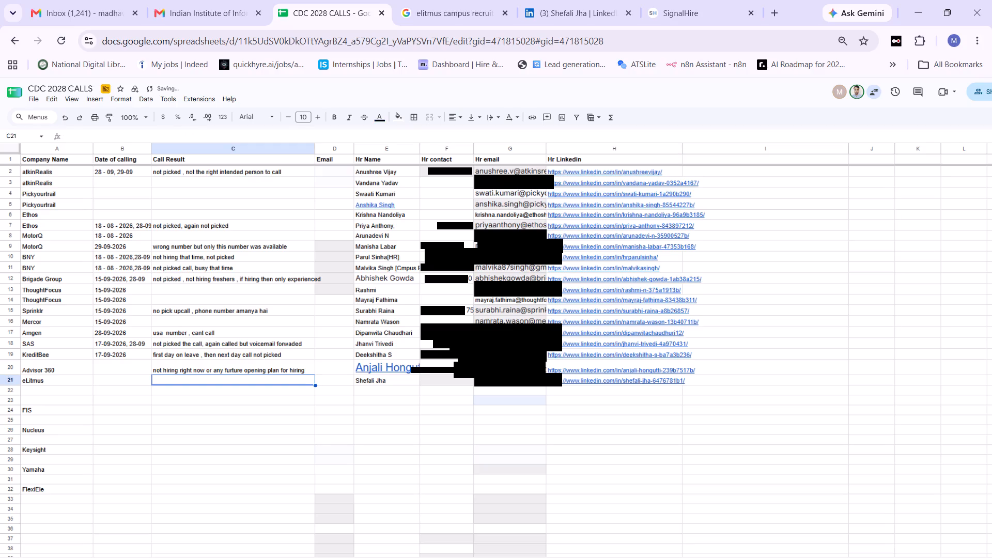
# Copy the company name FIS from cell A24 into cell A23.
pyautogui.click(29, 410)
pyautogui.hotkey('ctrl', 'c')
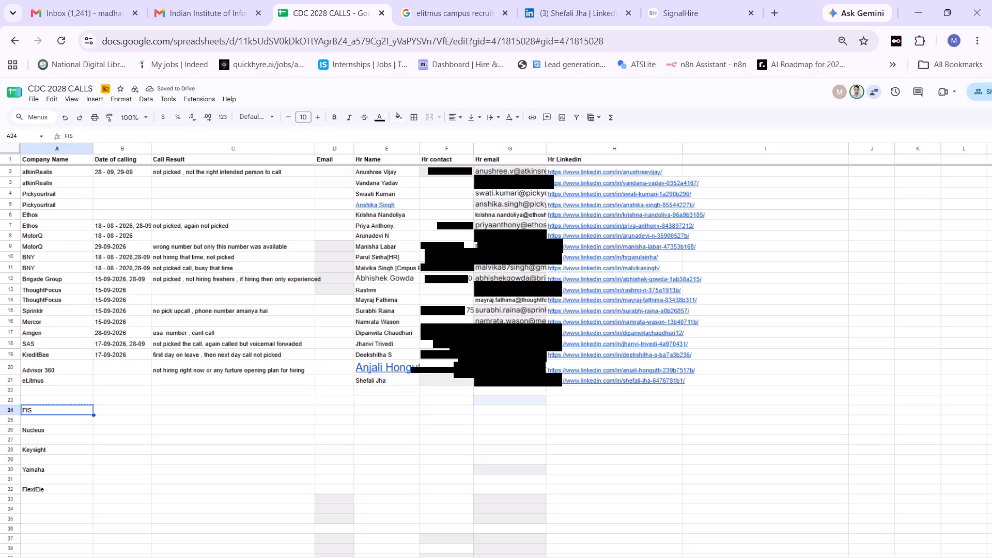
pyautogui.click(35, 397)
pyautogui.hotkey('ctrl', 'v')
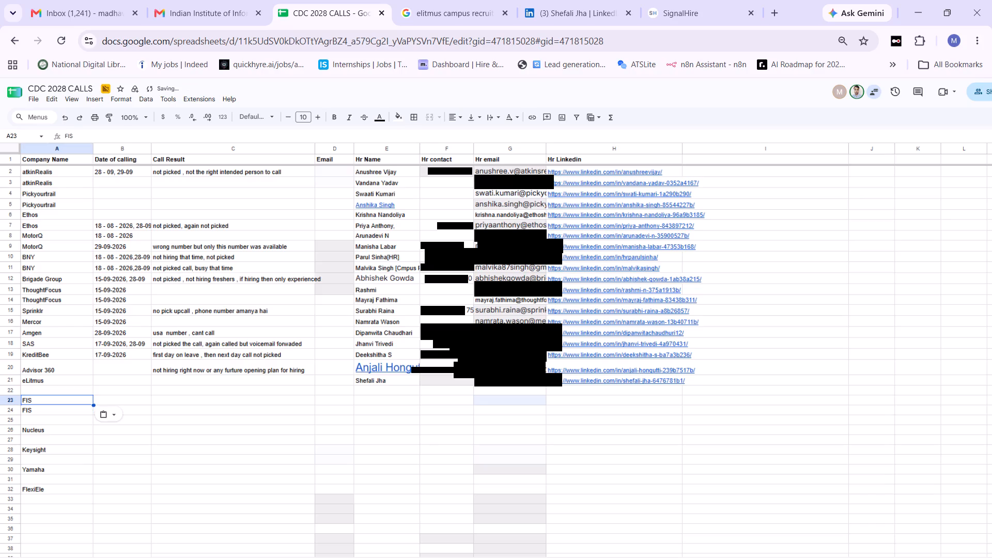
# Close the SignalHire overlay on the eLitmus associate's LinkedIn profile and close the SignalHire website tab.
pyautogui.click(560, 19)
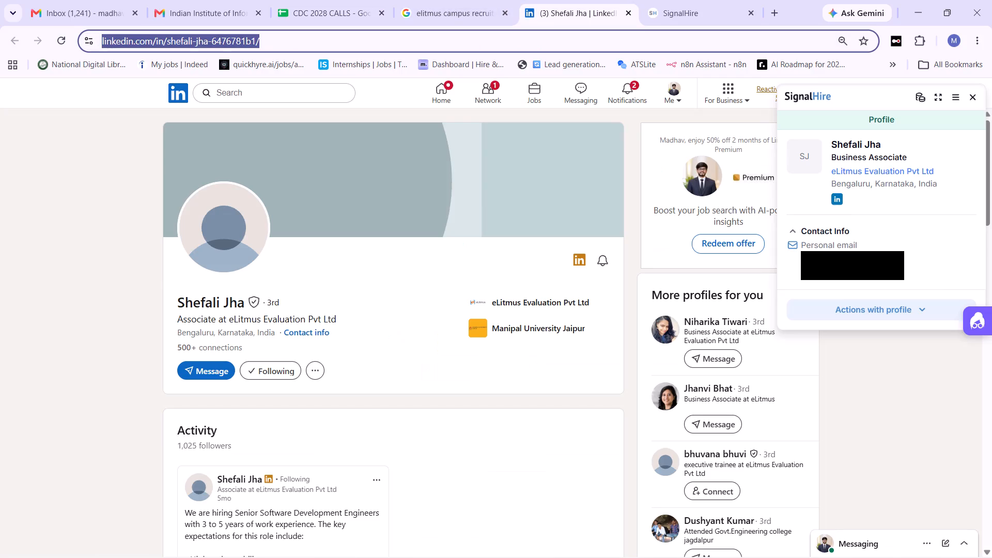
pyautogui.hscroll(14, 281, 259)
pyautogui.scroll(-2, 896, 229)
pyautogui.click(970, 96)
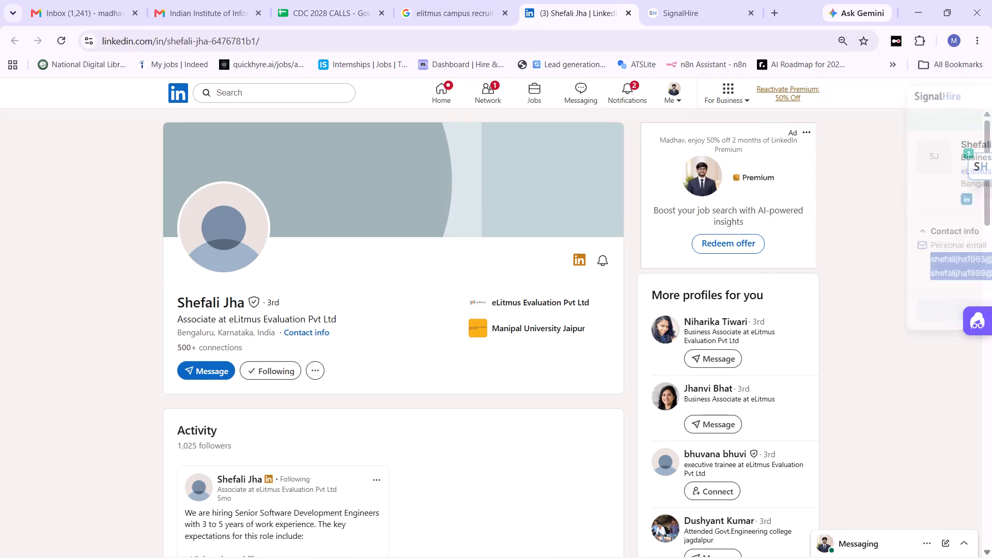
pyautogui.hscroll(13, 440, 197)
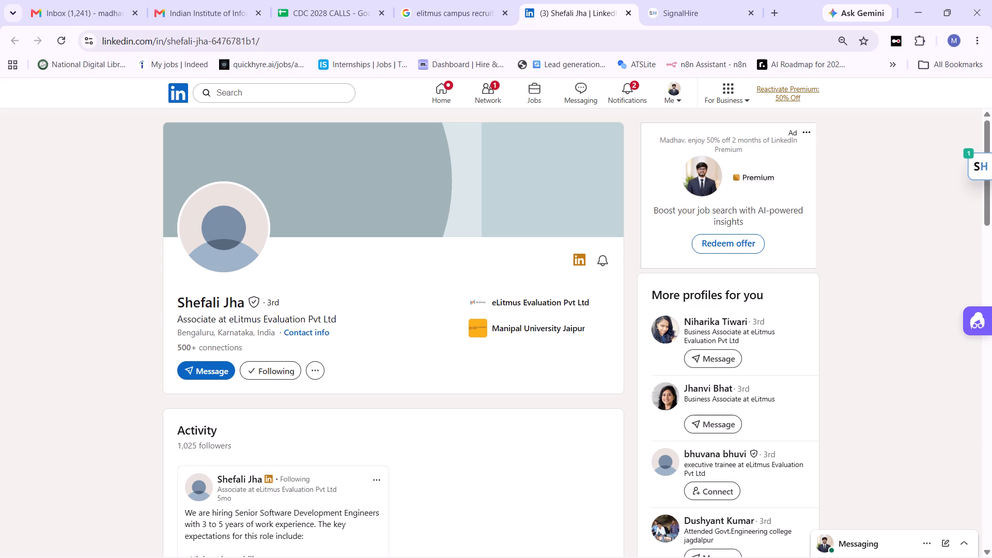
pyautogui.click(660, 19)
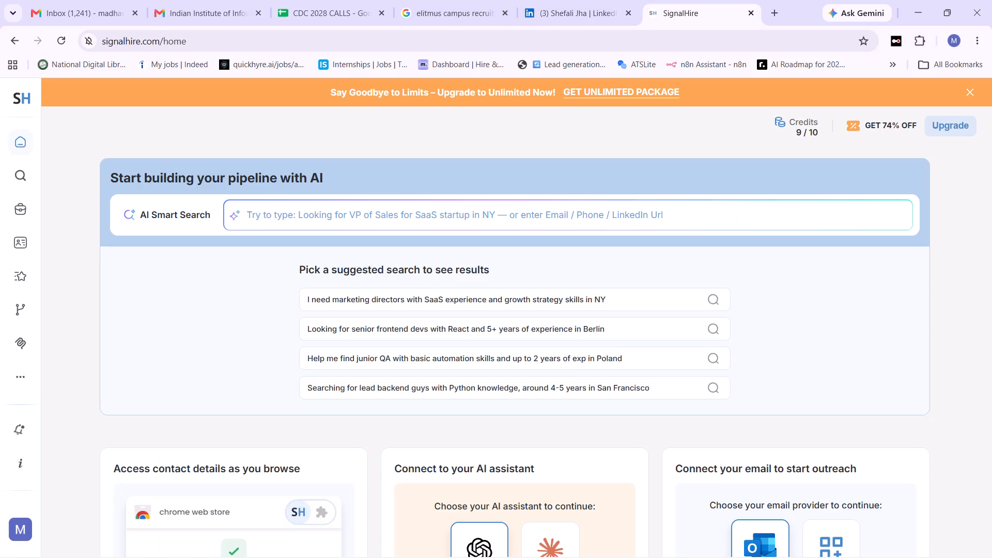
pyautogui.click(752, 11)
# Return to the Google results for eLitmus campus recruiters and open the LinkedIn profile of the Vancouver-based HR recruiter.
pyautogui.click(521, 6)
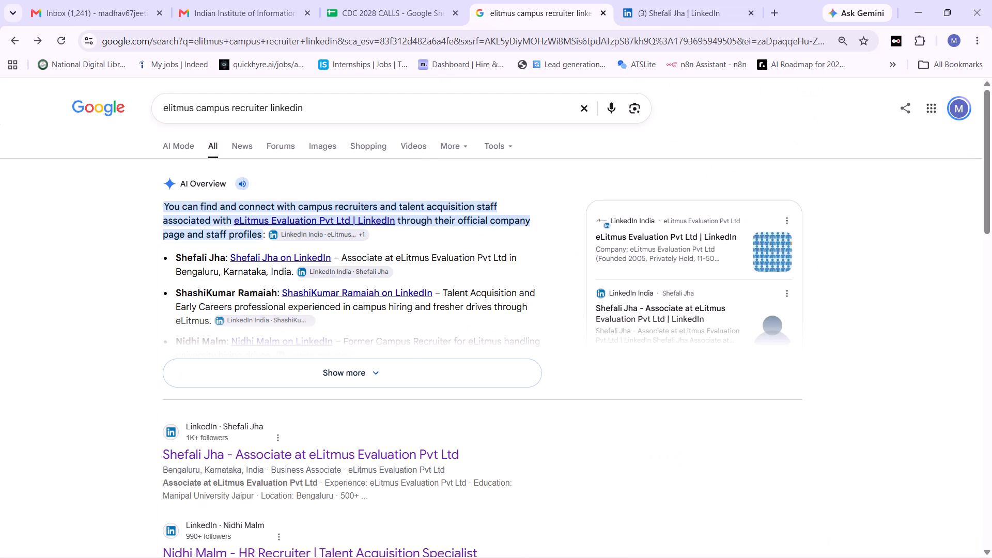
pyautogui.scroll(-3, 349, 357)
pyautogui.scroll(-1, 286, 372)
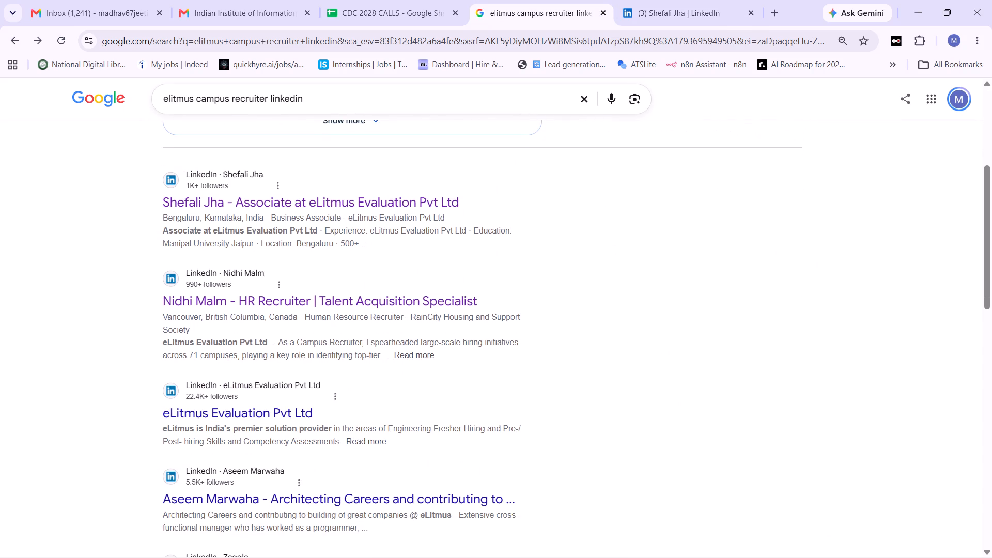
pyautogui.scroll(-1, 151, 381)
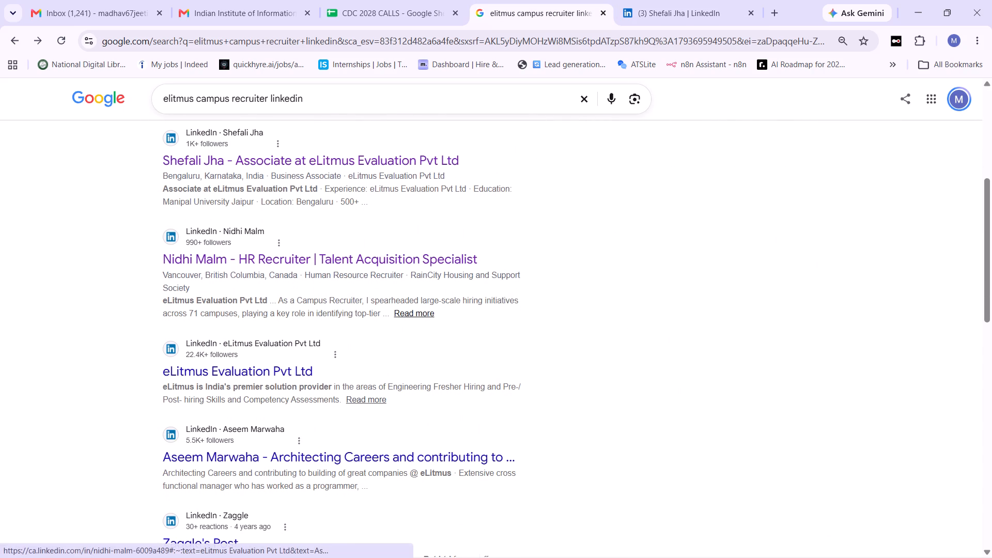
pyautogui.click(233, 261)
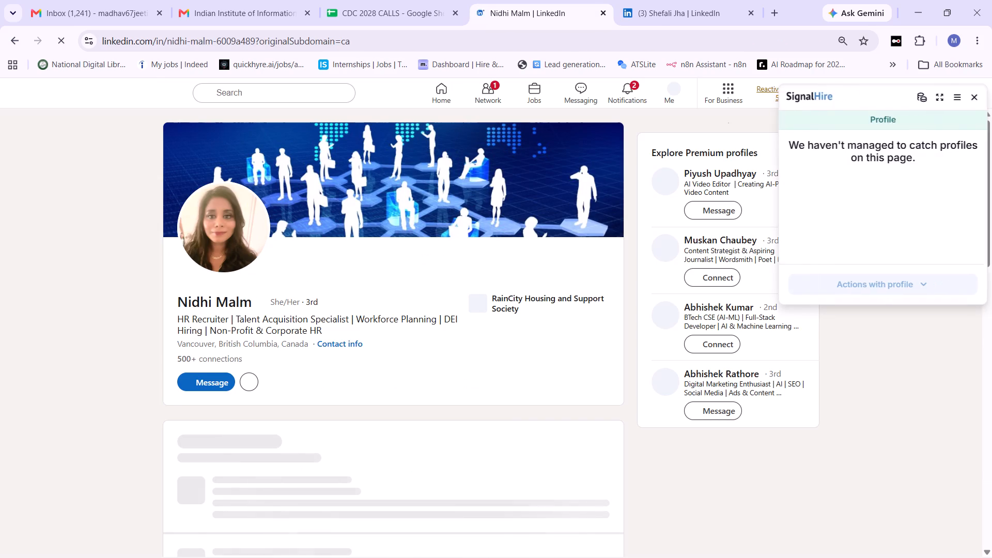
# Close the SignalHire overlay and reveal the Vancouver-based HR recruiter's contact details in Lusha.
pyautogui.click(974, 98)
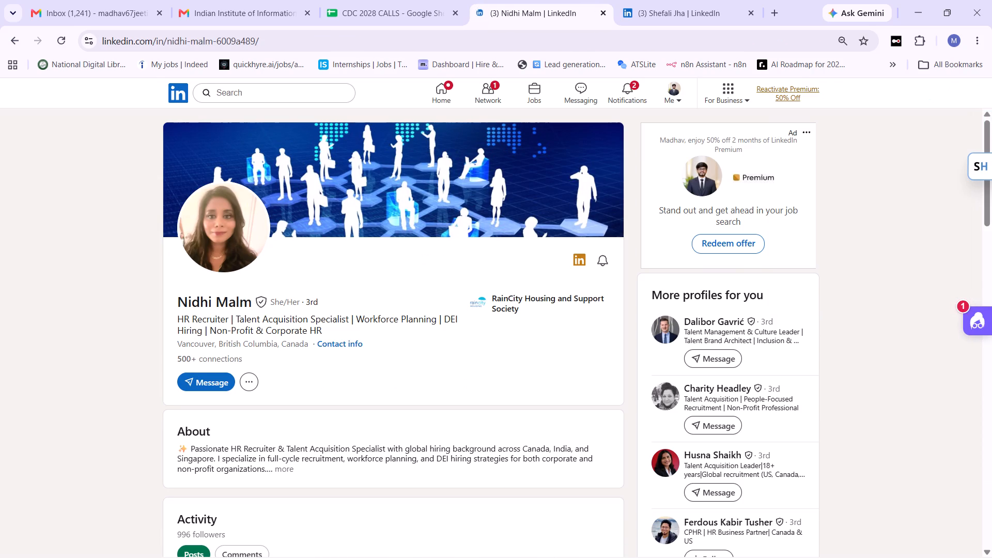
pyautogui.click(974, 319)
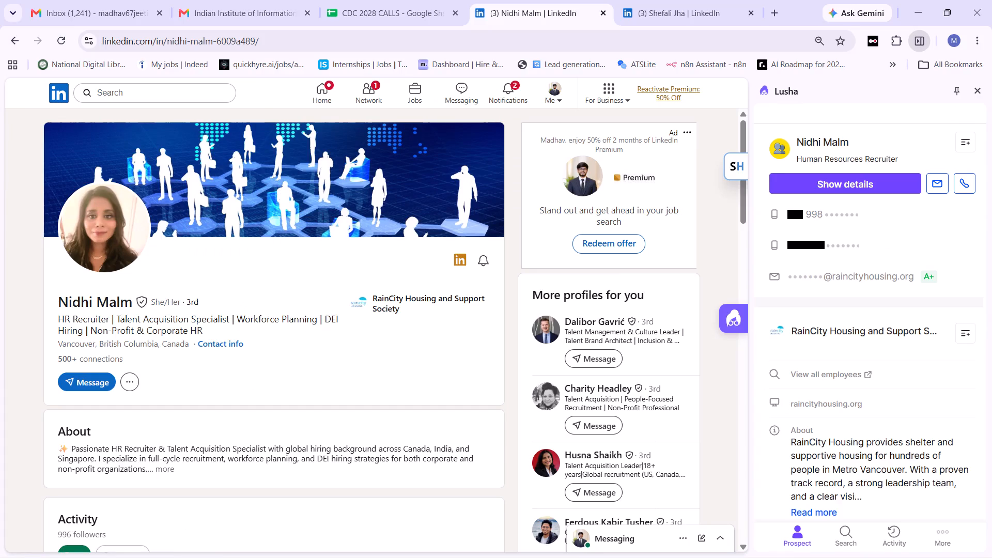
pyautogui.click(882, 184)
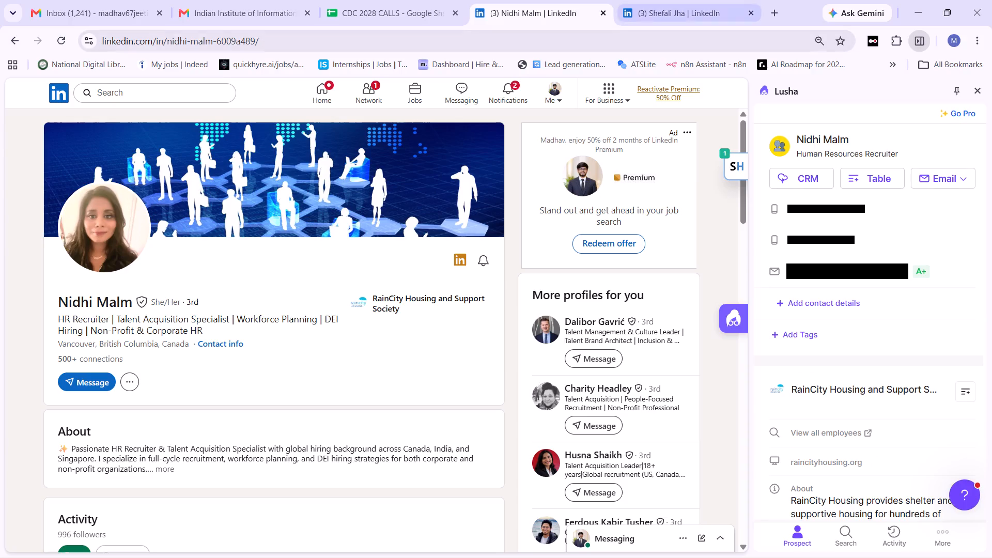
# Search Google in a new tab for "raincity housing and litmus are same company" and read the AI Overview.
pyautogui.click(771, 11)
pyautogui.write('rac')
pyautogui.press('BackSpace')
pyautogui.write('incity h')
pyautogui.write('osuig')
pyautogui.press('space')
pyautogui.press('BackSpace')
pyautogui.press('BackSpace')
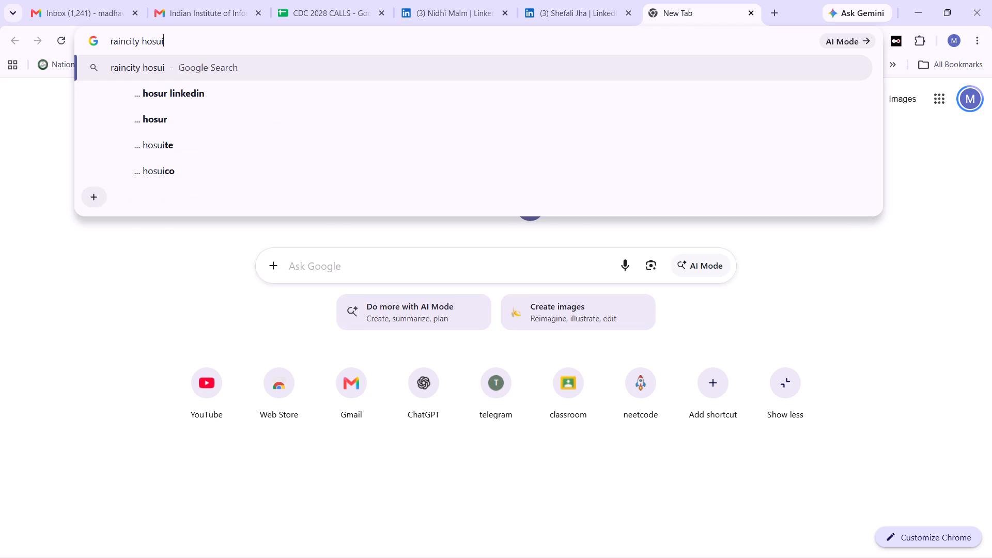
pyautogui.write('ng and')
pyautogui.press('space')
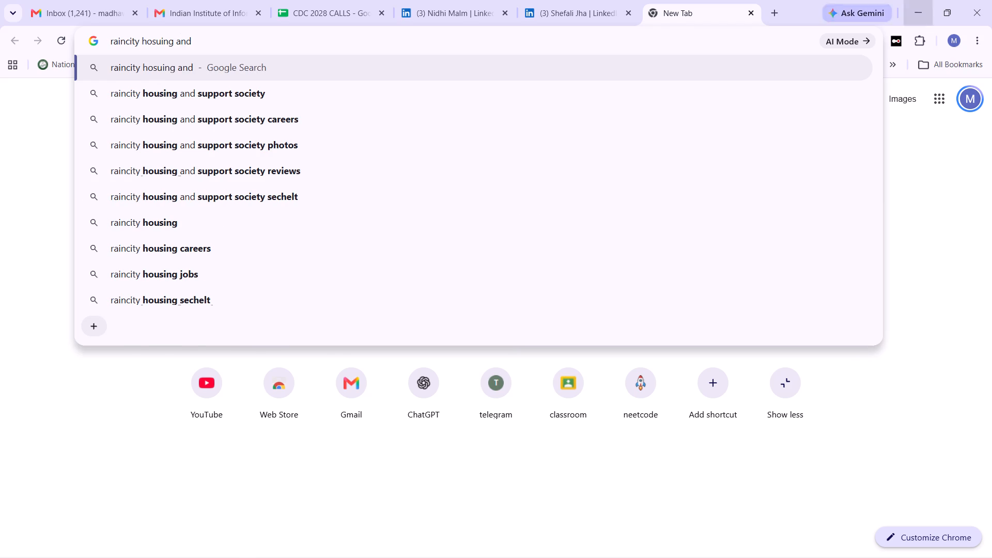
pyautogui.click(346, 13)
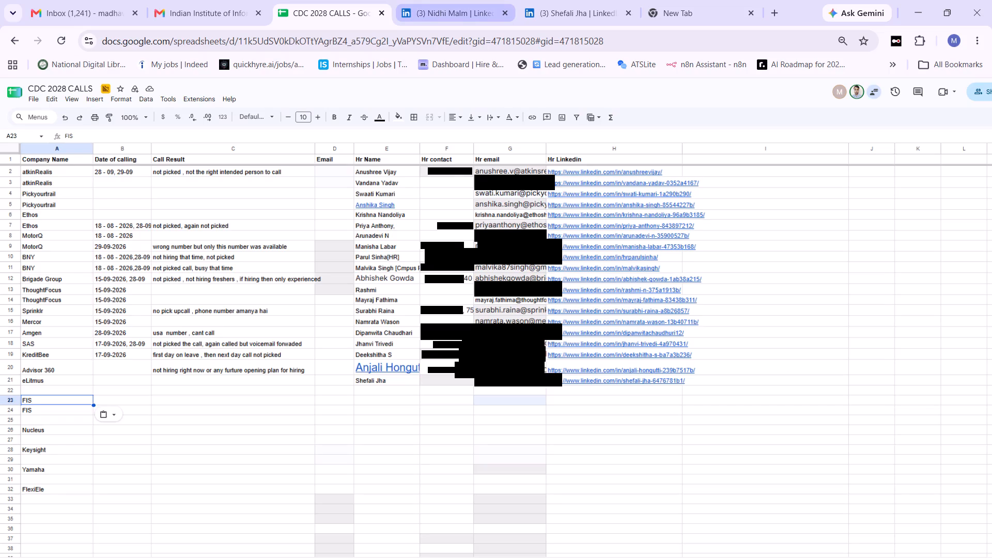
pyautogui.click(705, 14)
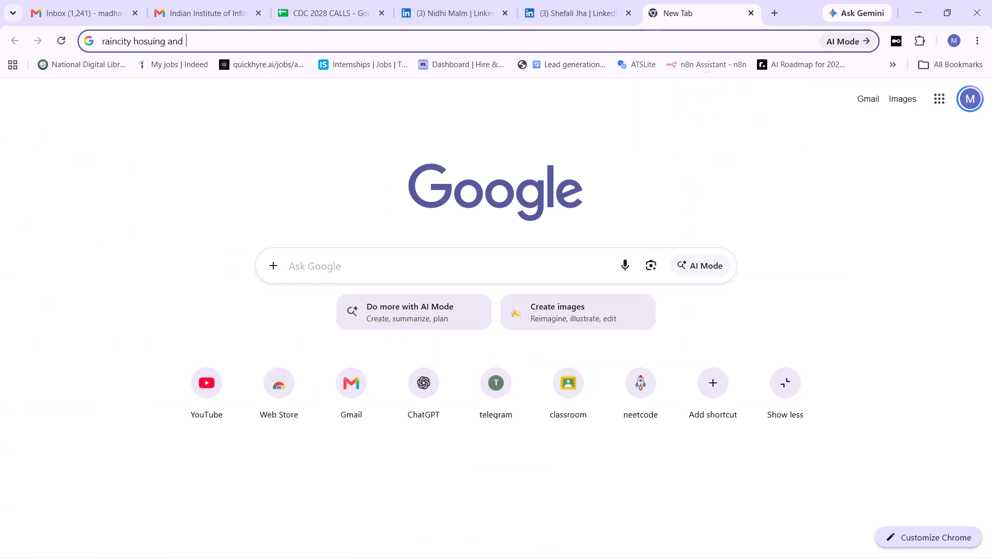
pyautogui.write('elitmus are same')
pyautogui.press('space')
pyautogui.press('Down')
pyautogui.press('Return')
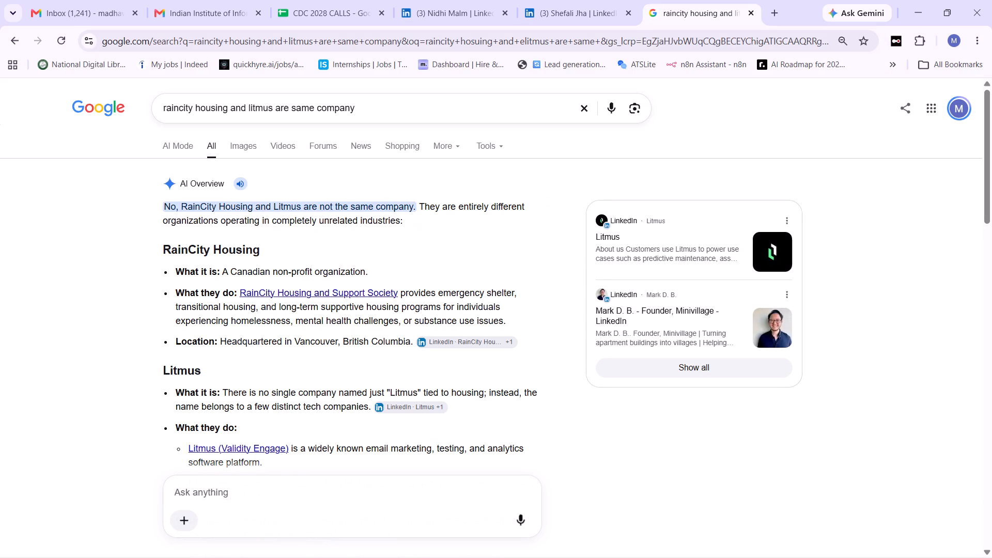
pyautogui.scroll(-1, 132, 276)
pyautogui.hscroll(6, 132, 276)
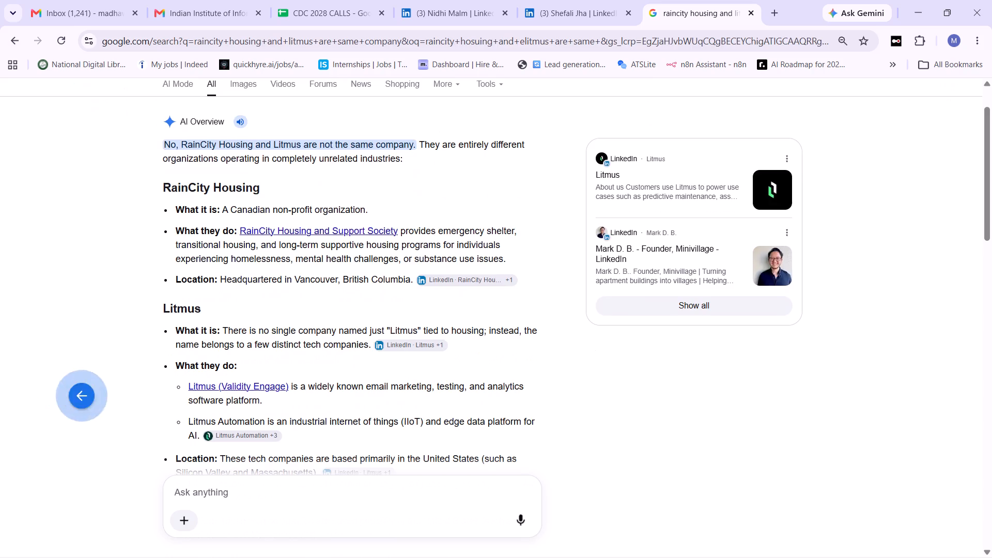
# Return to the Vancouver-based HR recruiter's LinkedIn profile and examine the activity and work experience for the employers listed.
pyautogui.click(549, 1)
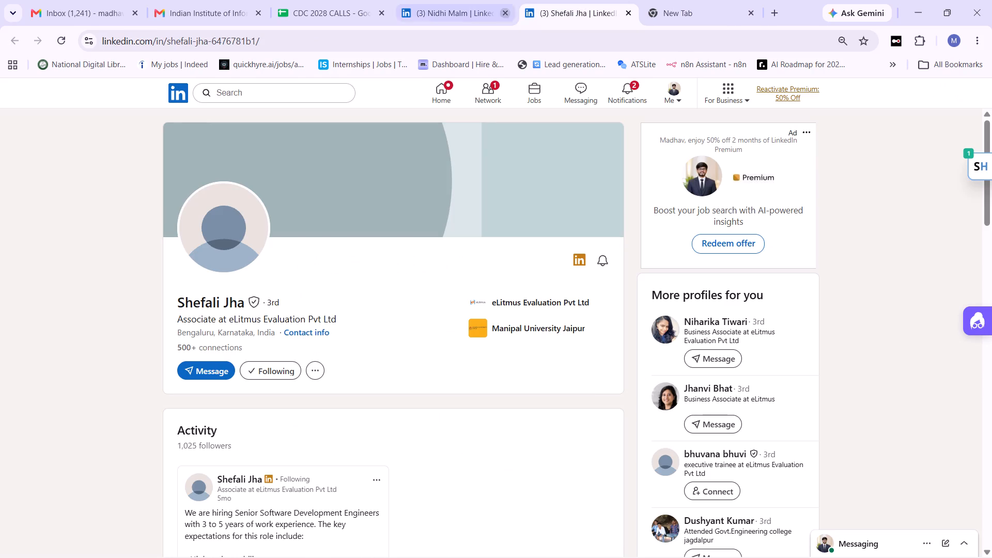
pyautogui.click(482, 18)
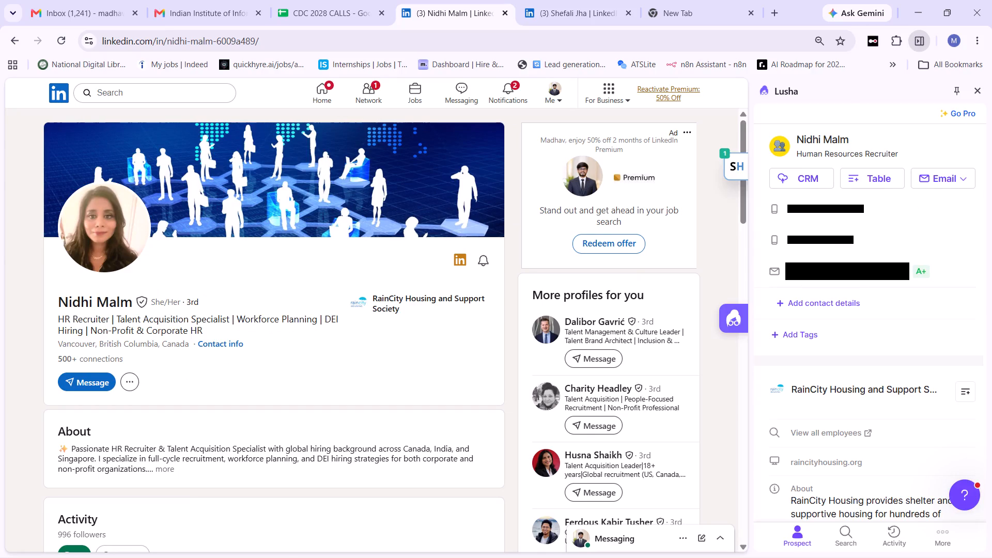
pyautogui.scroll(-6, 322, 382)
pyautogui.scroll(4, 322, 382)
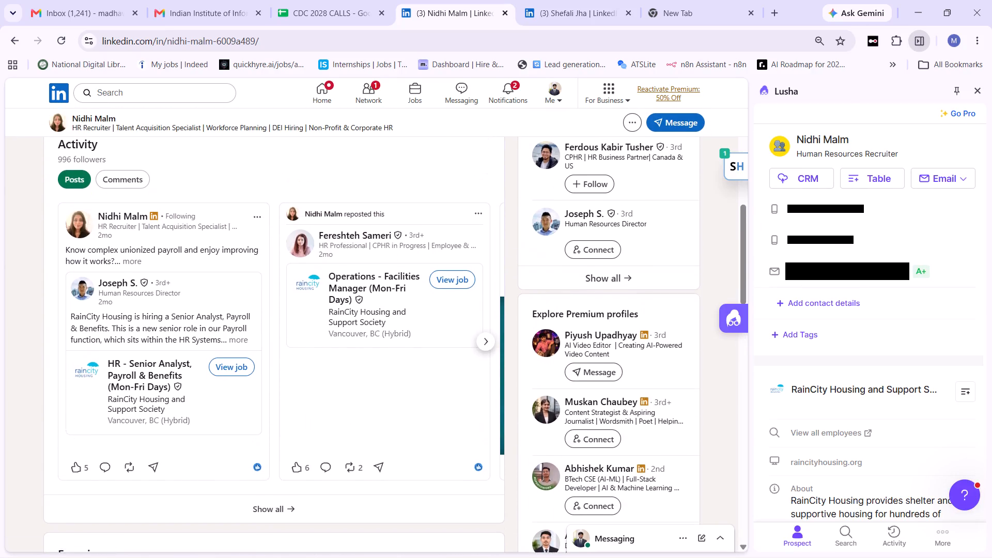
pyautogui.scroll(2, 23, 426)
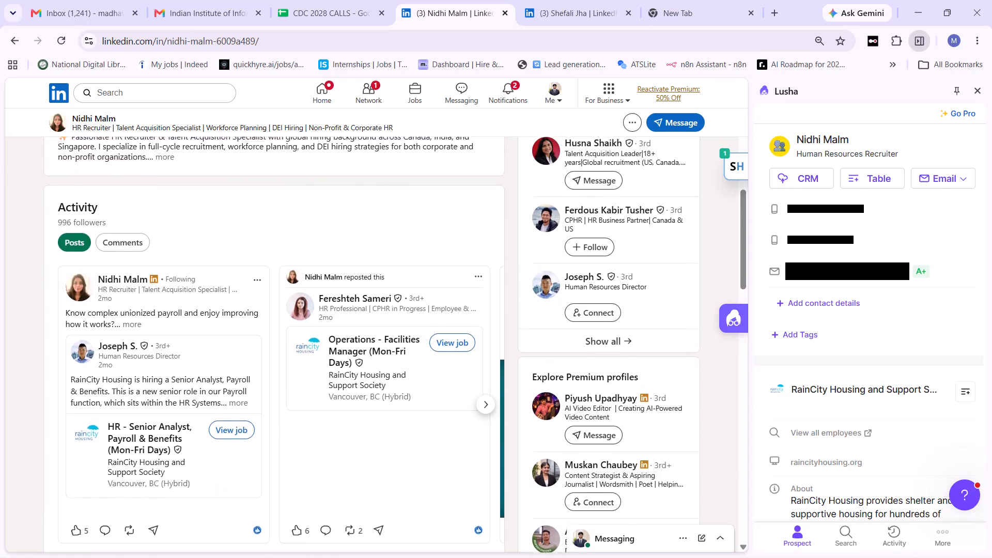
pyautogui.scroll(1, 23, 426)
pyautogui.hscroll(1, 23, 426)
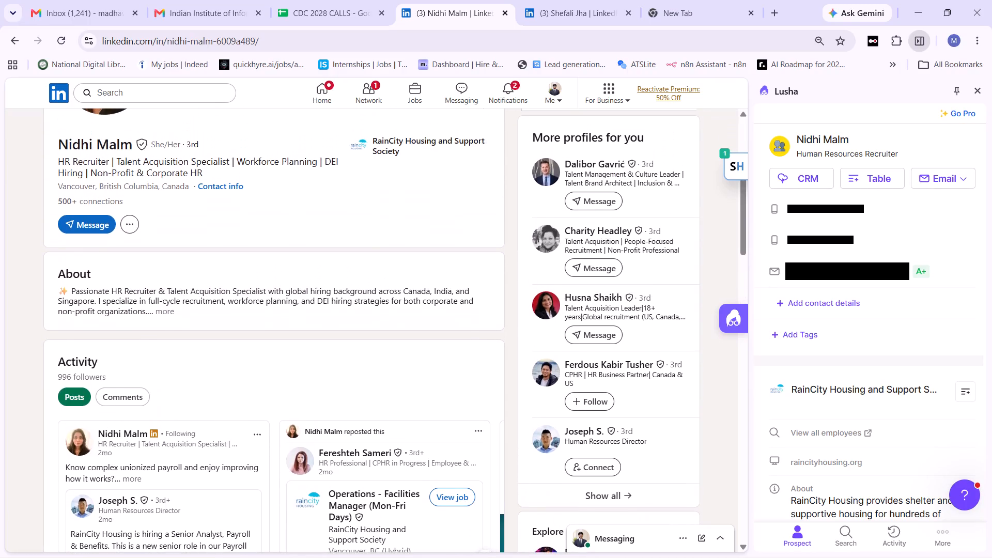
pyautogui.hscroll(1, 23, 426)
pyautogui.scroll(-2, 23, 426)
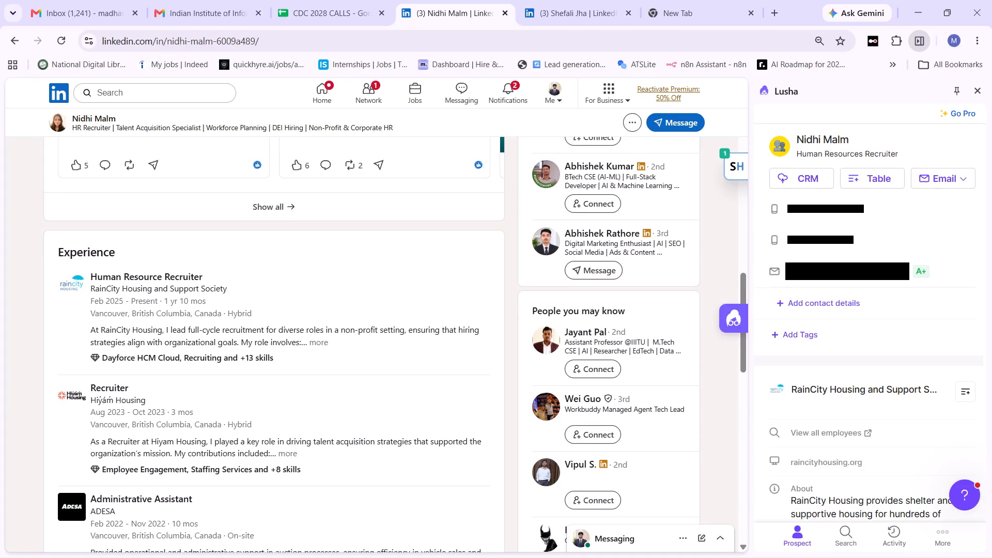
pyautogui.scroll(6, 23, 426)
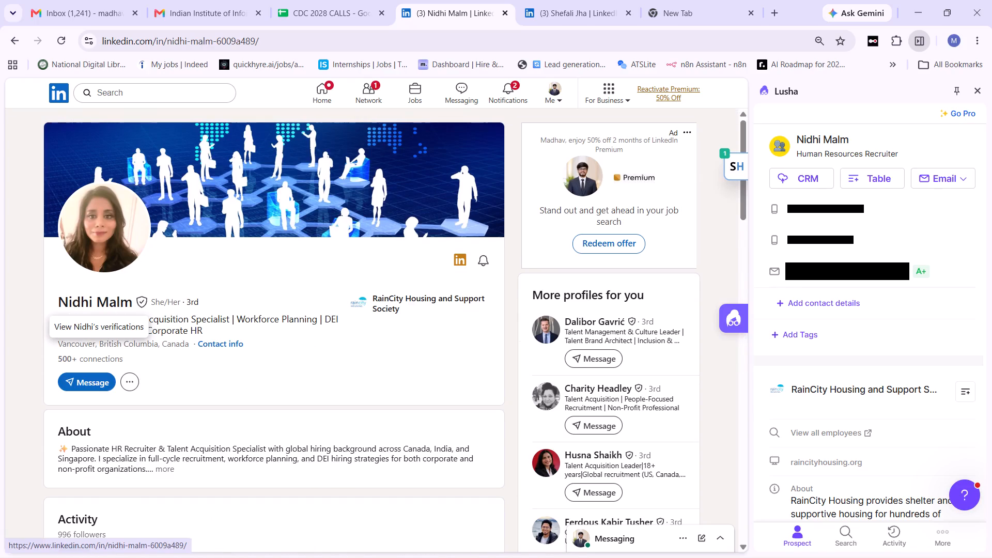
# Copy the recruiter's name from the LinkedIn profile into Hr Name cell E22 of the CDC 2028 CALLS sheet.
pyautogui.moveTo(55, 300); pyautogui.dragTo(127, 300)
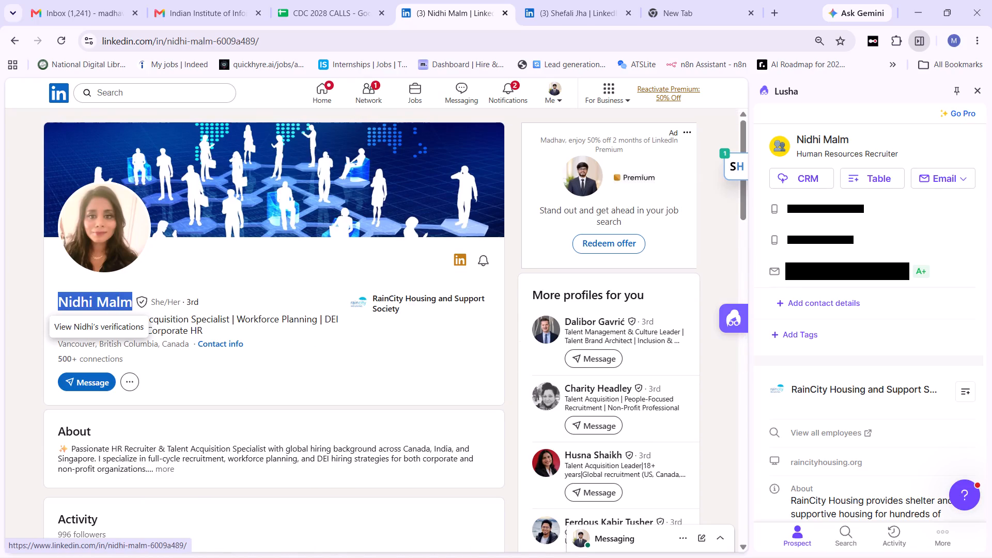
pyautogui.moveTo(127, 300); pyautogui.dragTo(137, 303)
pyautogui.hotkey('ctrl', 'c')
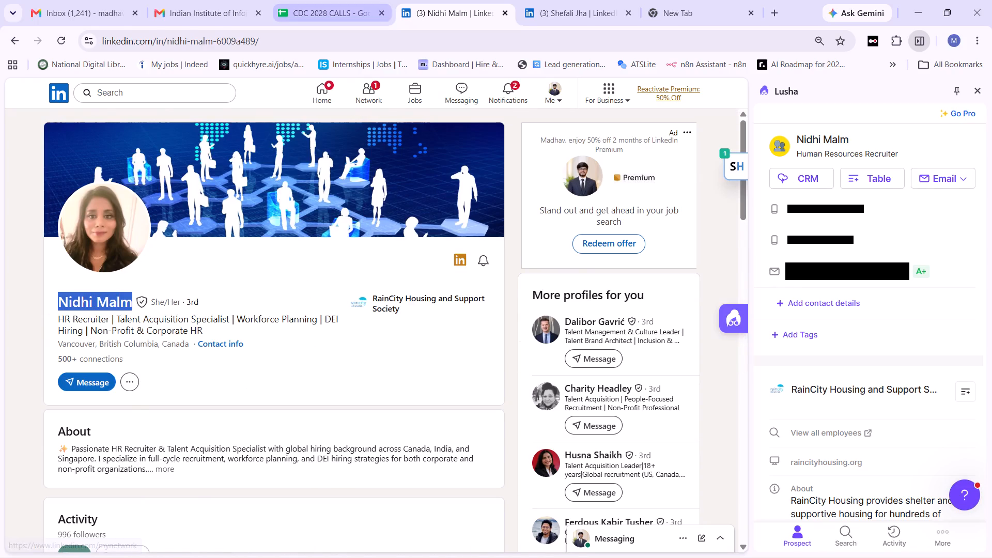
pyautogui.click(331, 1)
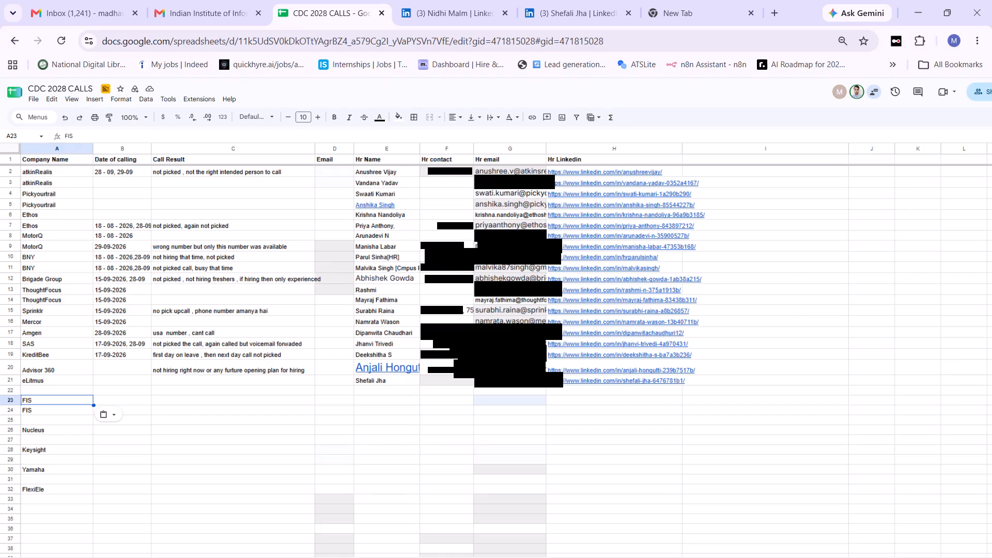
pyautogui.click(390, 393)
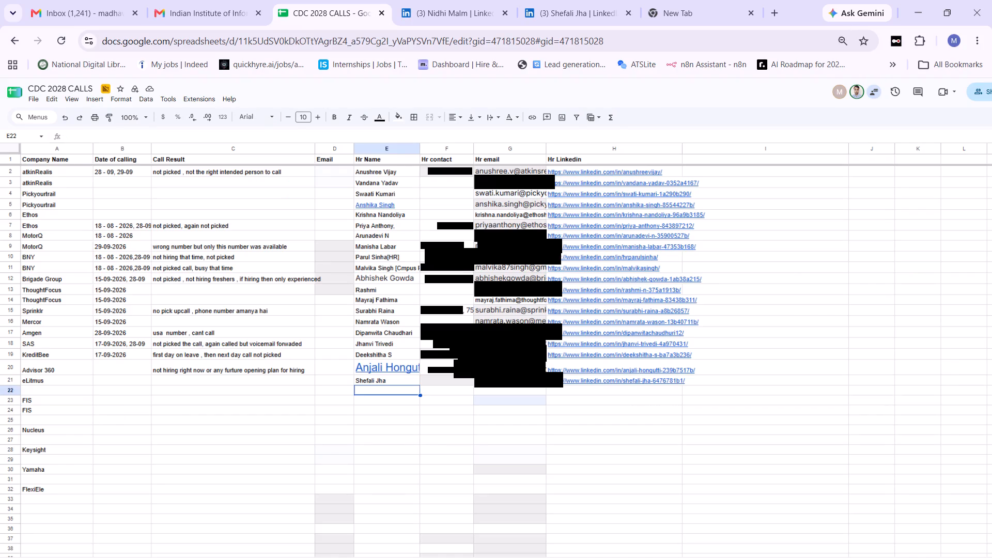
pyautogui.hotkey('ctrl', 'v')
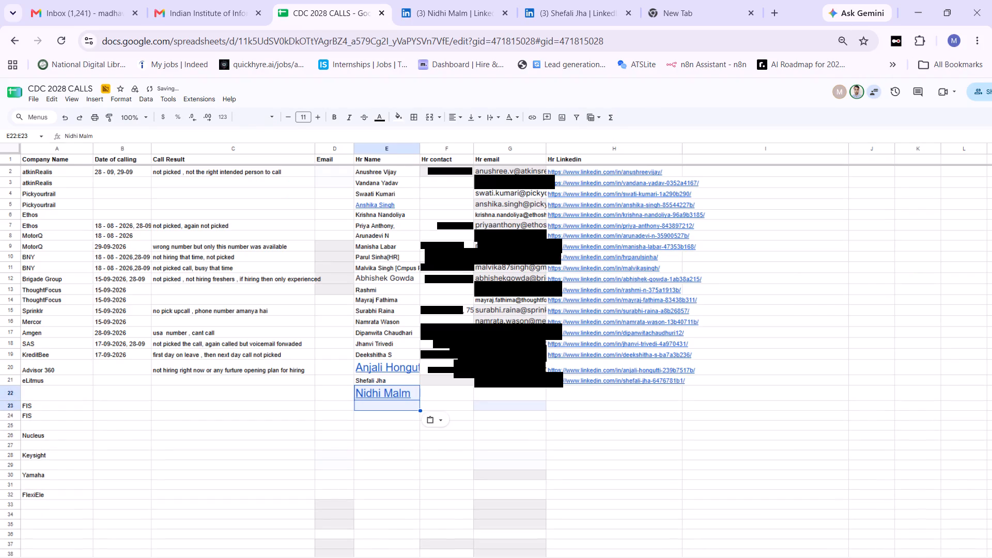
# Close the eLitmus associate's LinkedIn profile tab.
pyautogui.click(488, 392)
pyautogui.click(579, 5)
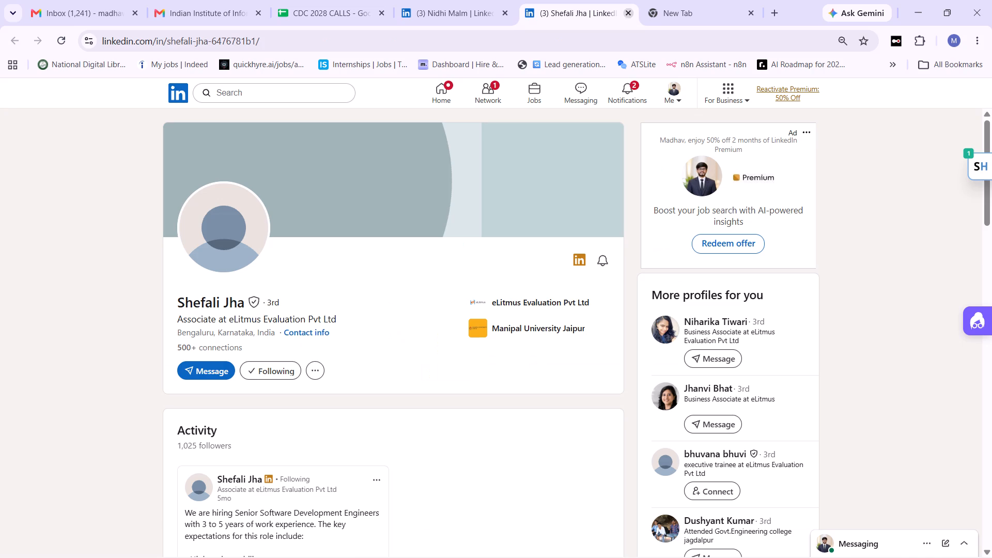
pyautogui.click(628, 12)
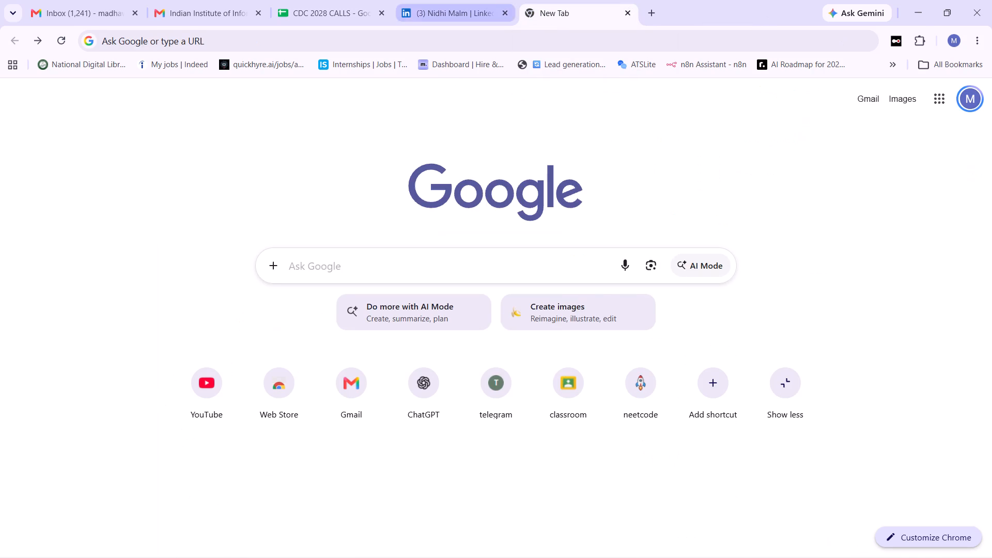
# Copy the recruiter's first phone number from Lusha into Hr contact cell F22 of the calls sheet.
pyautogui.click(457, 13)
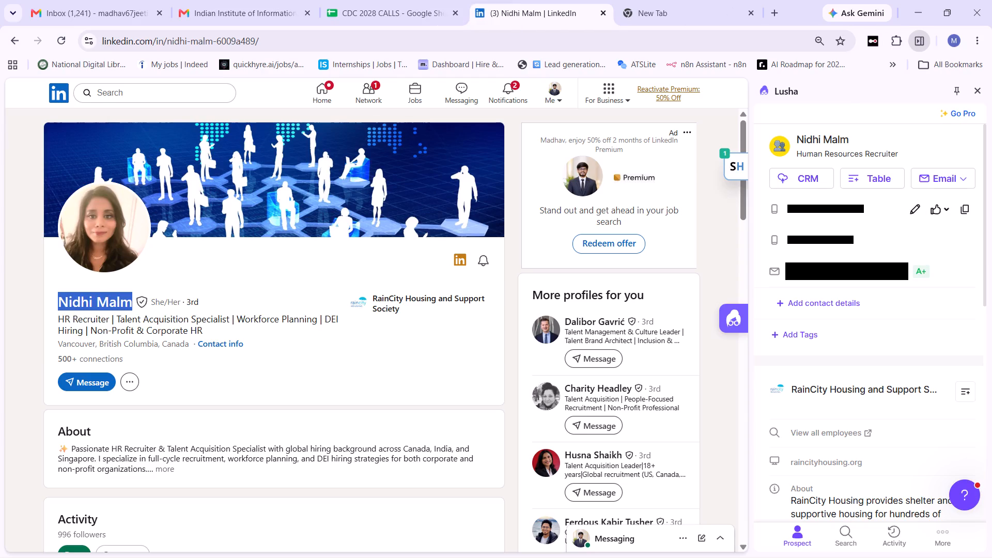
pyautogui.moveTo(867, 207); pyautogui.dragTo(796, 207)
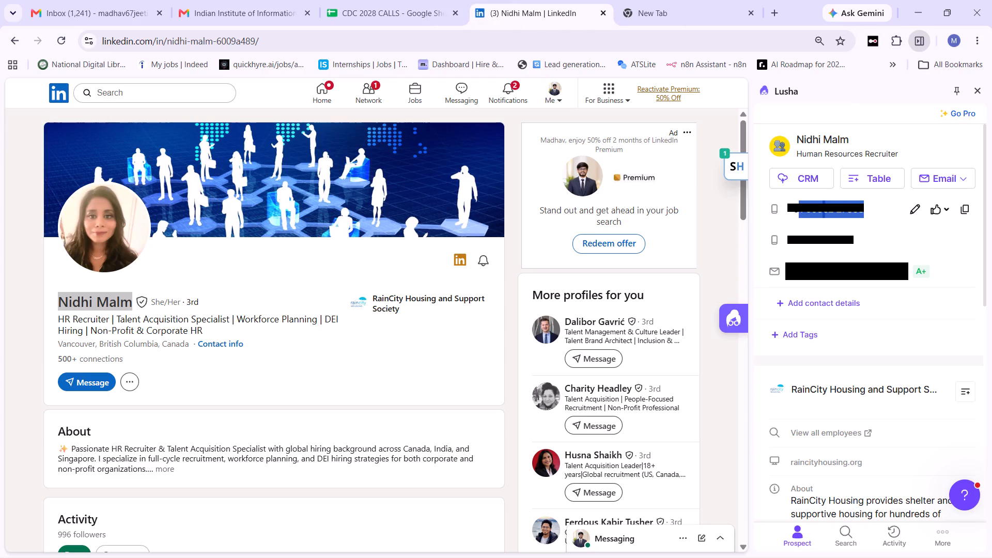
pyautogui.moveTo(796, 207); pyautogui.dragTo(795, 208)
pyautogui.hotkey('ctrl', 'c')
pyautogui.click(377, 14)
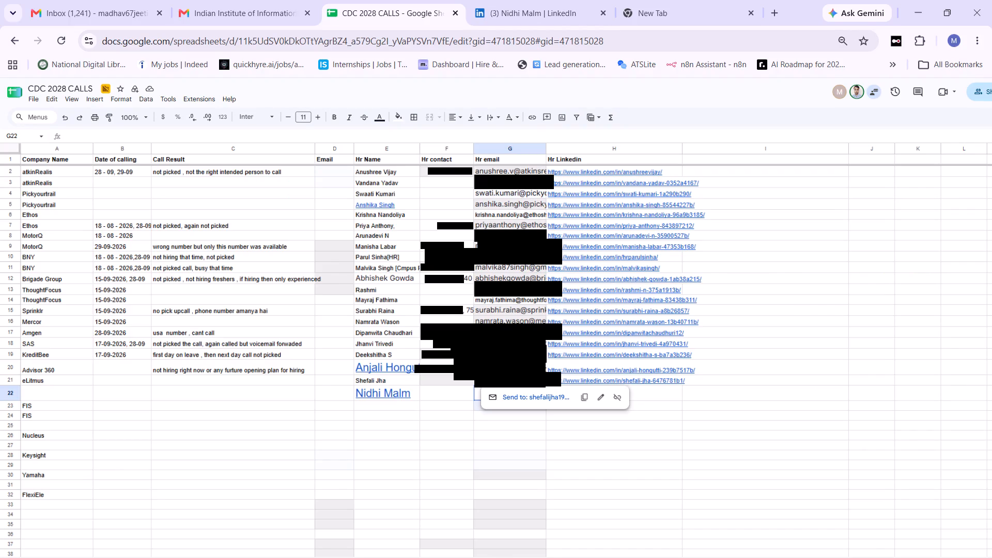
pyautogui.click(436, 395)
pyautogui.hotkey('ctrl', 'v')
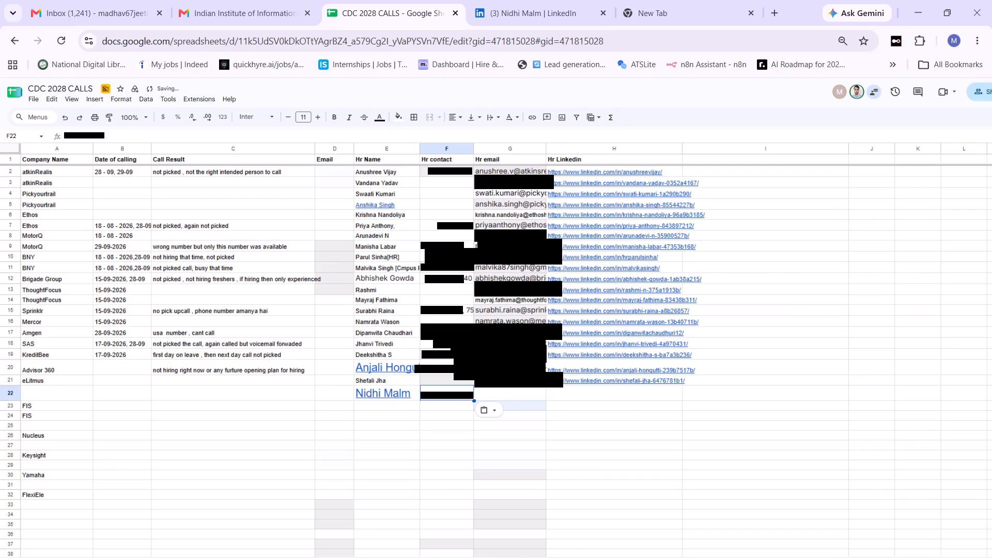
# Copy the Vancouver-based recruiter's email address from Lusha into Hr email cell G22 of the calls sheet.
pyautogui.click(492, 389)
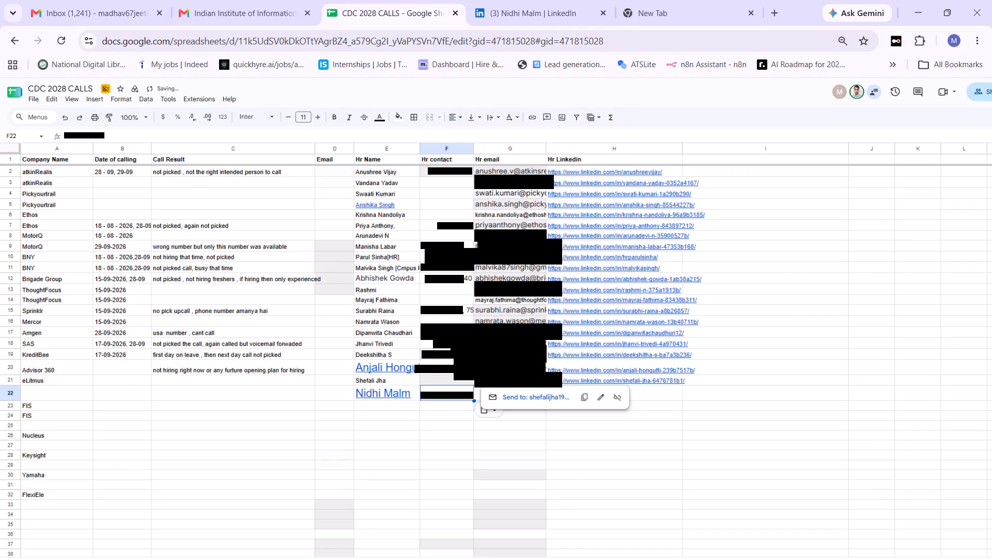
pyautogui.click(487, 429)
pyautogui.click(505, 394)
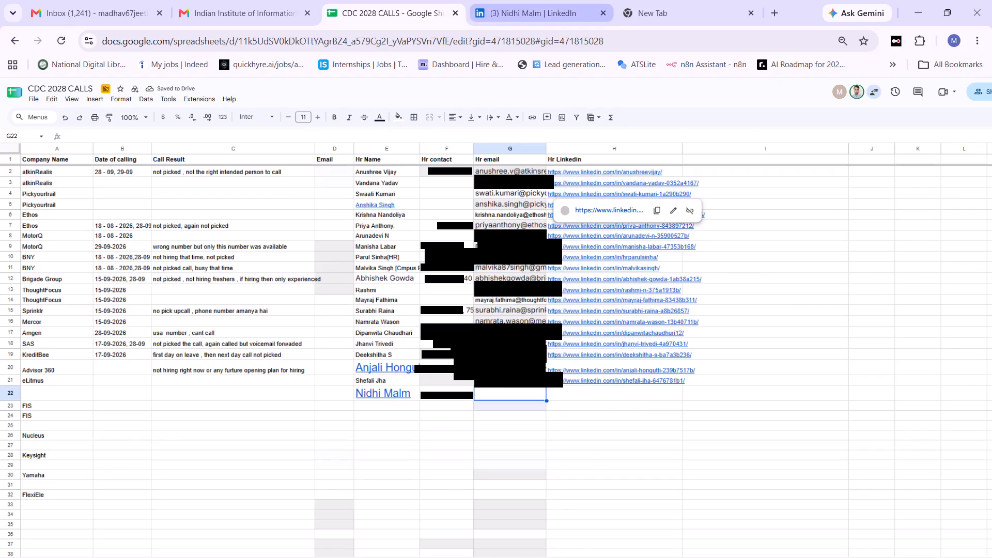
pyautogui.click(548, 14)
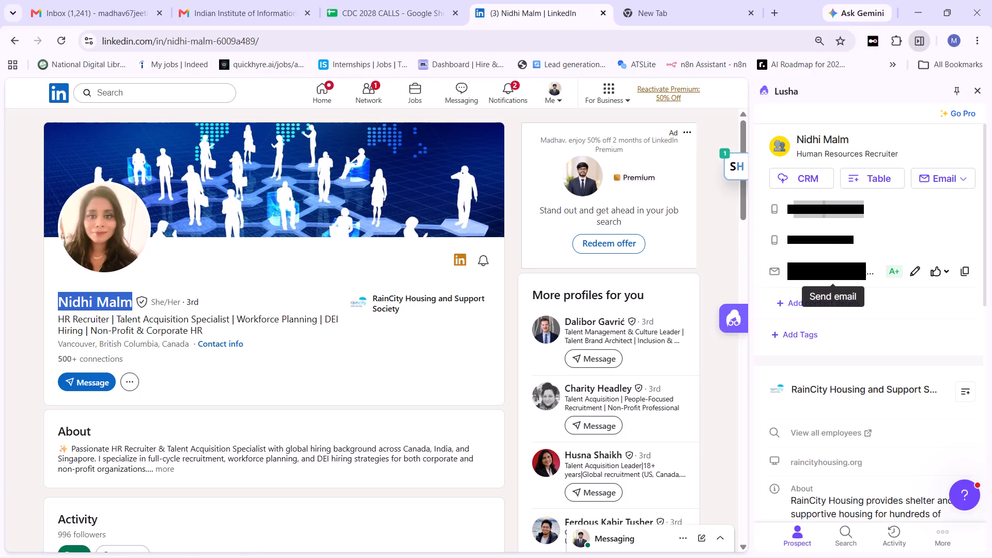
pyautogui.moveTo(788, 271); pyautogui.dragTo(885, 274)
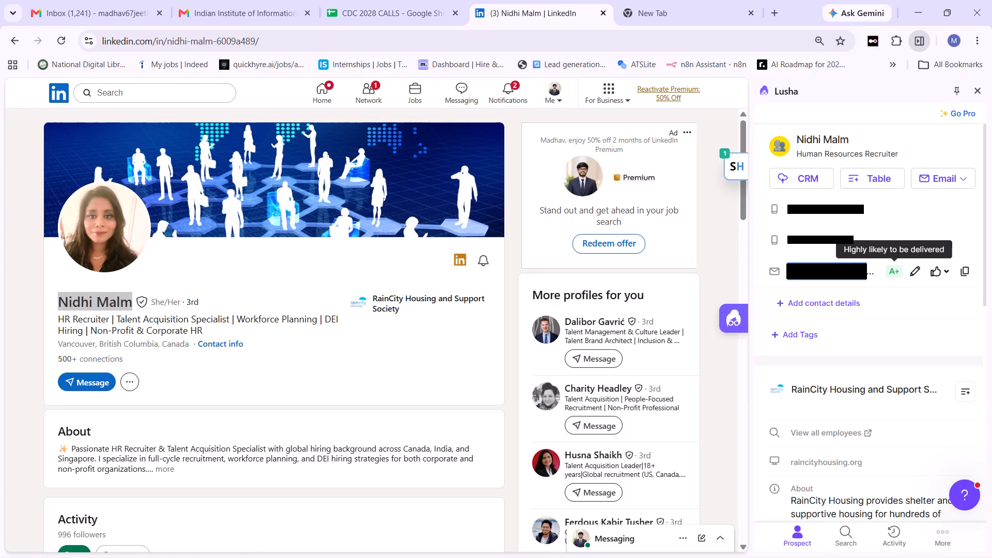
pyautogui.click(958, 273)
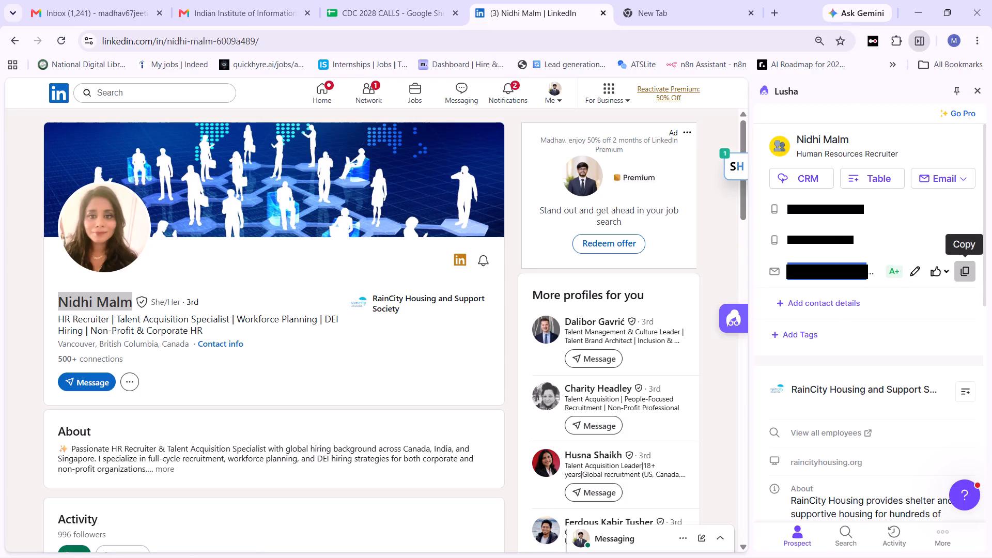
pyautogui.click(390, 9)
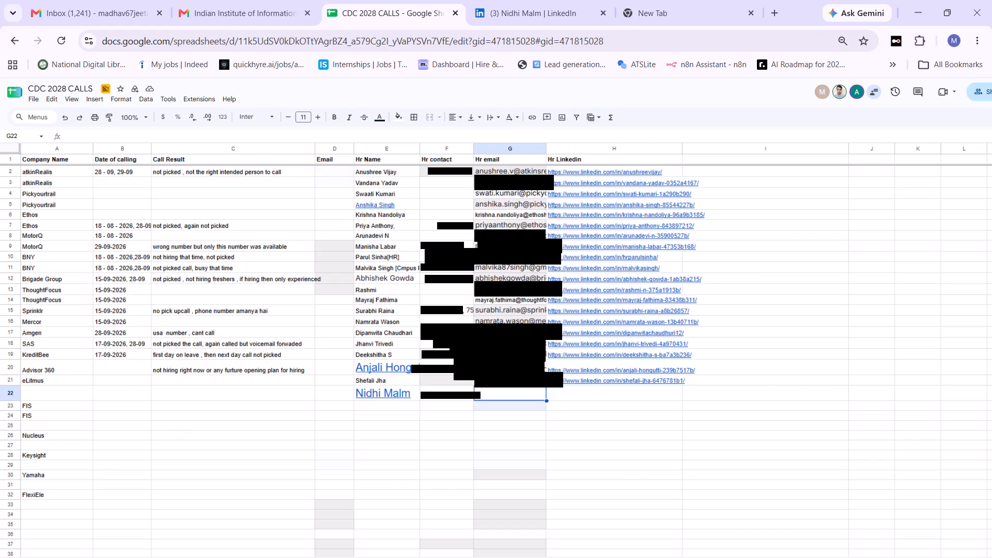
pyautogui.hotkey('ctrl', 'v')
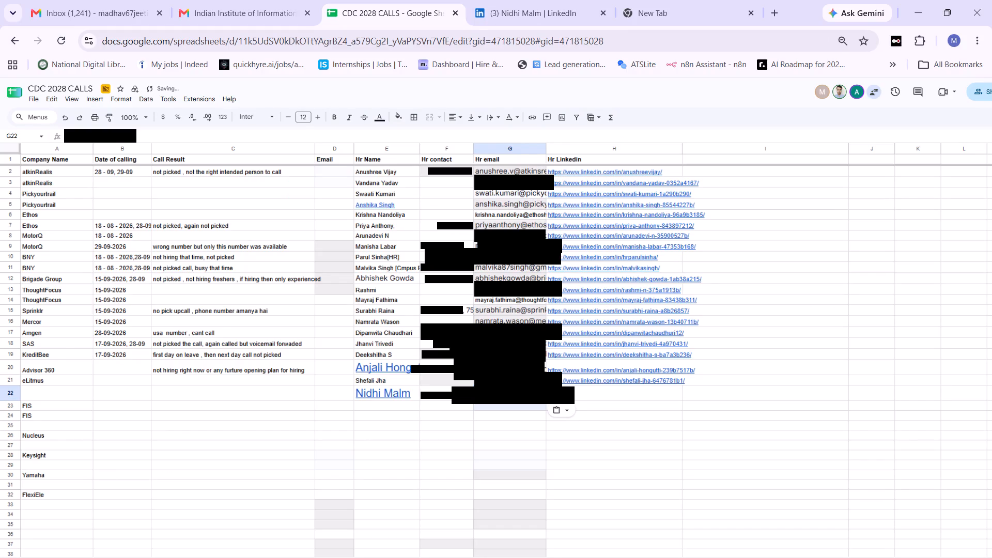
pyautogui.click(440, 406)
# Copy the Vancouver-based recruiter's LinkedIn profile URL into Hr Linkedin cell H22 of the calls sheet.
pyautogui.click(518, 16)
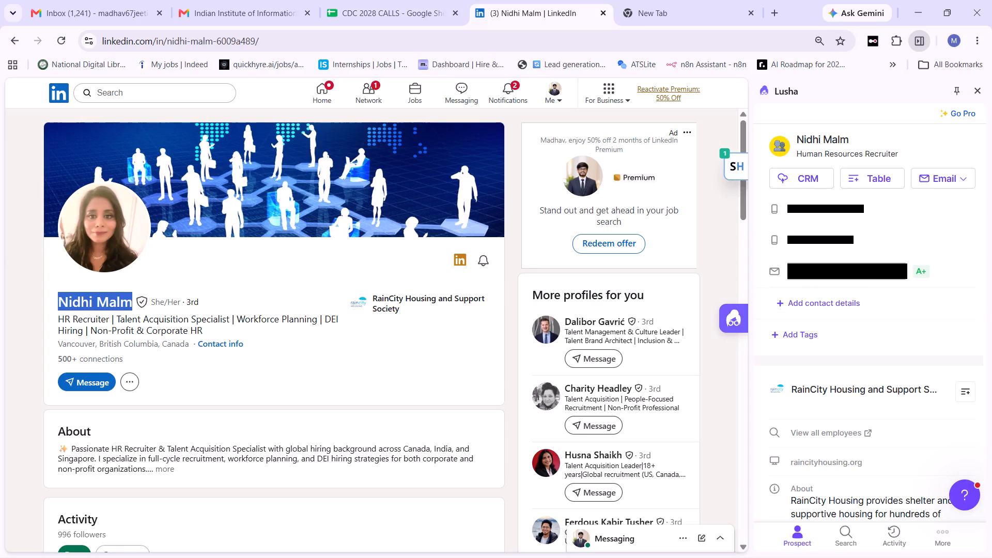
pyautogui.click(230, 44)
pyautogui.hotkey('ctrl', 'c')
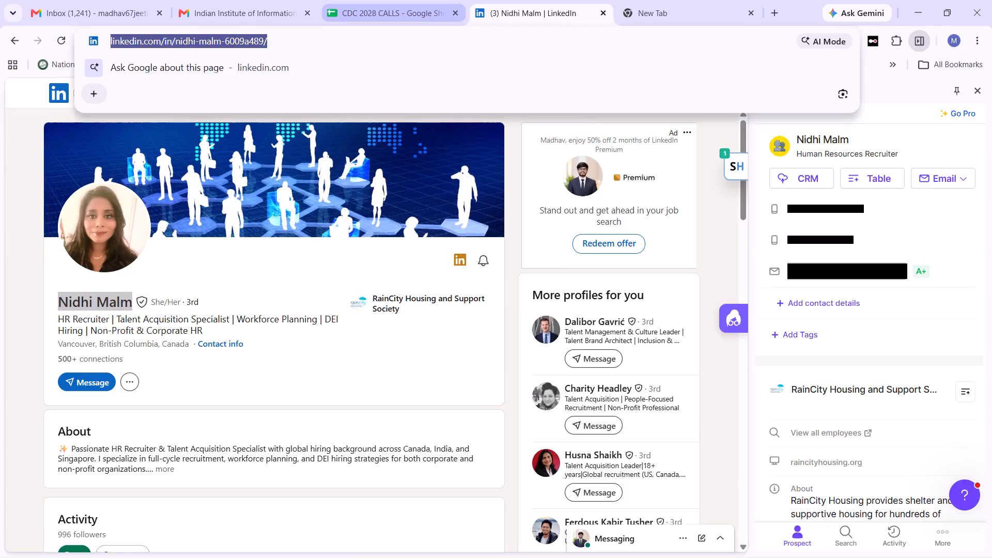
pyautogui.click(366, 8)
pyautogui.click(606, 395)
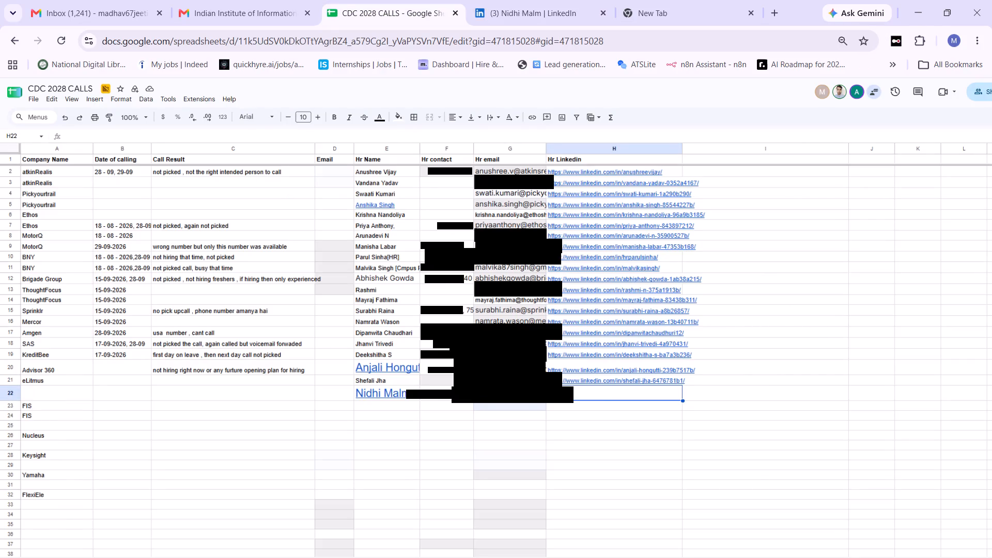
pyautogui.hotkey('ctrl', 'v')
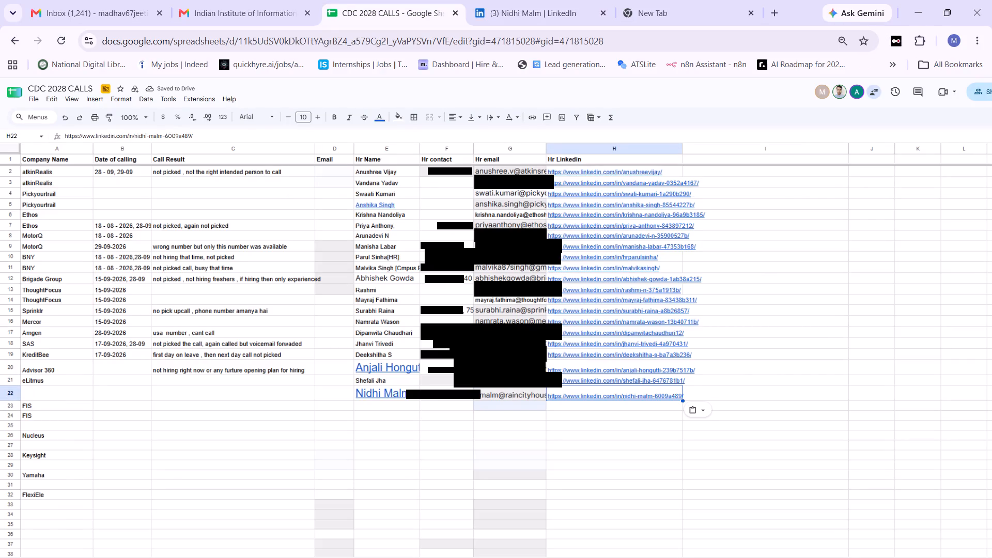
# Enter RainCity Housing and Support Society as the company name in cell A22, checking the employer name on the recruiter's LinkedIn profile.
pyautogui.click(518, 8)
pyautogui.click(412, 5)
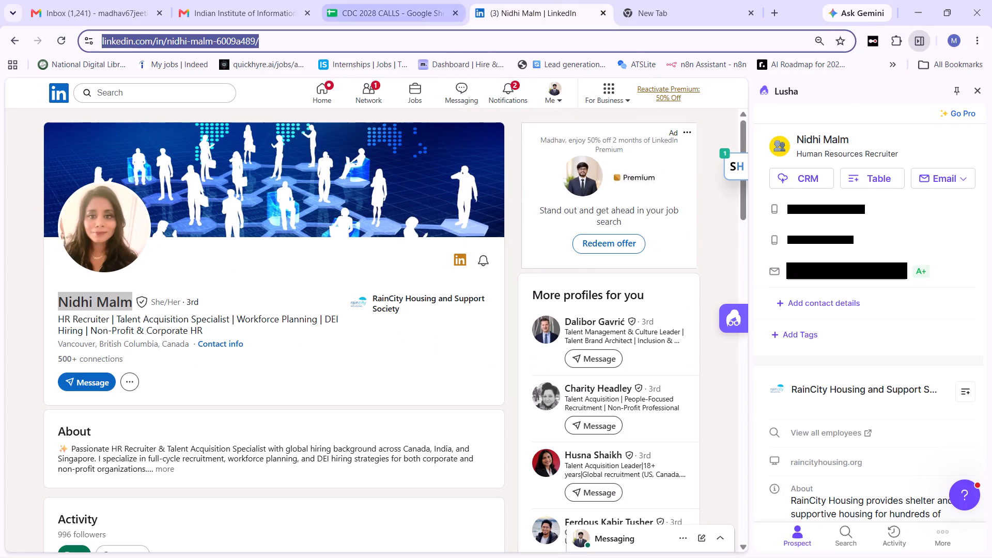
pyautogui.click(517, 9)
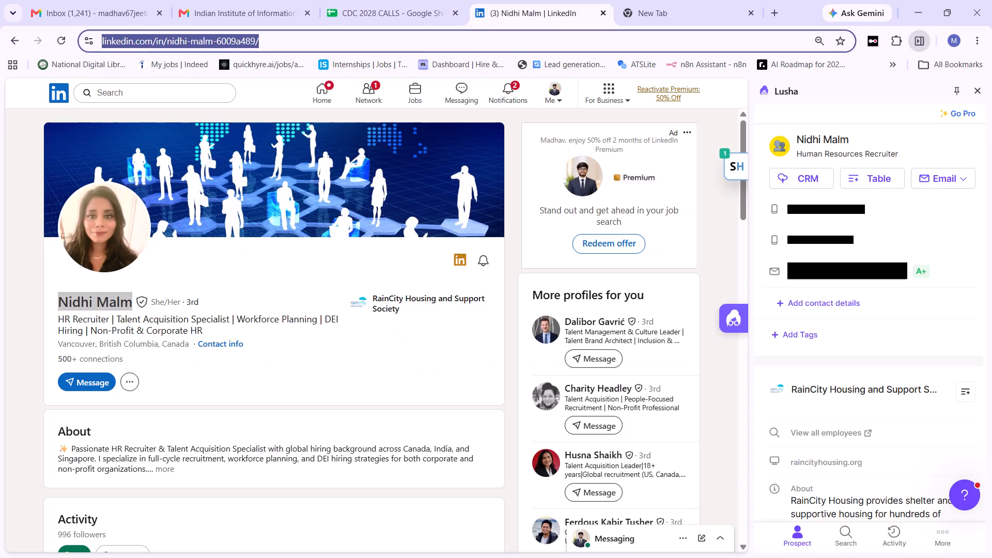
pyautogui.click(388, 10)
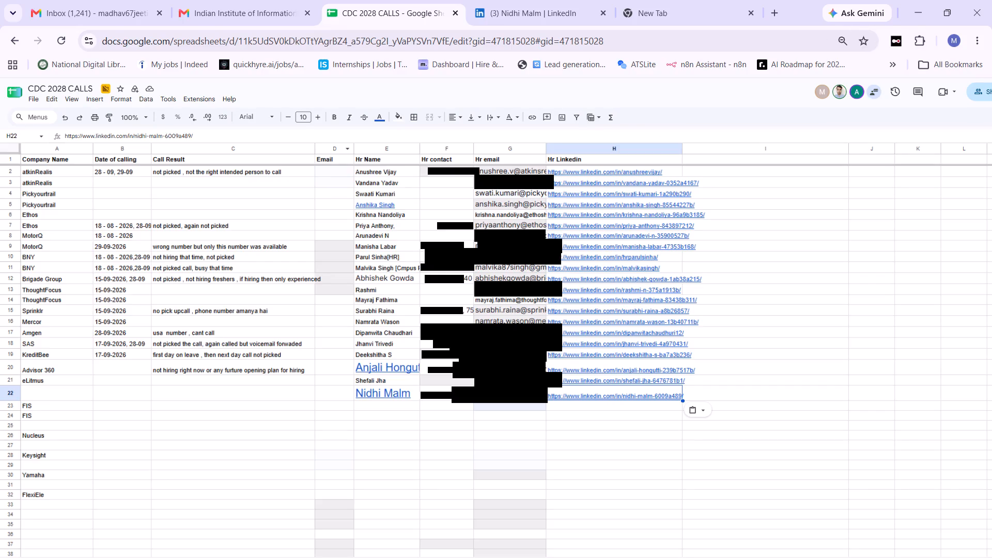
pyautogui.click(50, 394)
pyautogui.write('ain')
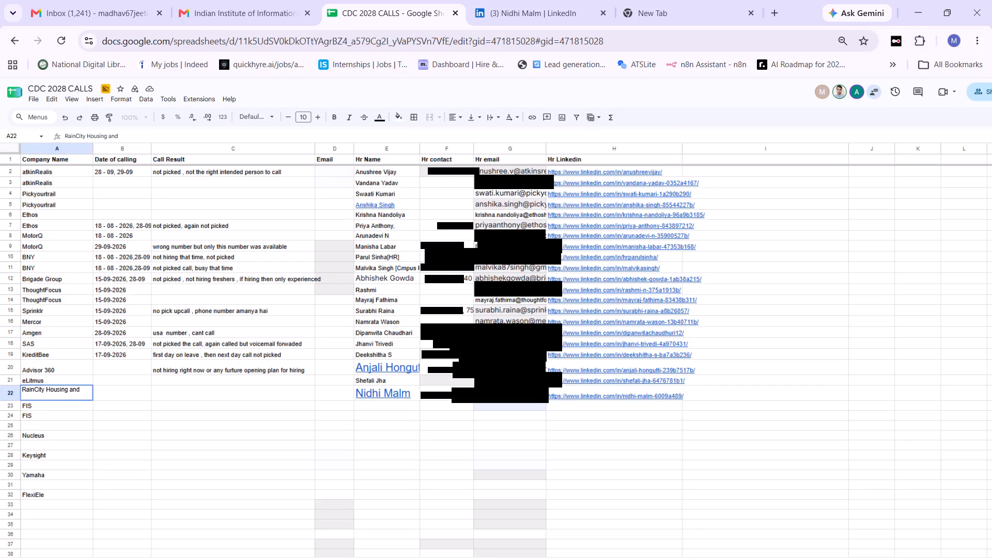
pyautogui.click(538, 21)
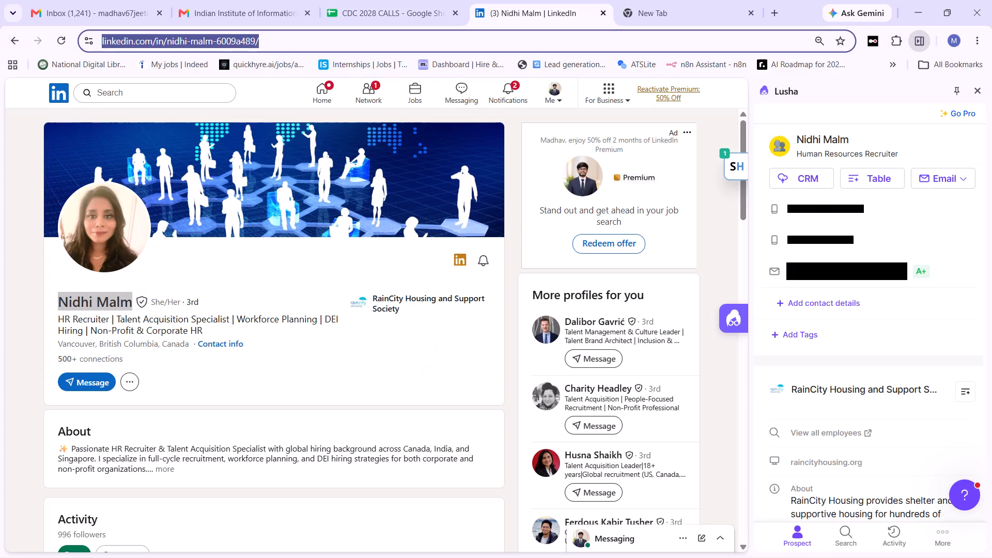
pyautogui.click(408, 0)
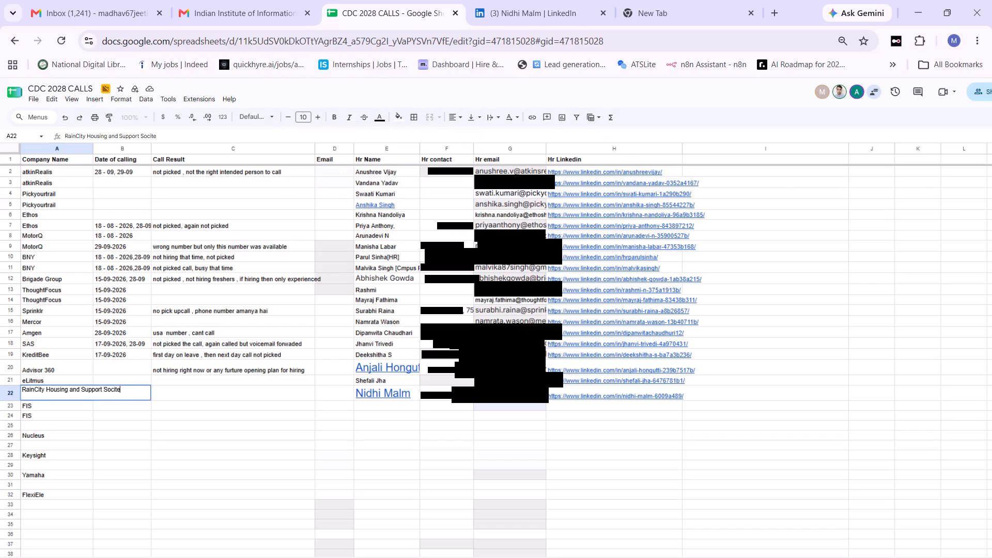
pyautogui.press('BackSpace')
pyautogui.press('BackSpace')
pyautogui.write('ety')
pyautogui.click(60, 409)
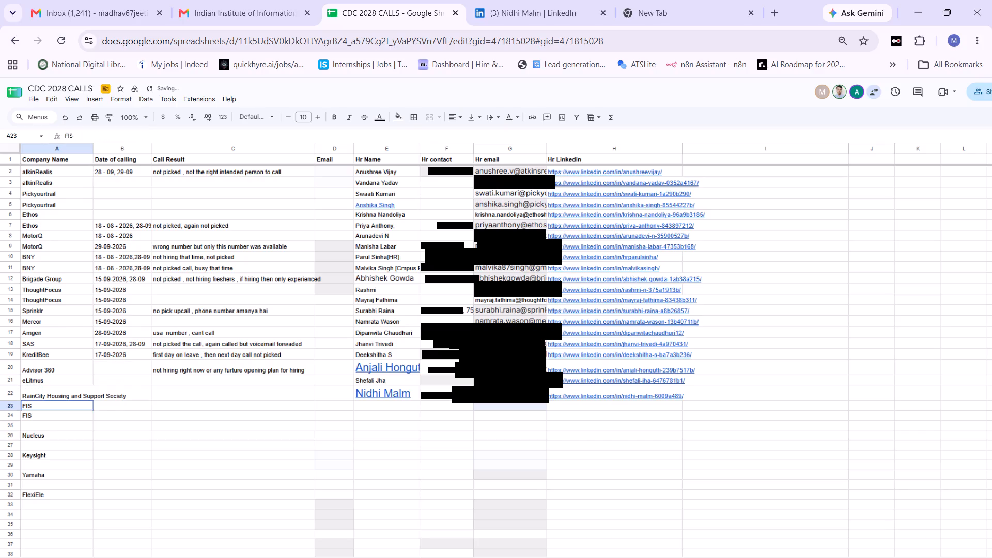
# Clear the duplicate FIS entry from Company Name cell A24.
pyautogui.click(52, 414)
pyautogui.press('BackSpace')
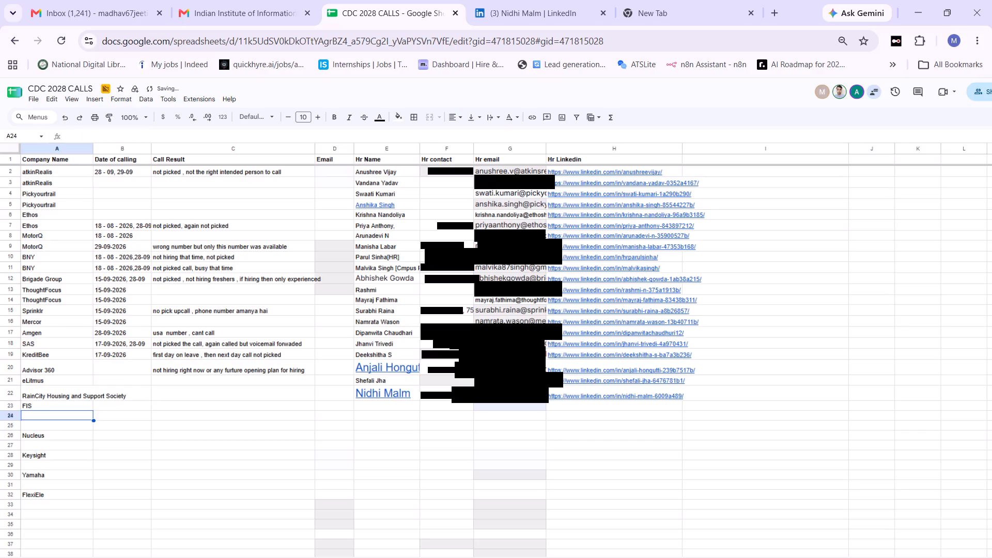
# Copy the company name FIS from cell A23 and search Google for "FIS campus recruiter".
pyautogui.click(54, 407)
pyautogui.hotkey('ctrl', 'c')
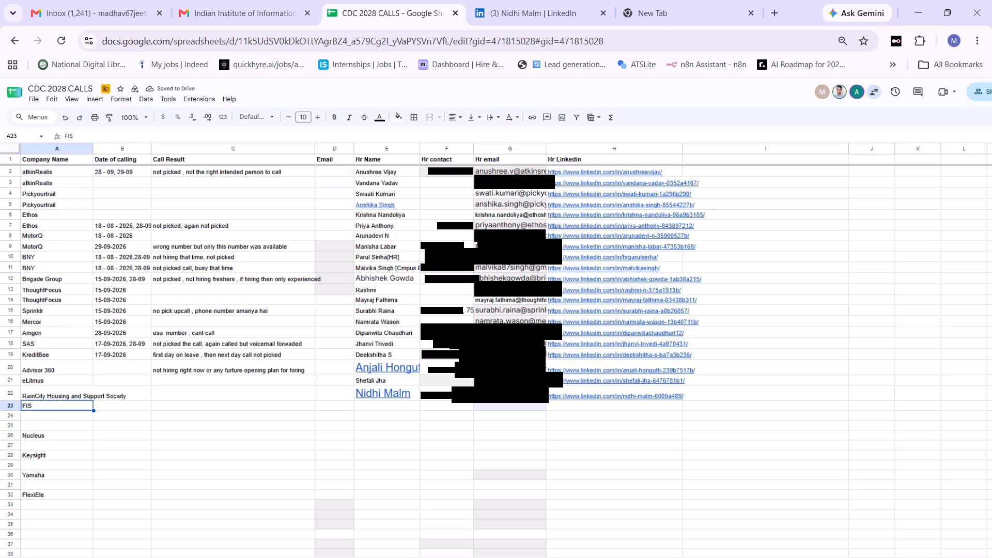
pyautogui.click(649, 1)
pyautogui.hotkey('ctrl', 'v')
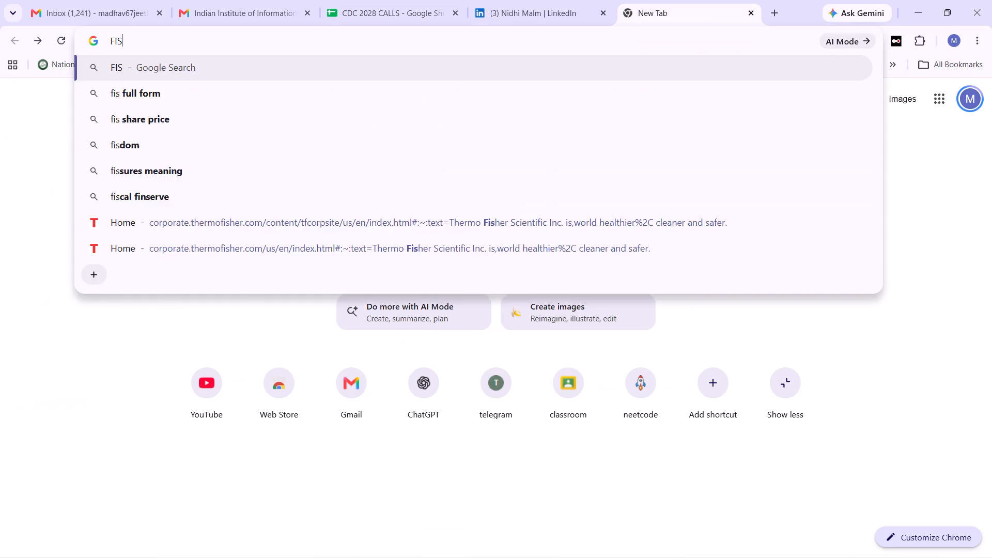
pyautogui.press('space')
pyautogui.write('carre')
pyautogui.press('BackSpace')
pyautogui.press('BackSpace')
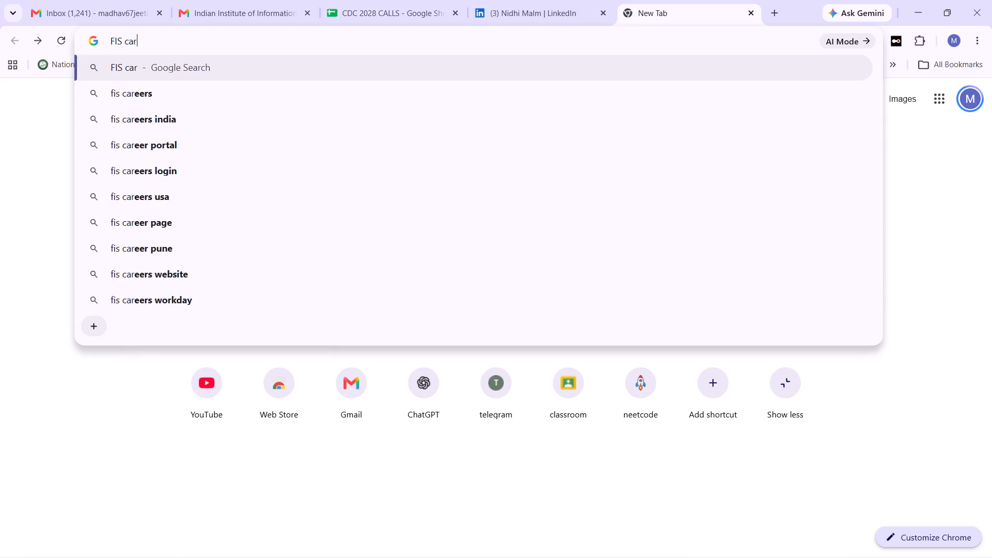
pyautogui.write('eer')
pyautogui.press('space')
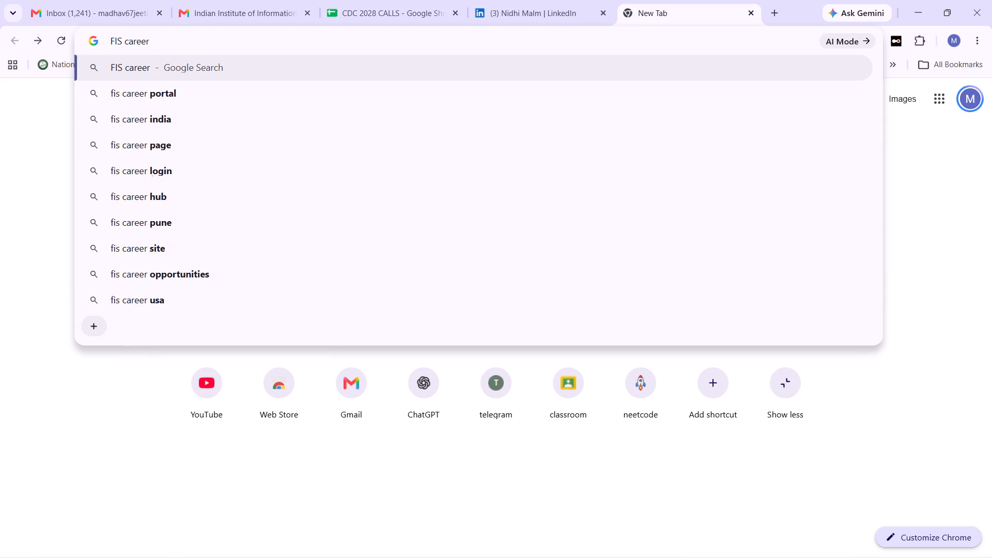
pyautogui.press('BackSpace')
pyautogui.press('BackSpace')
pyautogui.press('BackSpace')
pyautogui.press('BackSpace')
pyautogui.press('BackSpace')
pyautogui.write('mpus recruiter')
pyautogui.press('space')
pyautogui.press('Return')
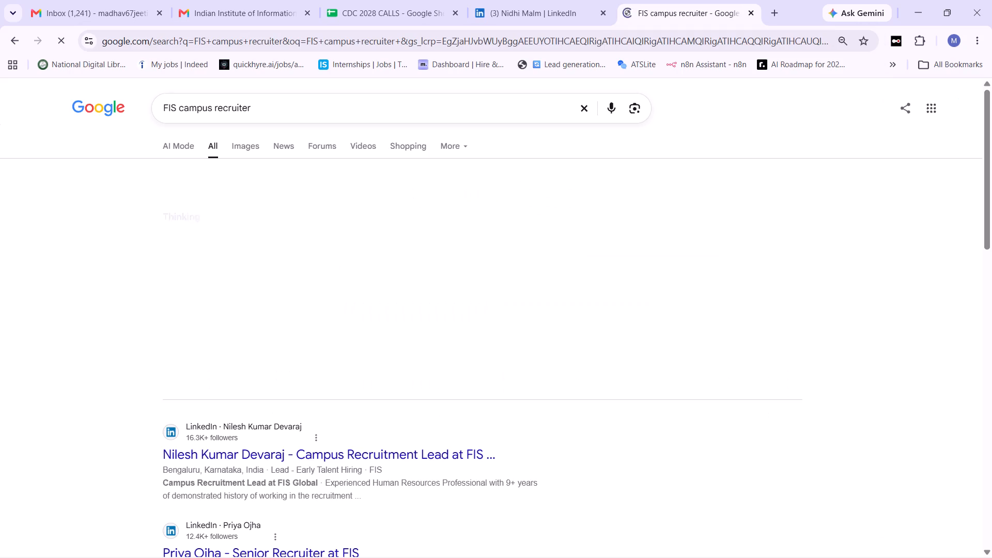
# Open the LinkedIn profile of the Bengaluru-based Campus Recruitment Lead at FIS from the search results and follow him.
pyautogui.scroll(-1, 136, 389)
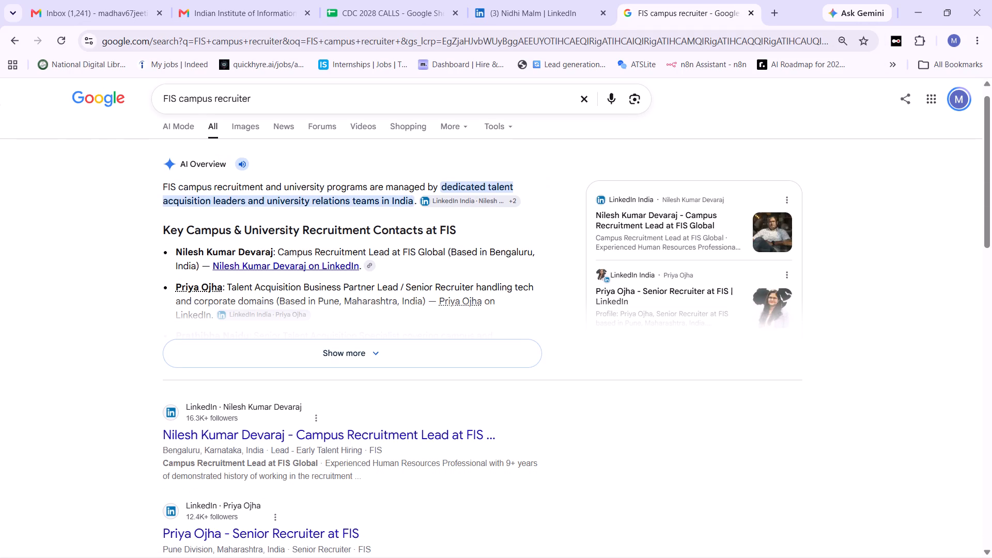
pyautogui.scroll(-1, 103, 336)
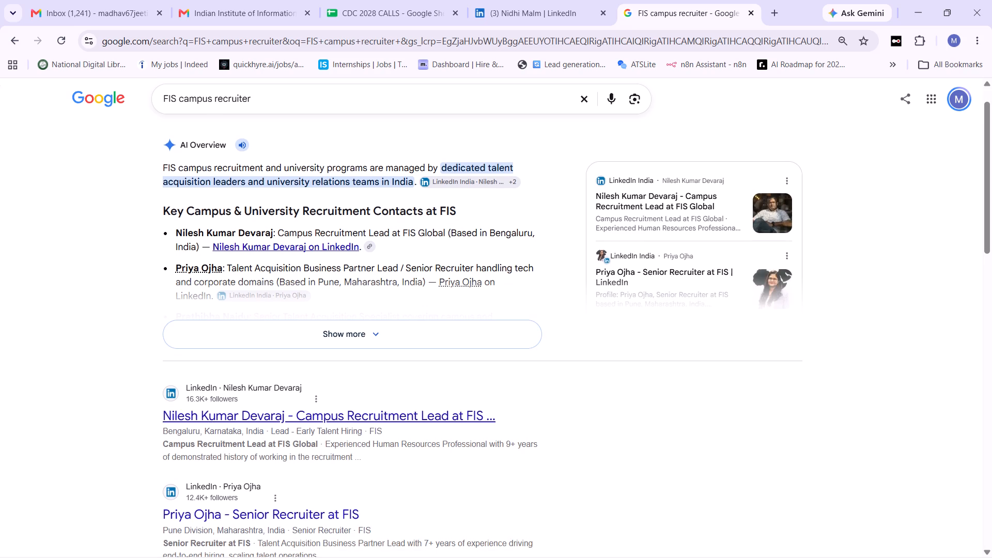
pyautogui.click(278, 415)
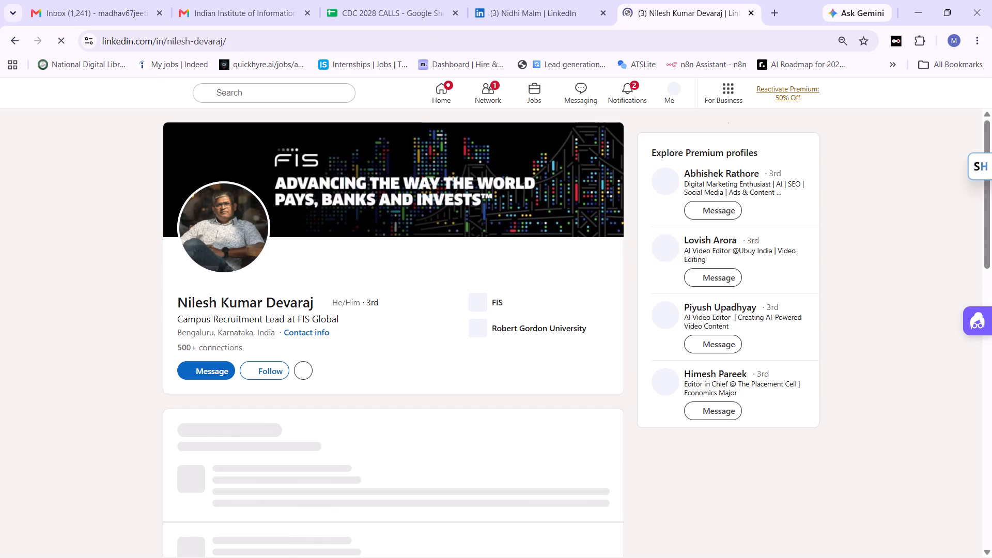
pyautogui.click(276, 362)
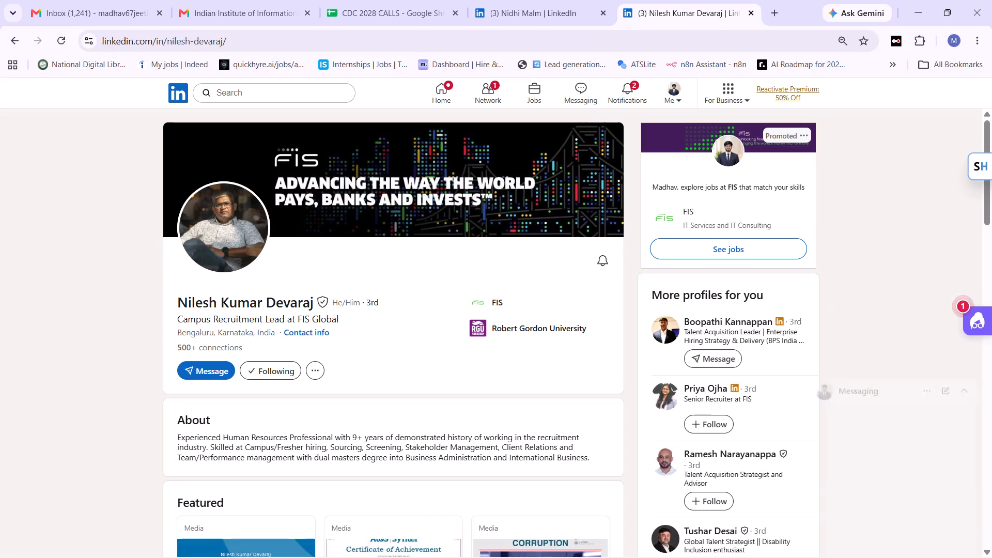
# Reveal the FIS campus recruitment lead's details in Lusha and copy the first phone number into Hr contact cell F23.
pyautogui.click(974, 314)
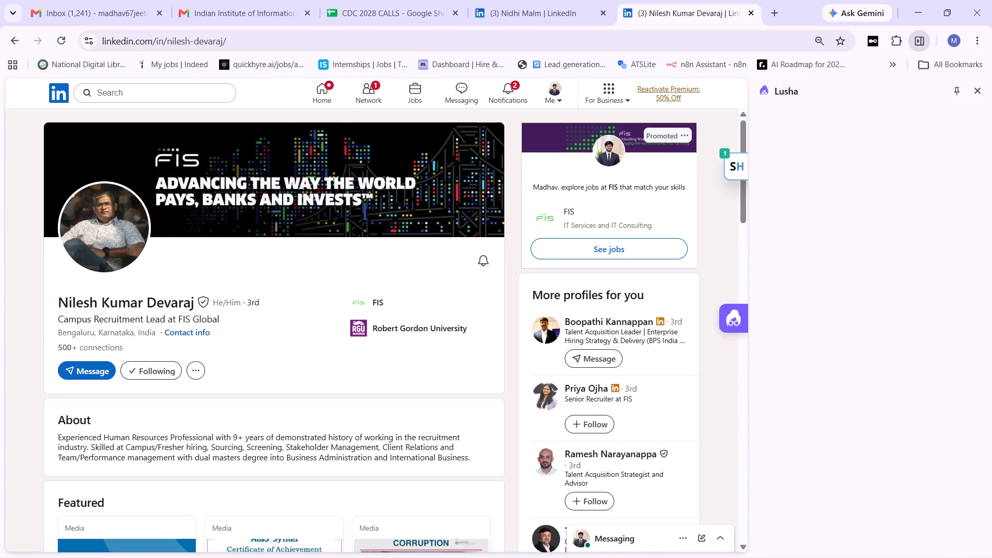
pyautogui.click(881, 188)
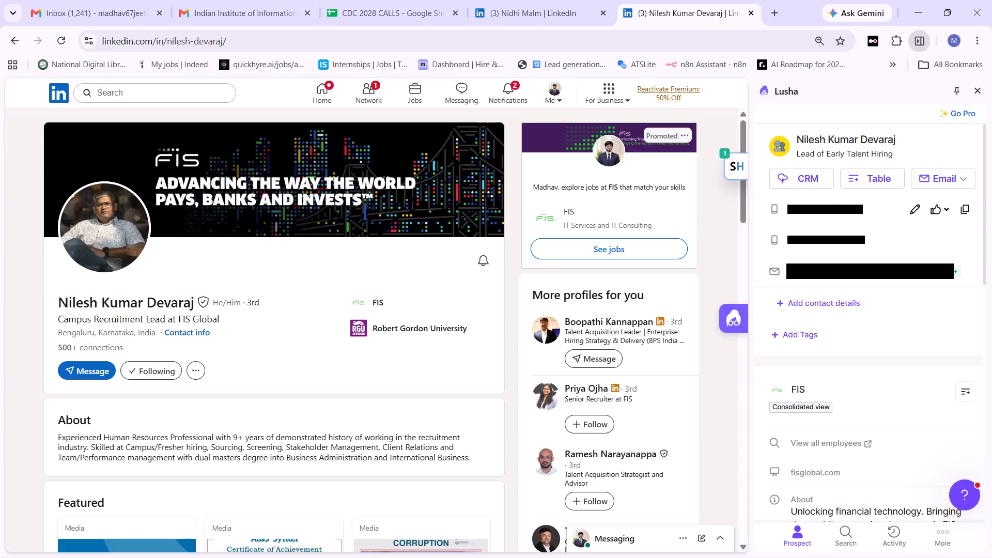
pyautogui.moveTo(863, 206); pyautogui.dragTo(795, 209)
pyautogui.hotkey('ctrl', 'c')
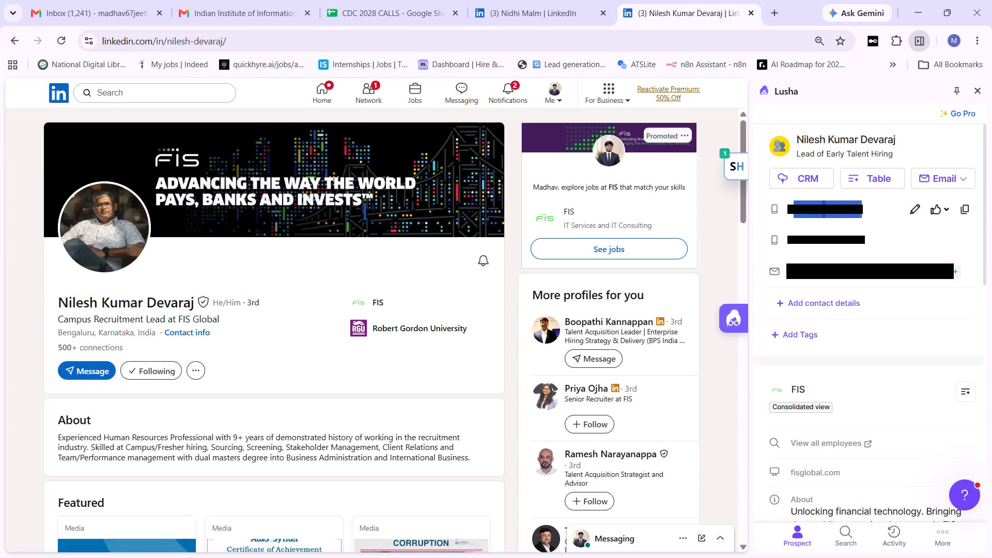
pyautogui.click(431, 11)
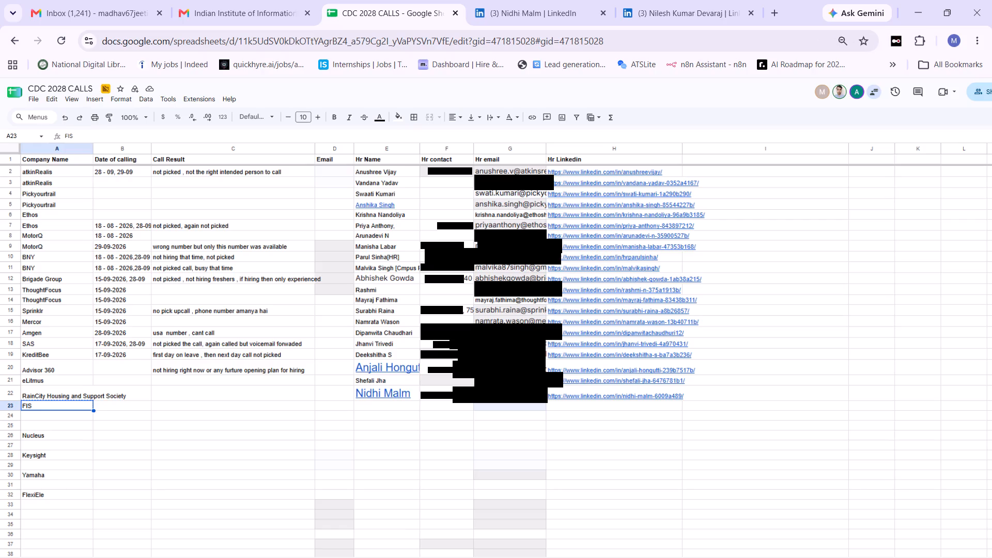
pyautogui.click(450, 409)
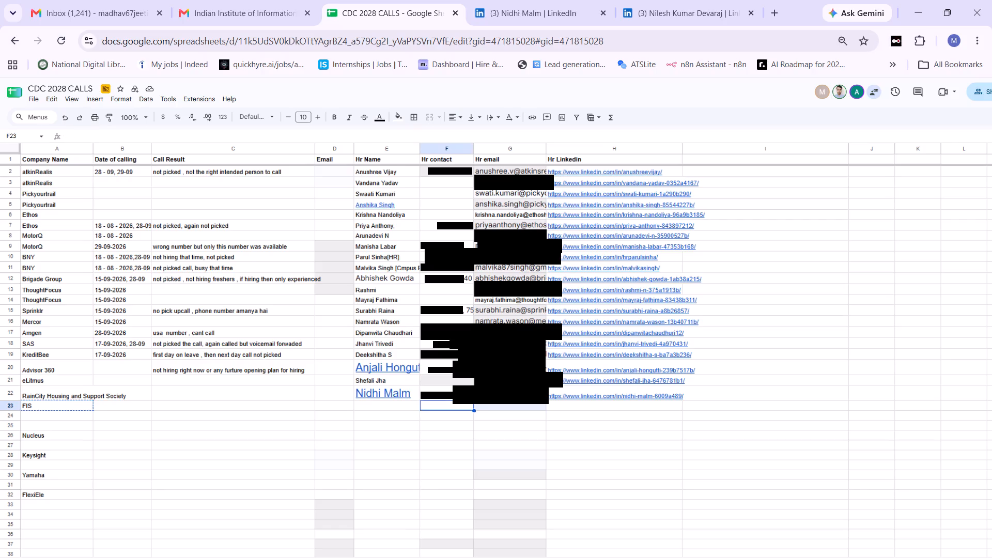
pyautogui.hotkey('ctrl', 'v')
# Copy the FIS campus recruitment lead's name from his LinkedIn profile into Hr Name cell E23.
pyautogui.click(490, 409)
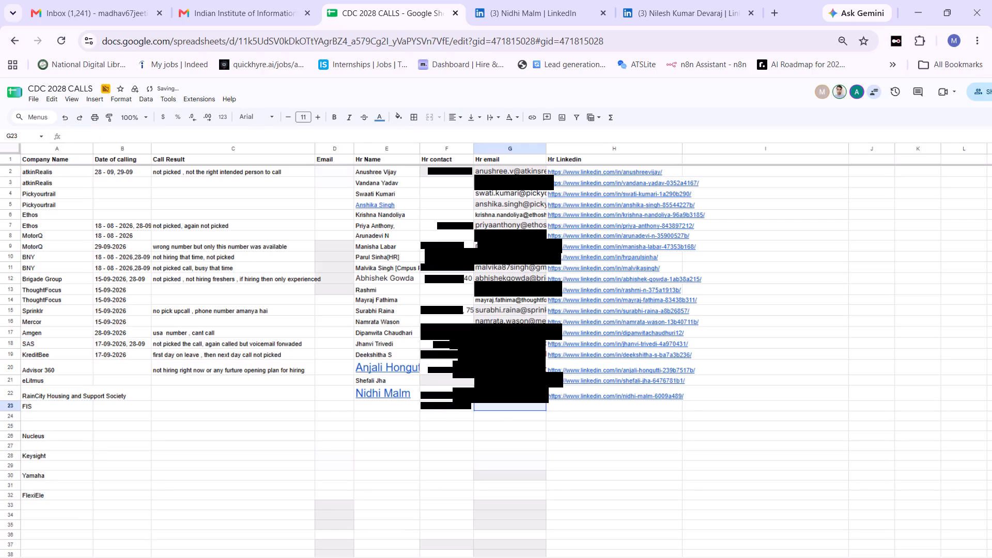
pyautogui.click(648, 11)
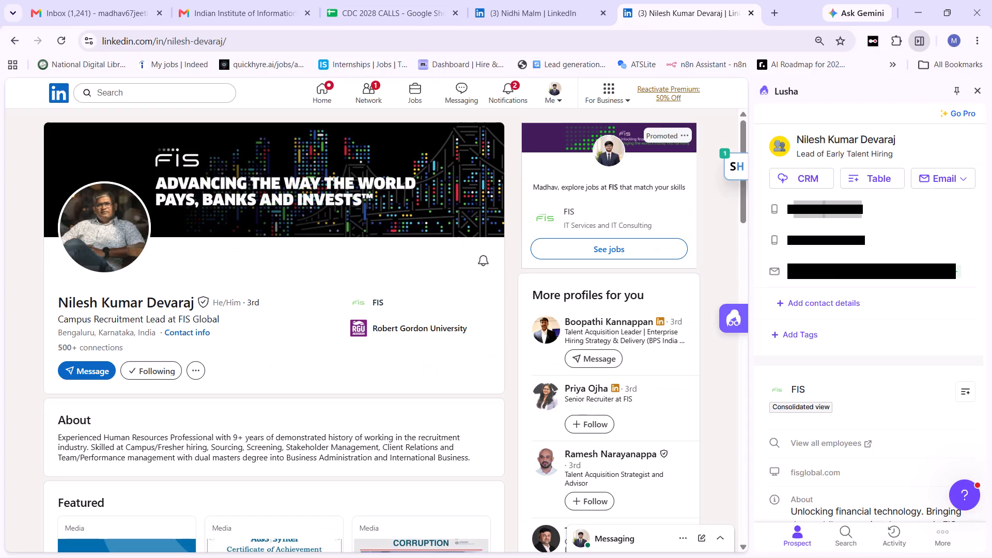
pyautogui.moveTo(194, 303); pyautogui.dragTo(92, 313)
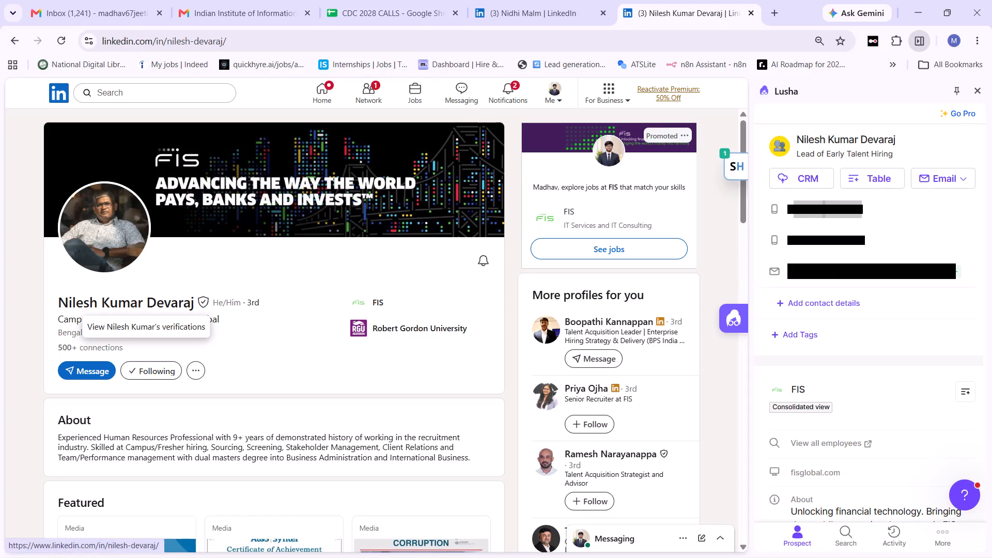
pyautogui.moveTo(92, 313); pyautogui.dragTo(58, 305)
pyautogui.click(58, 305)
pyautogui.moveTo(58, 305); pyautogui.dragTo(54, 298)
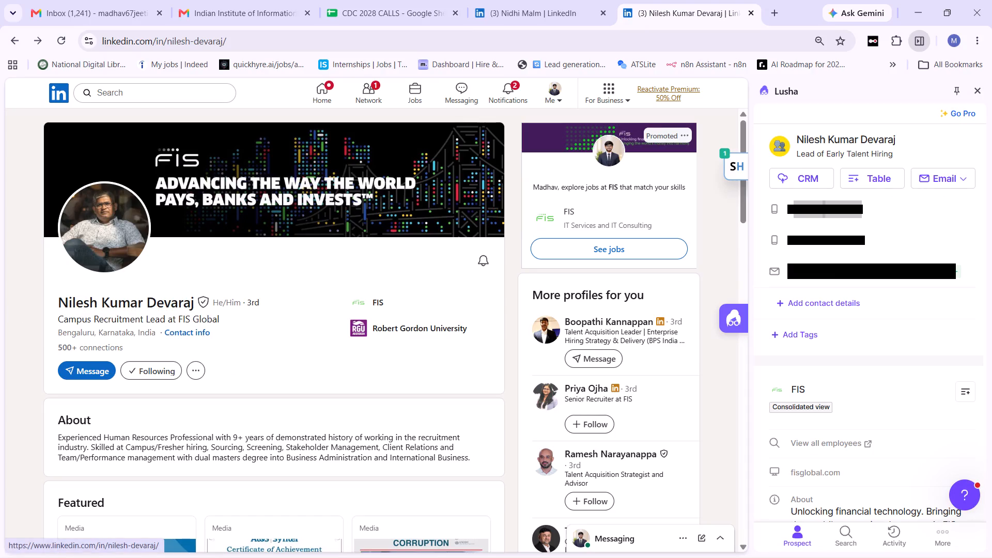
pyautogui.moveTo(54, 298); pyautogui.dragTo(58, 298)
pyautogui.click(58, 298)
pyautogui.moveTo(58, 298); pyautogui.dragTo(90, 296)
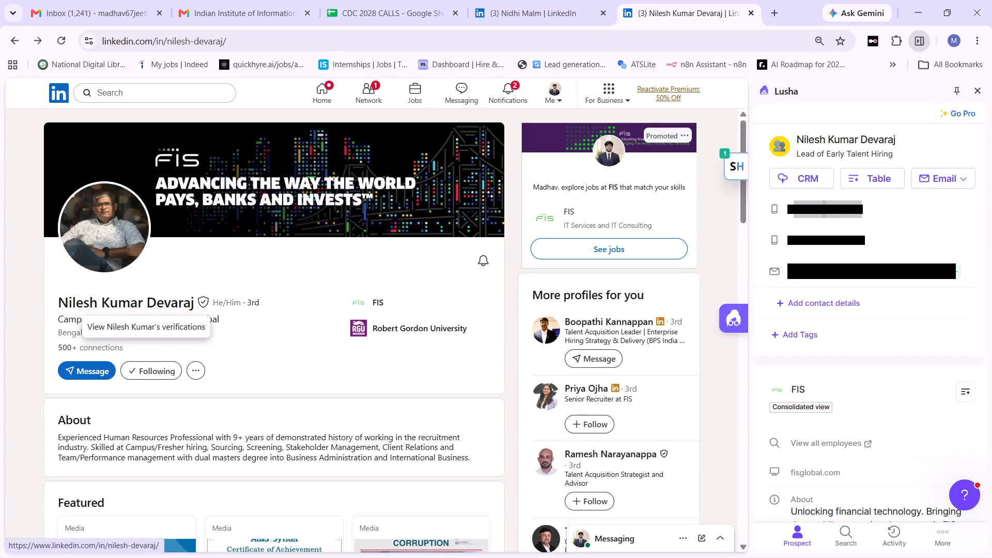
pyautogui.moveTo(58, 300); pyautogui.dragTo(135, 297)
pyautogui.moveTo(57, 302); pyautogui.dragTo(99, 302)
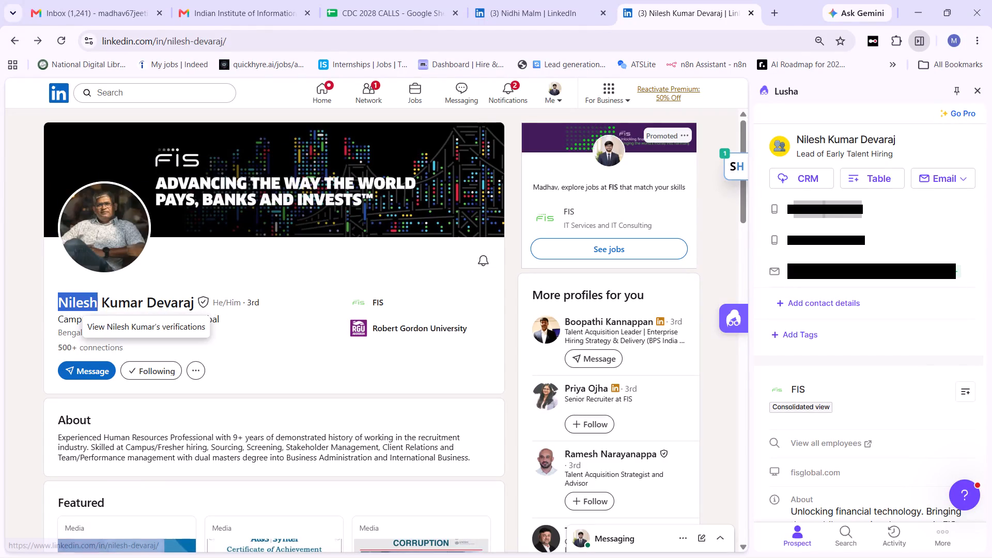
pyautogui.moveTo(99, 302); pyautogui.dragTo(200, 299)
pyautogui.hotkey('ctrl', 'c')
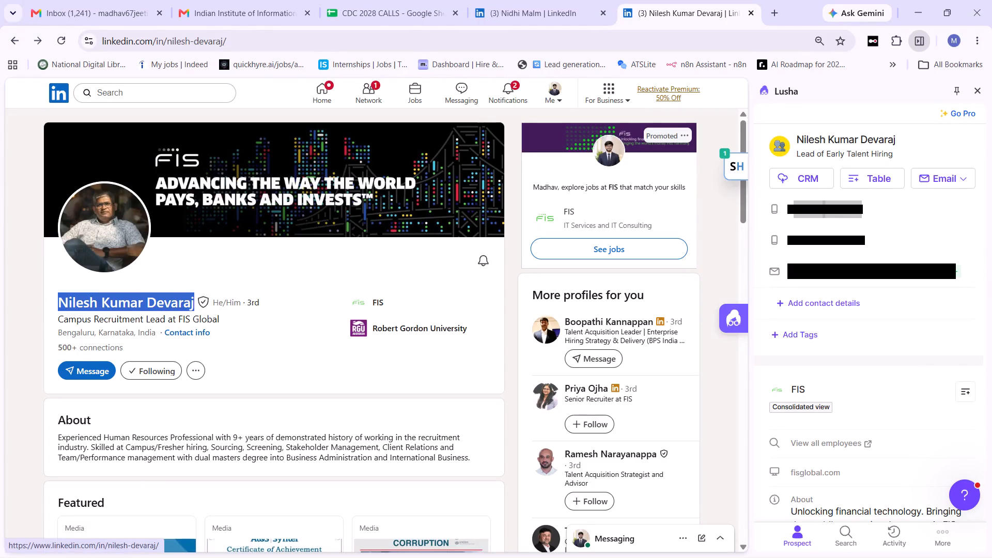
pyautogui.click(539, 9)
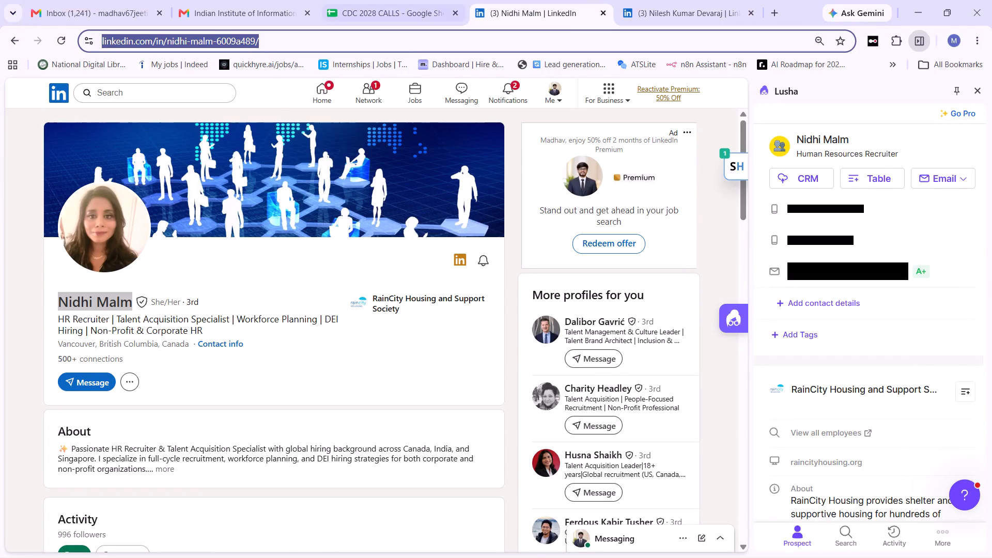
pyautogui.click(406, 21)
pyautogui.click(369, 402)
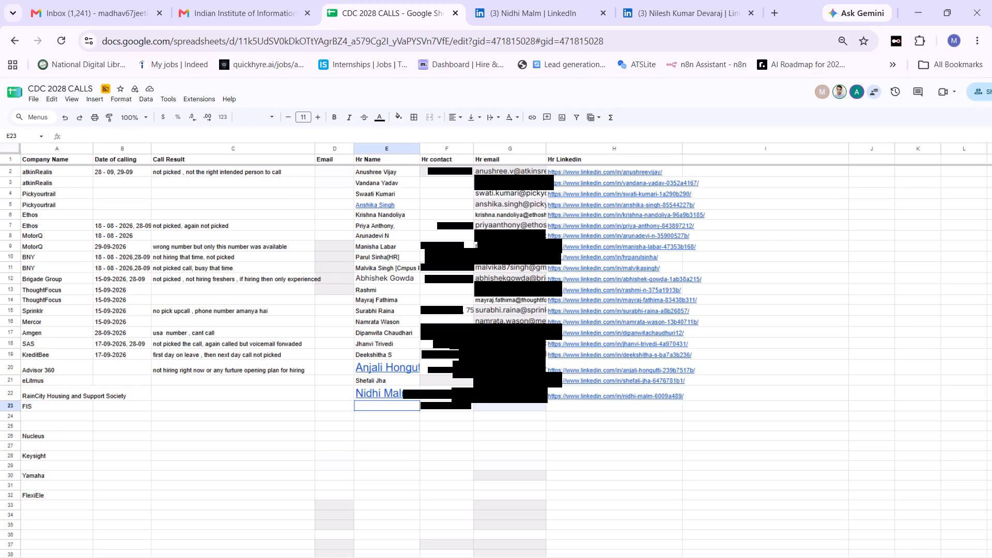
pyautogui.hotkey('ctrl', 'v')
# Copy the FIS recruiter's email address from Lusha into Hr email cell G23.
pyautogui.click(541, 407)
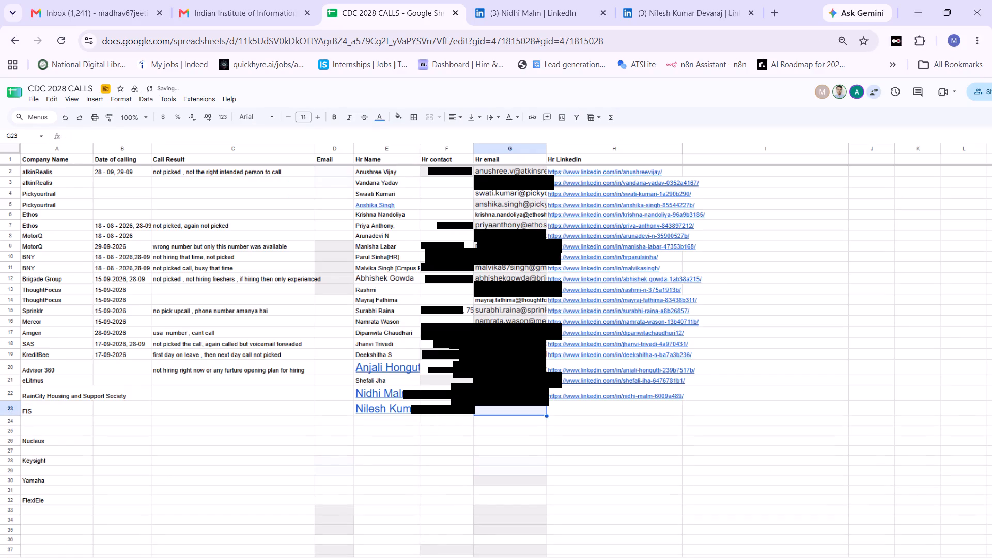
pyautogui.click(646, 10)
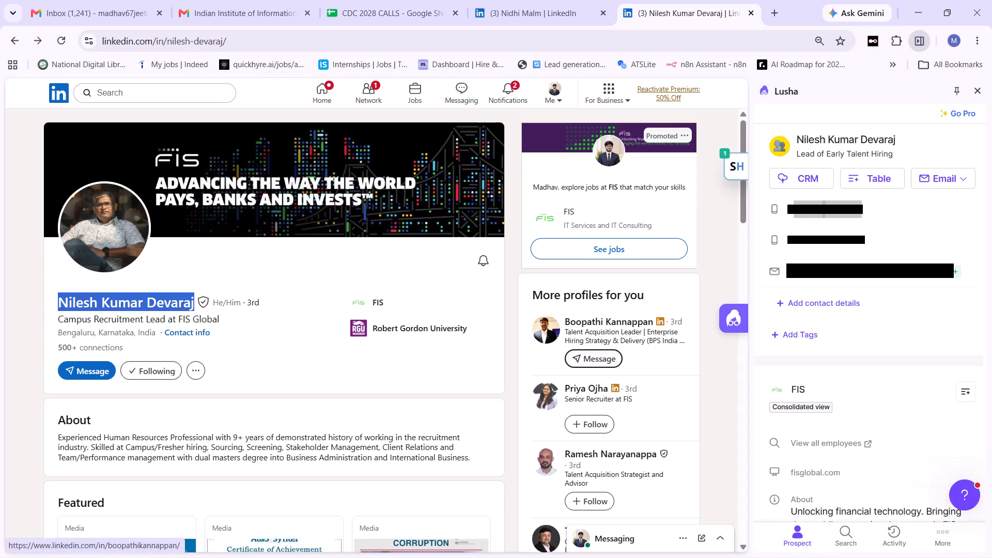
pyautogui.click(965, 276)
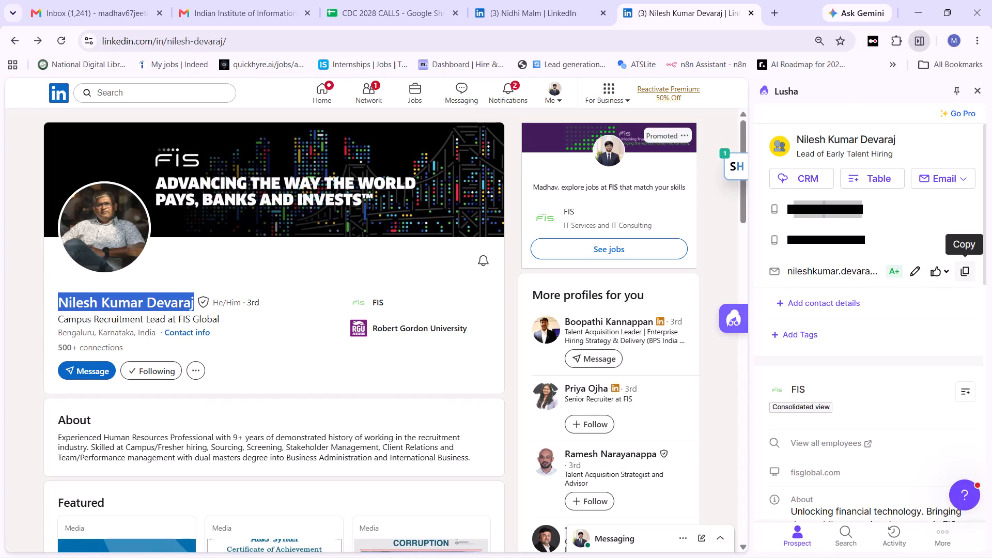
pyautogui.click(411, 23)
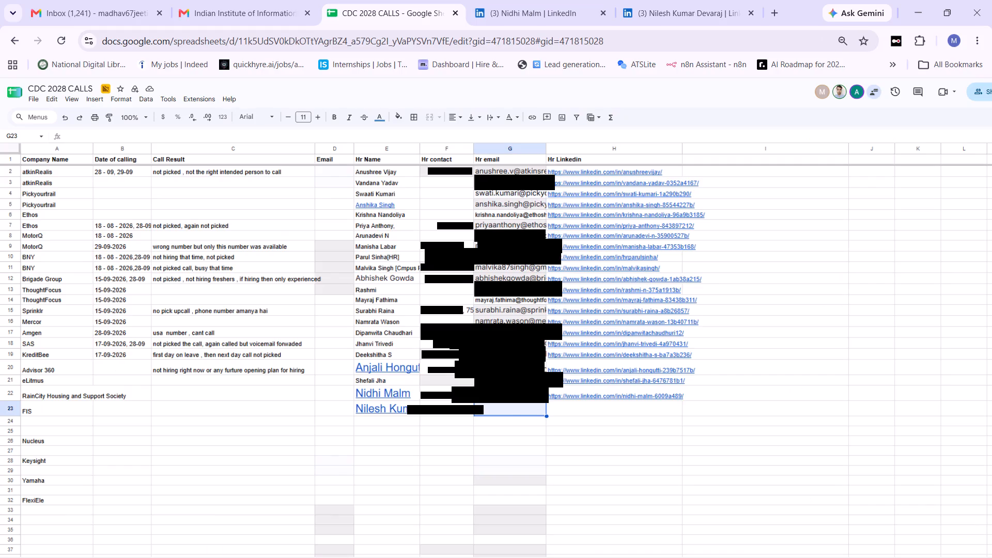
pyautogui.hotkey('ctrl', 'v')
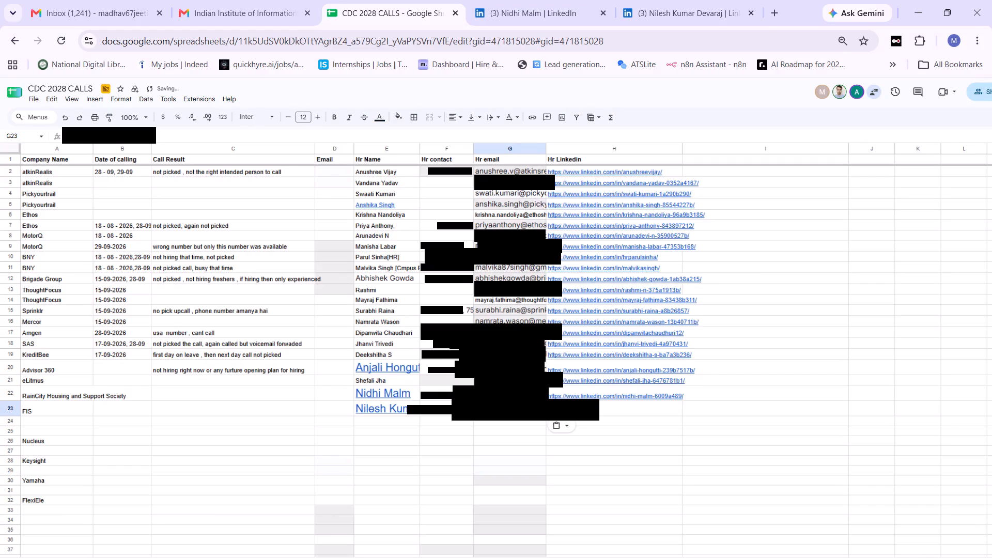
# Copy the FIS recruiter's LinkedIn profile URL into Hr Linkedin cell H23.
pyautogui.click(627, 406)
pyautogui.click(658, 8)
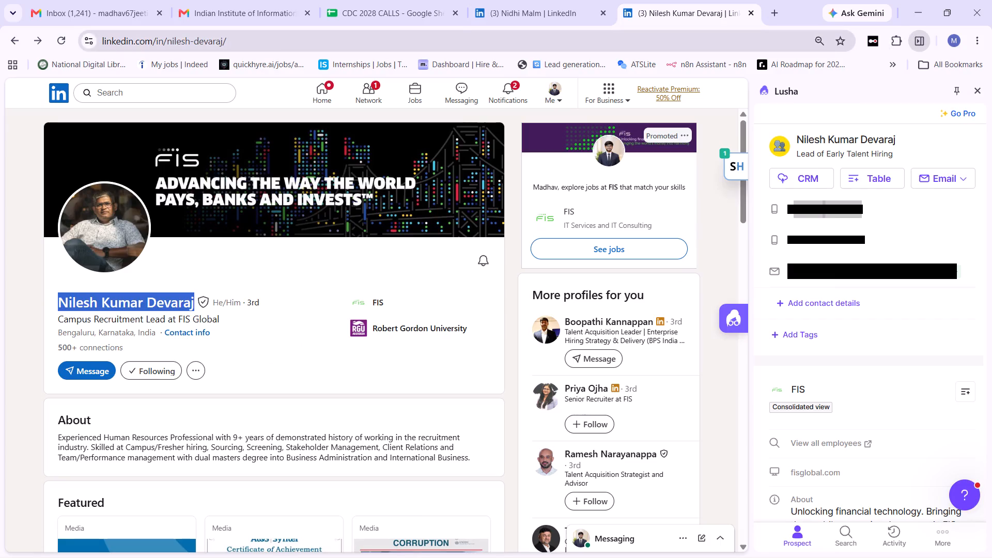
pyautogui.click(287, 48)
pyautogui.hotkey('ctrl', 'c')
pyautogui.click(400, 20)
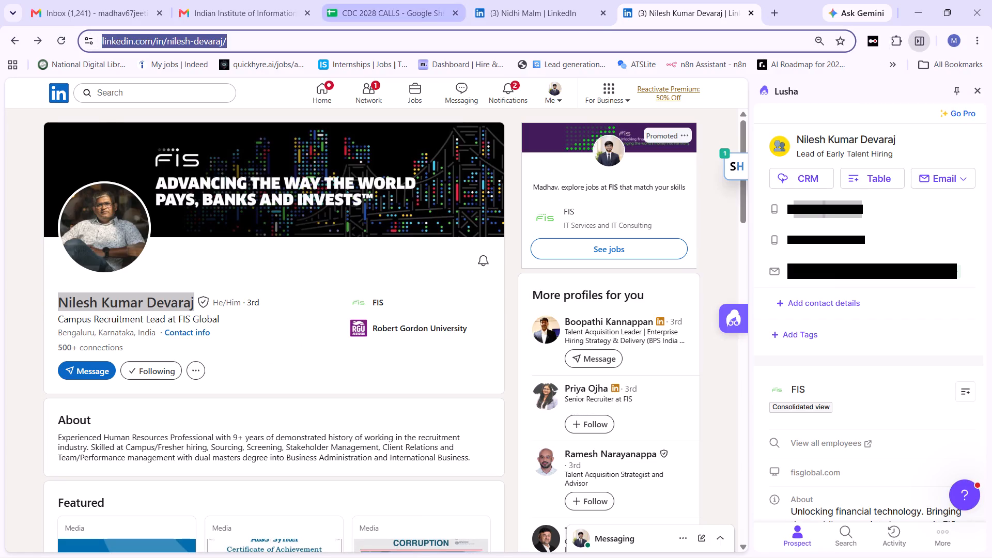
pyautogui.hotkey('ctrl', 'v')
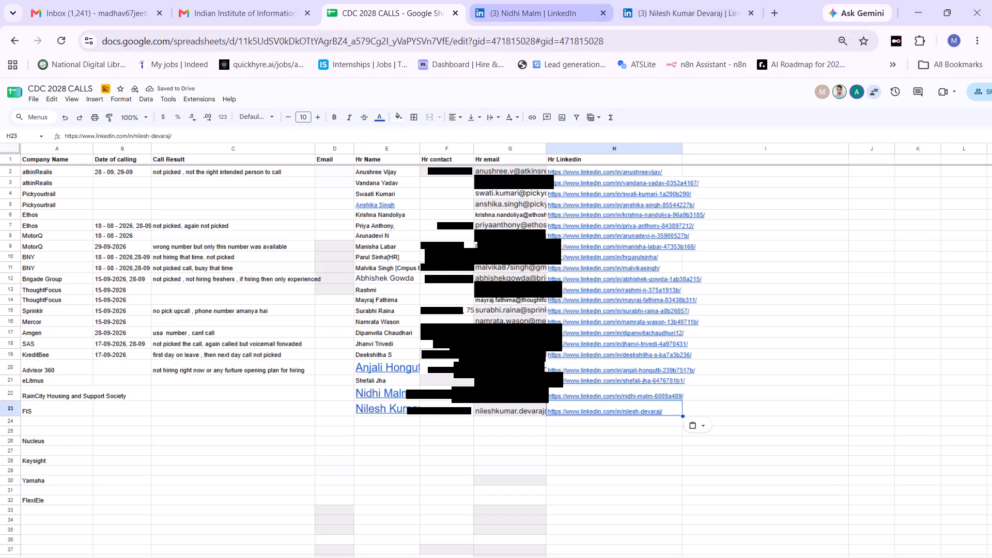
# Copy the FIS recruiter's second phone number from Lusha and append it after a comma in Hr contact cell F23.
pyautogui.click(638, 16)
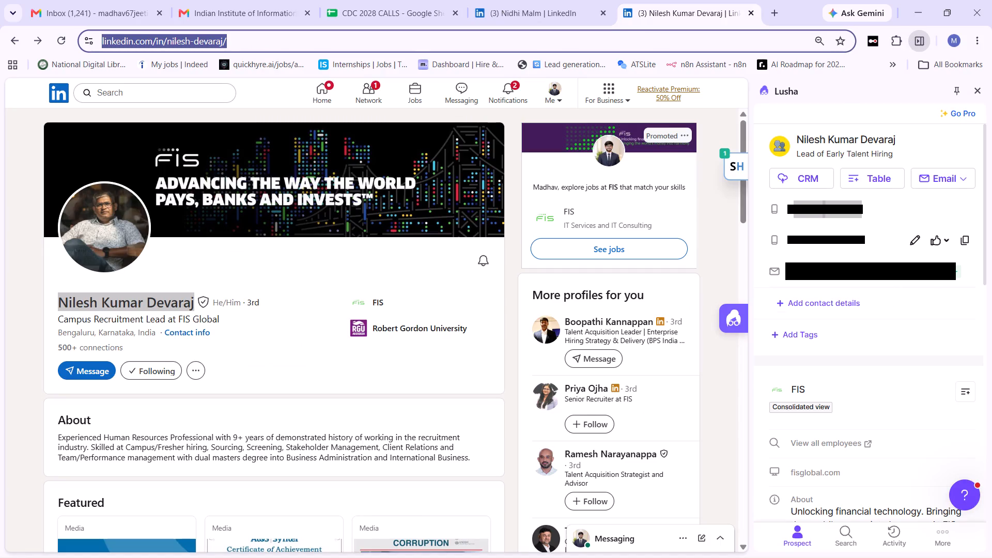
pyautogui.doubleClick(824, 244)
pyautogui.tripleClick(824, 244)
pyautogui.click(824, 244)
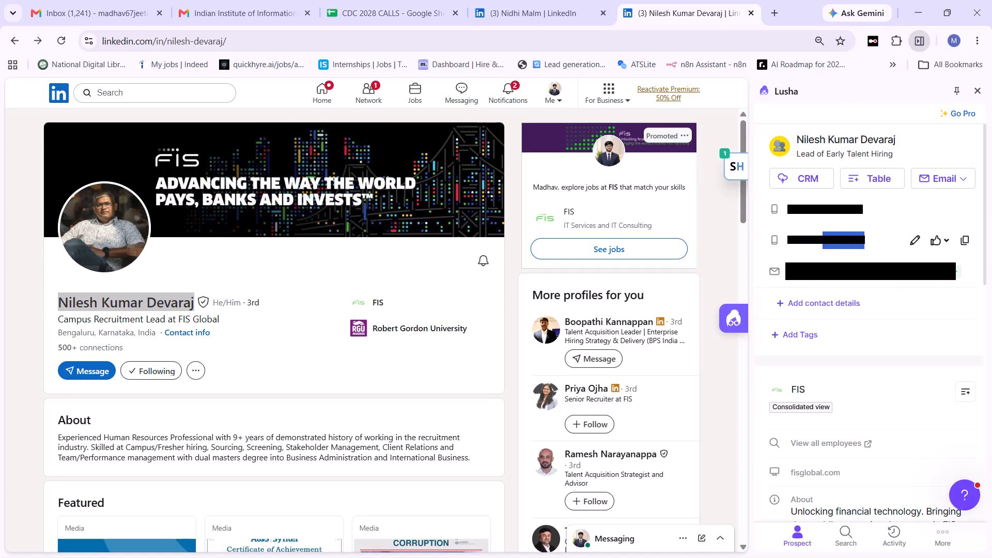
pyautogui.tripleClick(824, 244)
pyautogui.tripleClick(824, 244)
pyautogui.click(824, 244)
pyautogui.moveTo(796, 239); pyautogui.dragTo(867, 242)
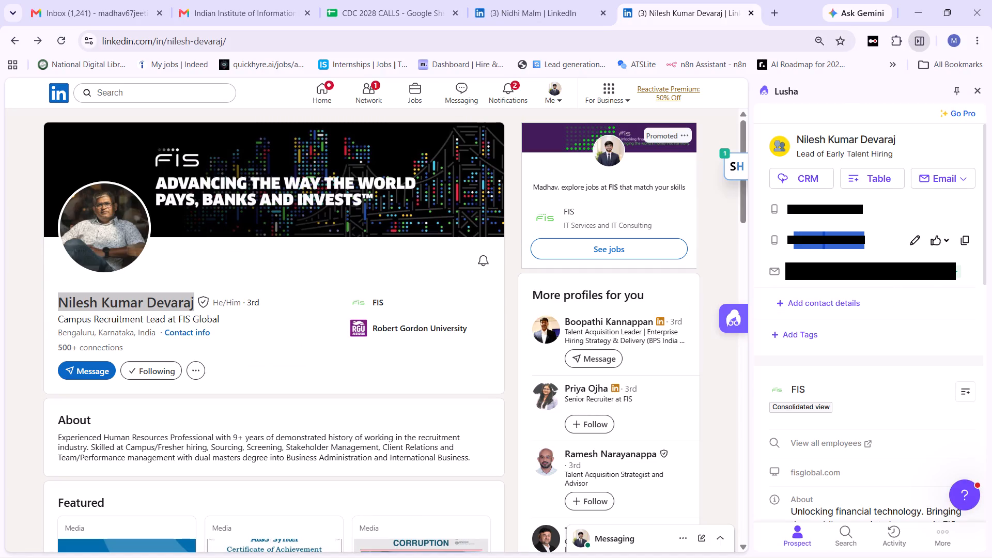
pyautogui.hotkey('ctrl', 'c')
pyautogui.click(383, 7)
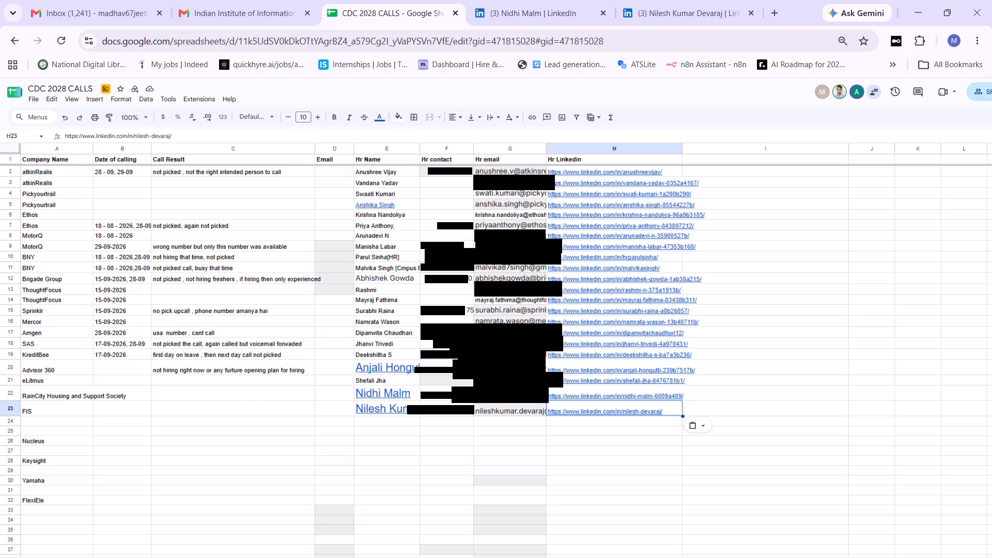
pyautogui.click(464, 409)
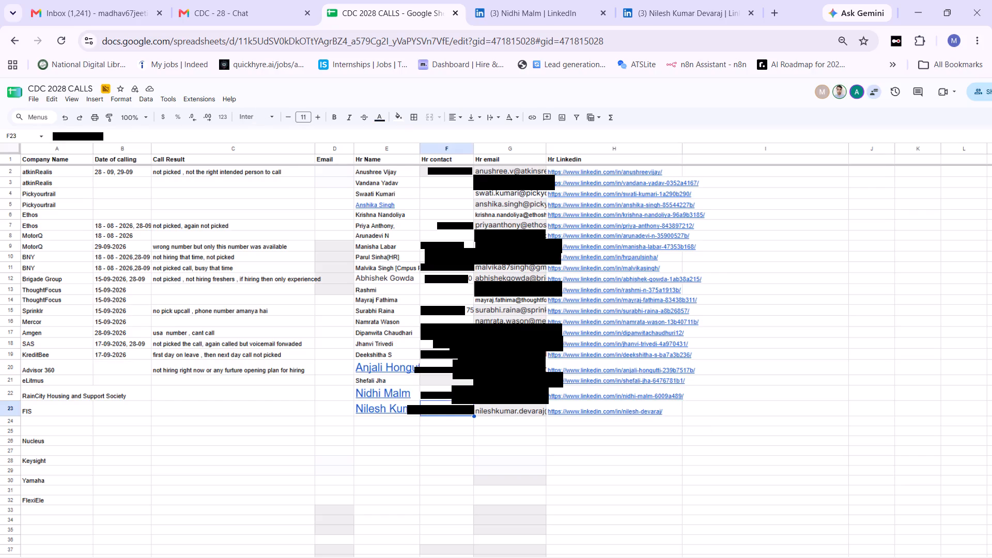
pyautogui.doubleClick(465, 410)
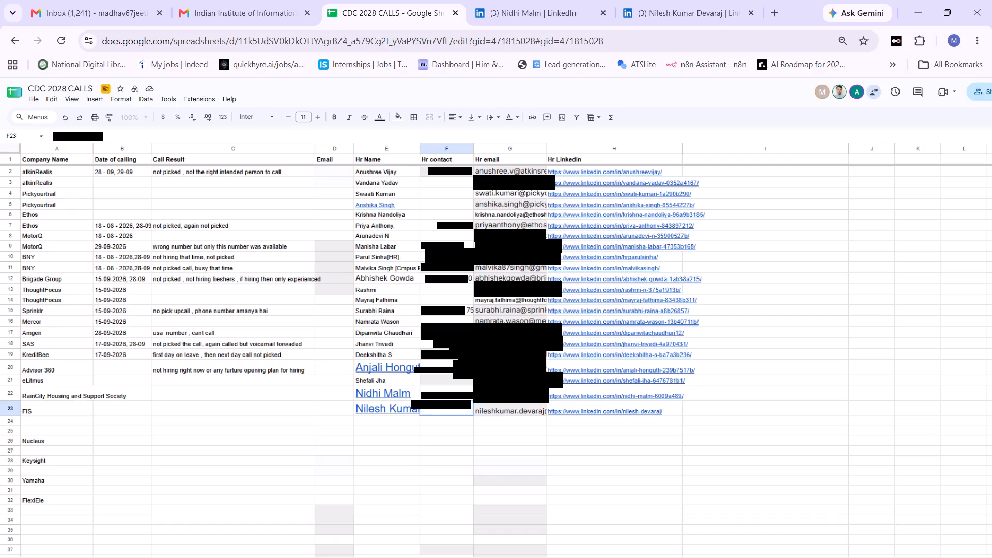
pyautogui.press(',')
pyautogui.hotkey('ctrl', 'v')
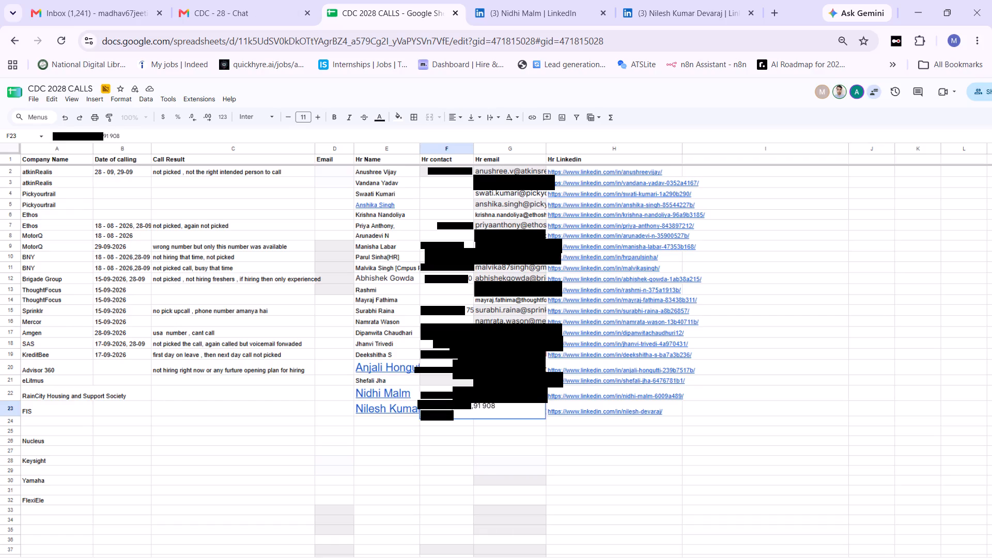
pyautogui.click(462, 439)
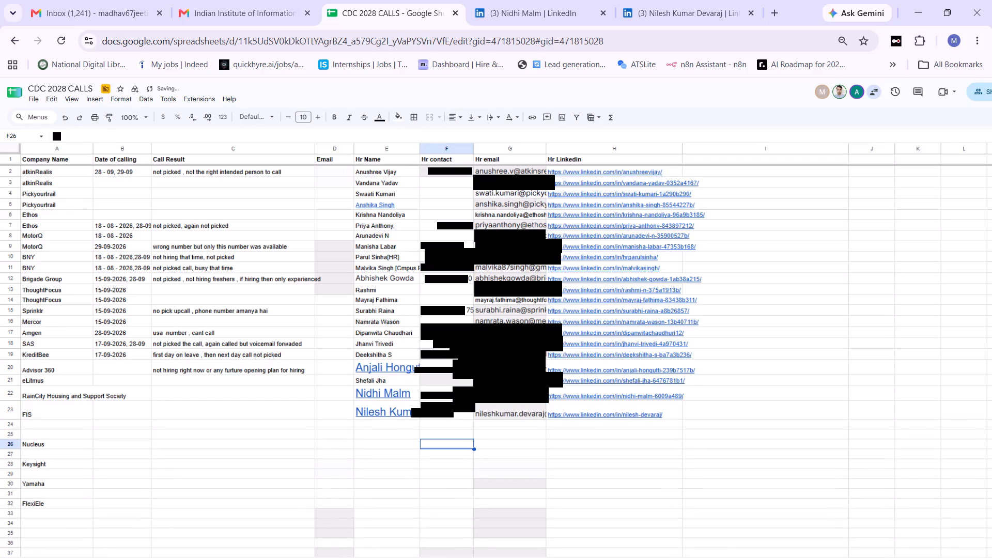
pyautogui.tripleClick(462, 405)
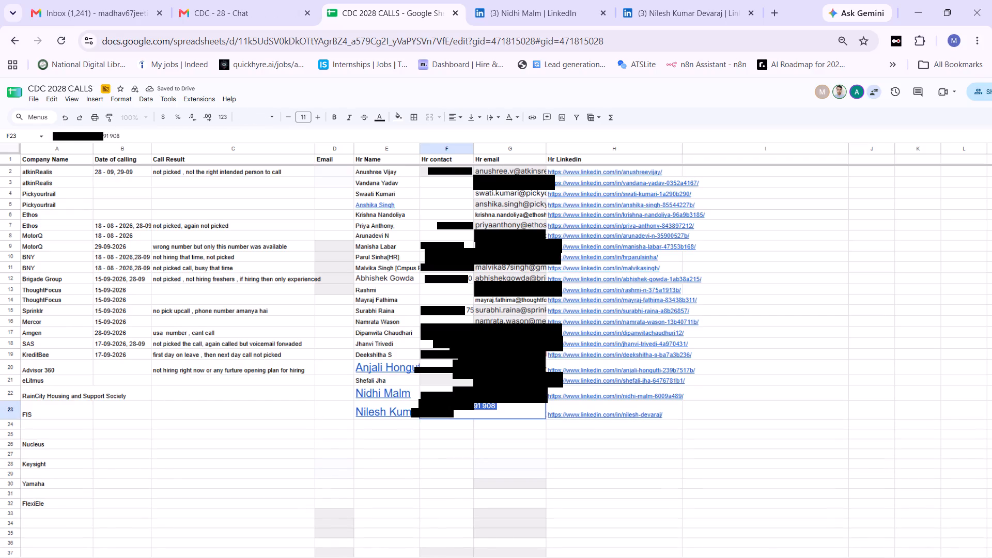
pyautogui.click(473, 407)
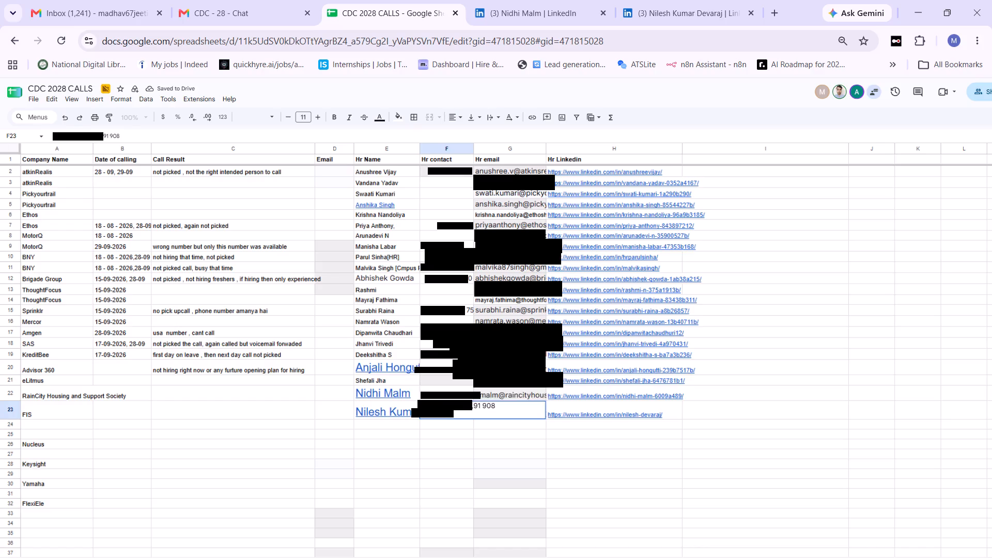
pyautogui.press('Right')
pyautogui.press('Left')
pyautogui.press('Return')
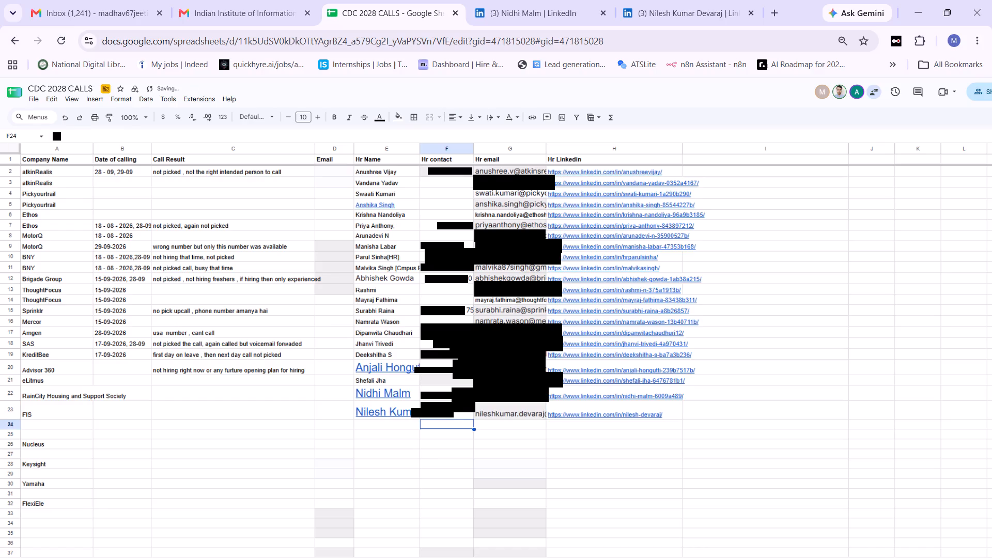
# Insert a run of spaces between the comma and the second phone number in Hr contact cell F23.
pyautogui.doubleClick(438, 412)
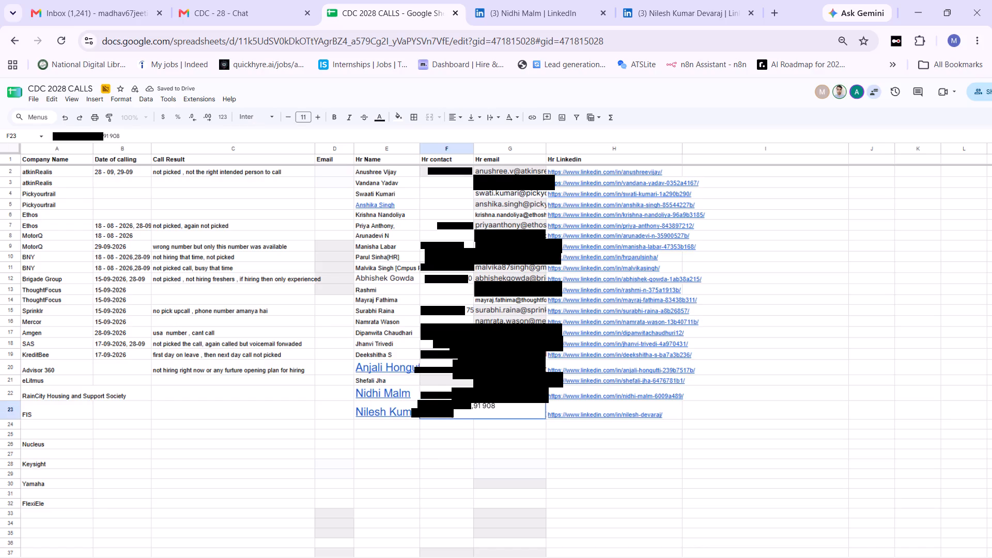
pyautogui.click(474, 407)
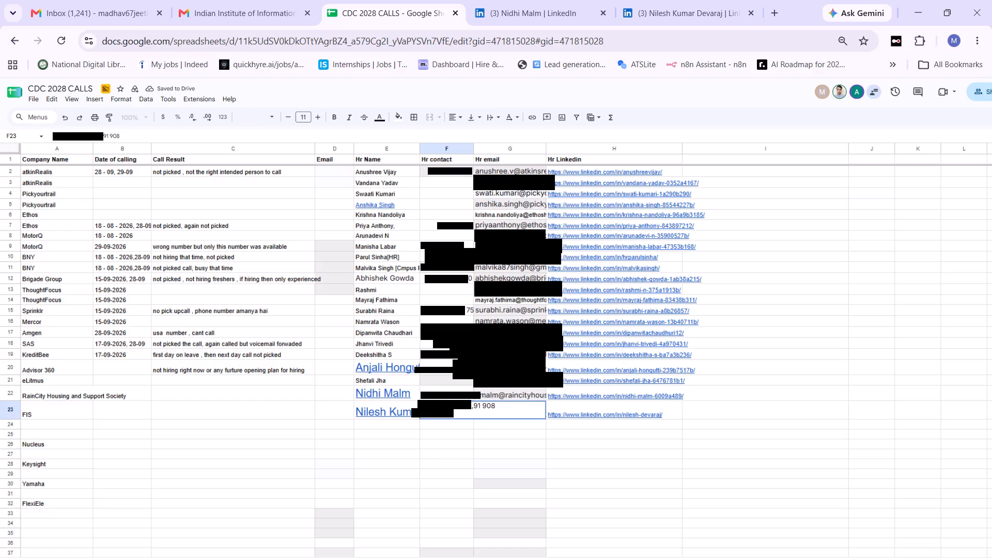
pyautogui.press('space')
pyautogui.press('space')
pyautogui.press('space')
pyautogui.press('space')
pyautogui.press('space')
pyautogui.press('space')
pyautogui.press('space')
pyautogui.press('space')
pyautogui.press('space')
pyautogui.press('space')
pyautogui.press('space')
pyautogui.press('space')
pyautogui.press('space')
pyautogui.press('space')
pyautogui.press('space')
pyautogui.press('space')
pyautogui.press('space')
pyautogui.press('space')
pyautogui.press('space')
pyautogui.press('space')
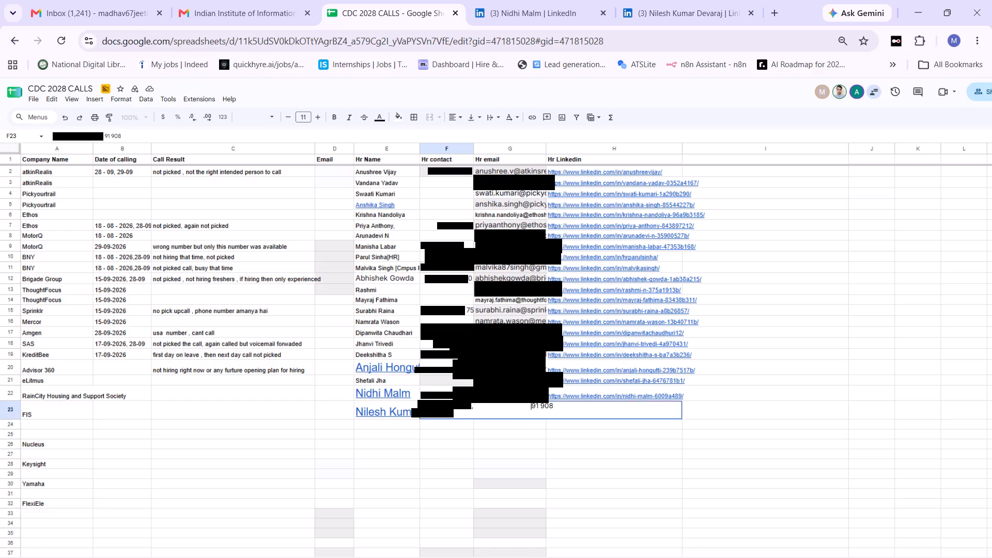
pyautogui.press('space')
pyautogui.press('space')
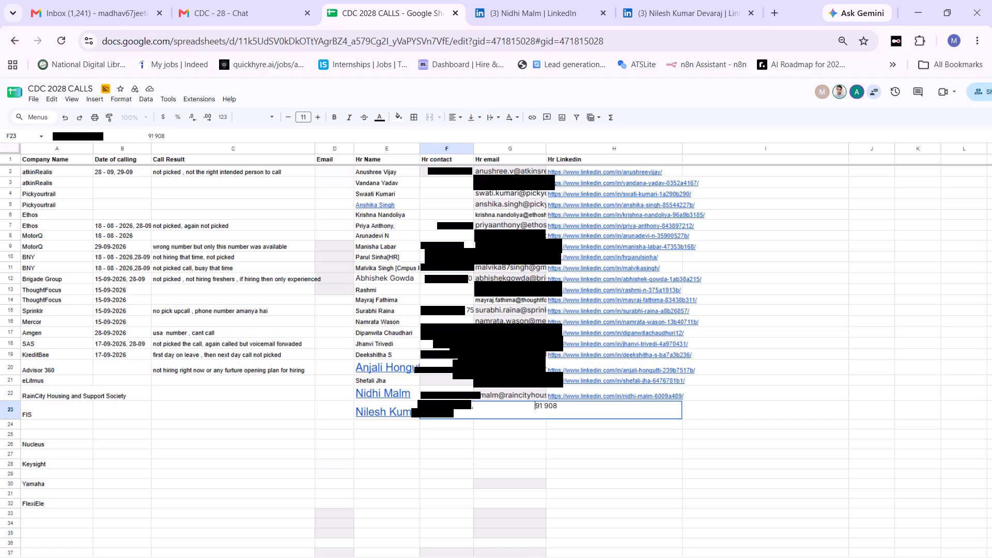
pyautogui.press('Tab')
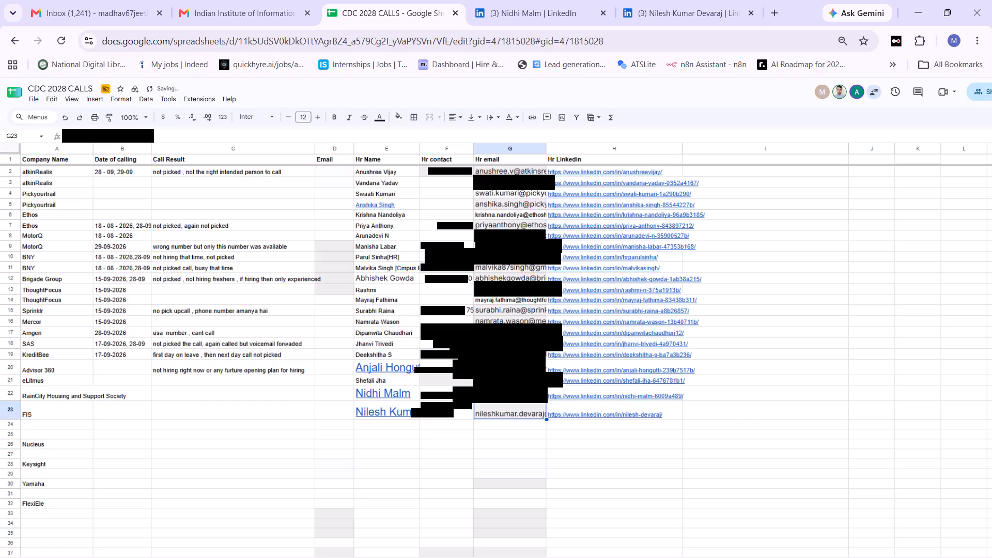
# Delete the run of spaces before the second phone number in Hr contact cell F23, leaving a single space after the comma.
pyautogui.doubleClick(442, 414)
pyautogui.click(536, 405)
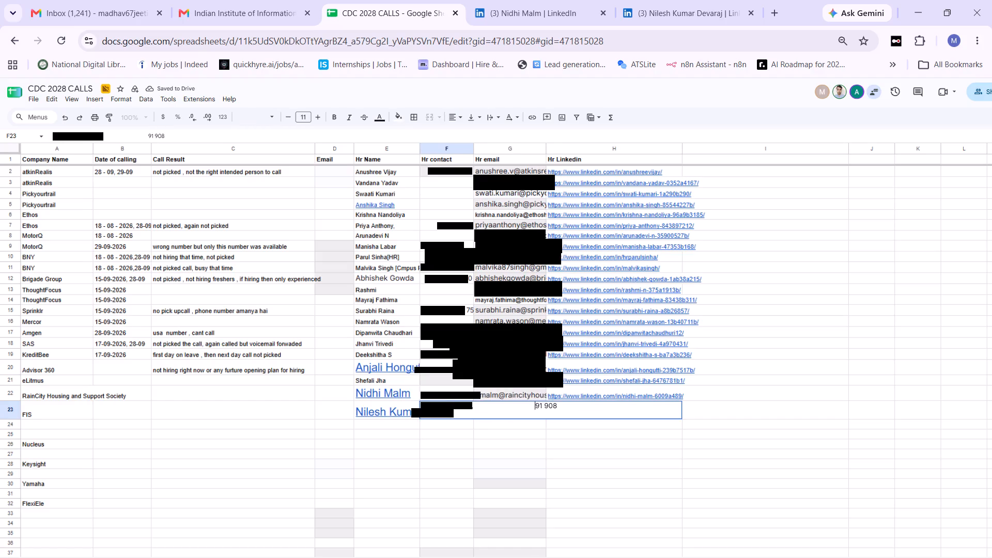
pyautogui.press('BackSpace')
pyautogui.press('BackSpace')
pyautogui.press('BackSpace')
pyautogui.press('BackSpace')
pyautogui.press('BackSpace')
pyautogui.press('BackSpace')
pyautogui.press('BackSpace')
pyautogui.press('BackSpace')
pyautogui.press('BackSpace')
pyautogui.press('BackSpace')
pyautogui.press('BackSpace')
pyautogui.press('BackSpace')
pyautogui.press('BackSpace')
pyautogui.press('BackSpace')
pyautogui.press('BackSpace')
pyautogui.press('BackSpace')
pyautogui.press('BackSpace')
pyautogui.press('BackSpace')
pyautogui.press('BackSpace')
pyautogui.press('BackSpace')
pyautogui.press('BackSpace')
pyautogui.press('BackSpace')
pyautogui.press('BackSpace')
pyautogui.press('BackSpace')
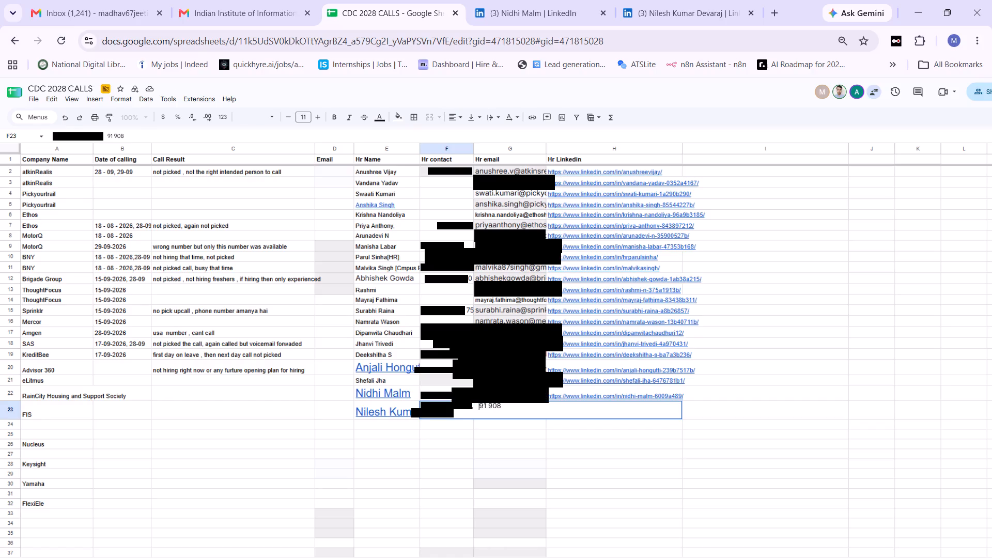
pyautogui.press('BackSpace')
pyautogui.press('BackSpace')
pyautogui.press('BackSpace')
pyautogui.press('space')
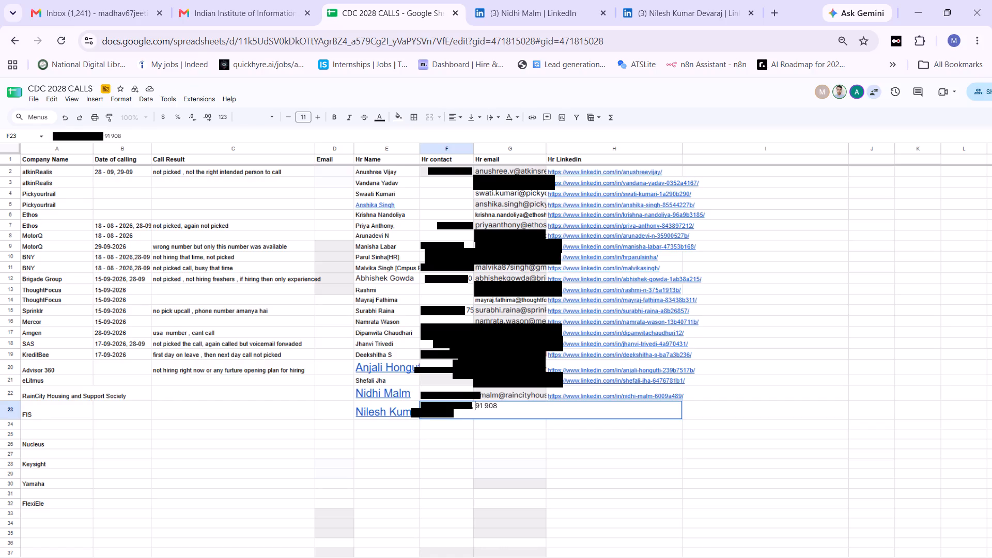
pyautogui.click(270, 392)
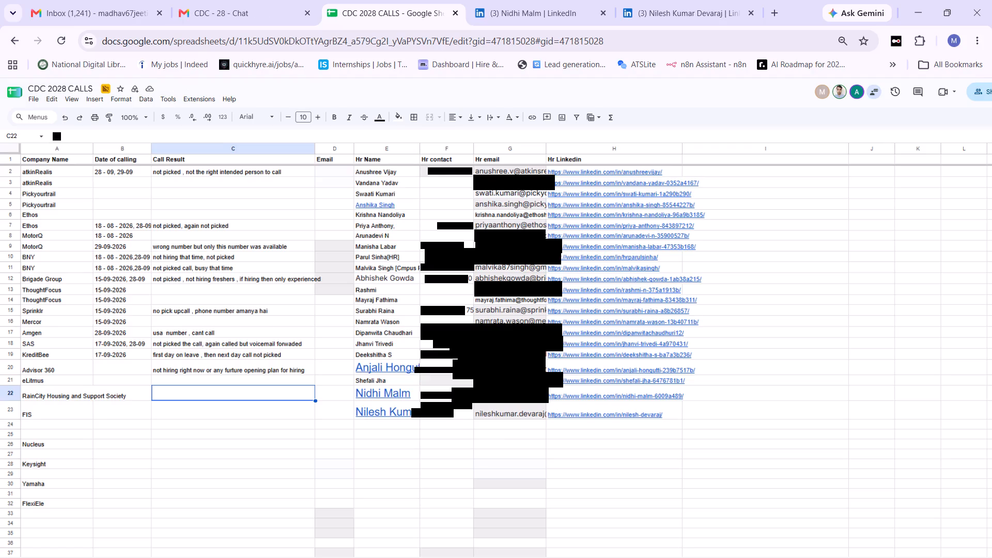
# Move the company name Nucleus from cell A26 up to cell A24, directly below FIS.
pyautogui.click(117, 415)
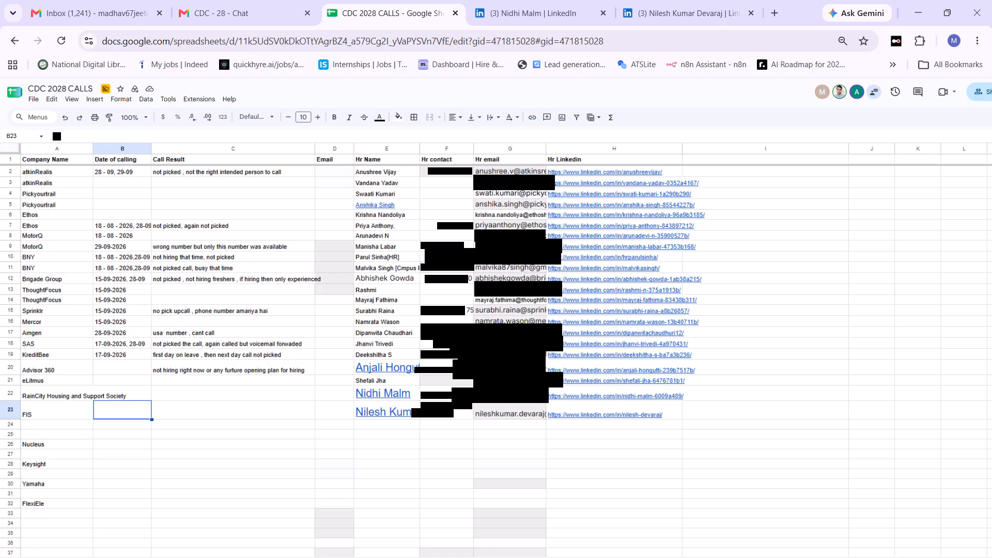
pyautogui.click(47, 441)
pyautogui.hotkey('ctrl', 'c')
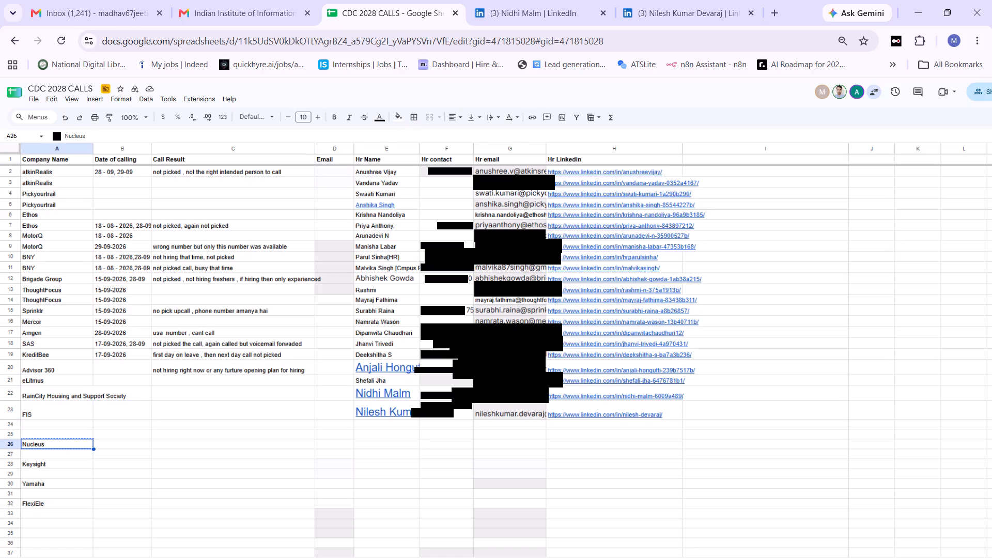
pyautogui.click(38, 424)
pyautogui.hotkey('ctrl', 'v')
pyautogui.click(52, 444)
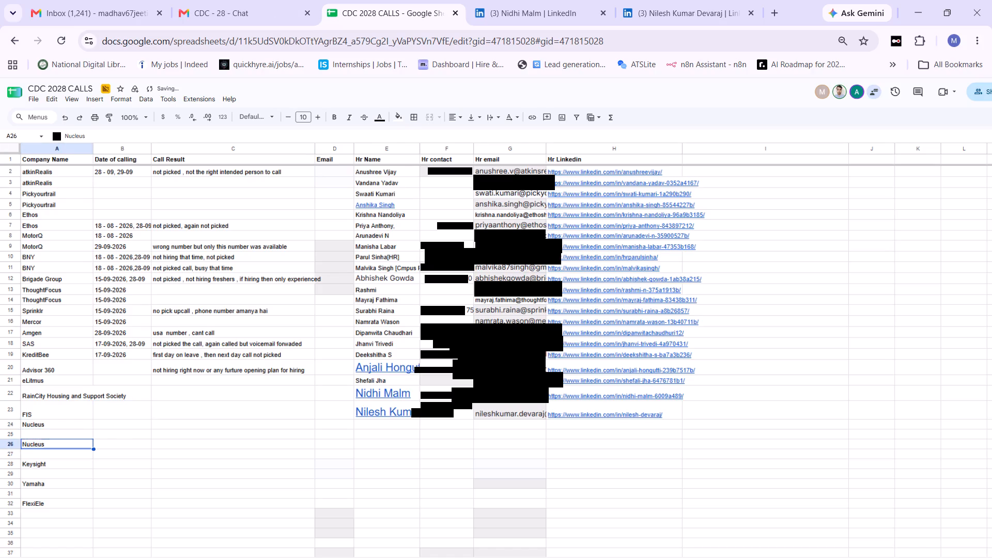
pyautogui.press('BackSpace')
pyautogui.click(56, 419)
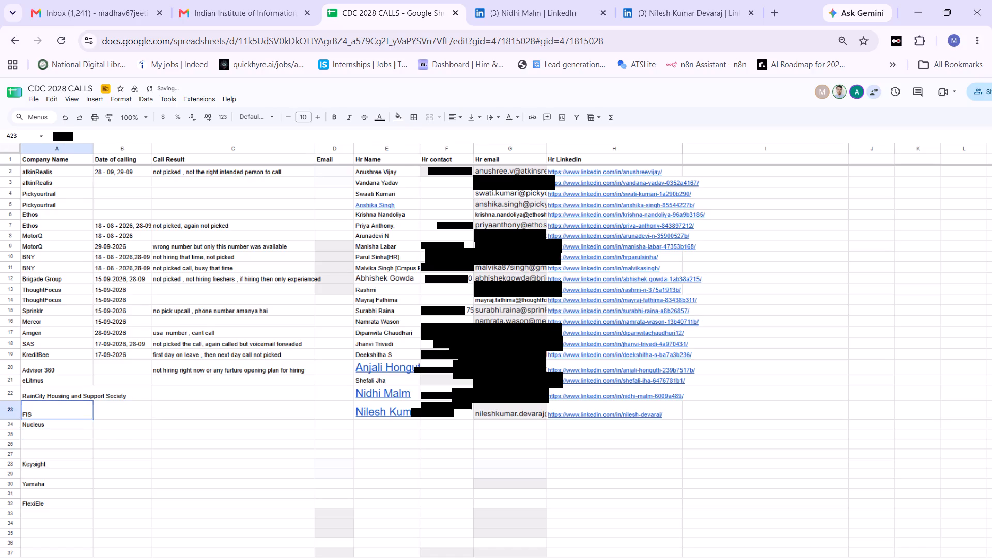
# Copy Nucleus from cell A24 and search Google in a new browser tab for "Nucleus campus recruiter".
pyautogui.click(51, 424)
pyautogui.hotkey('ctrl', 'c')
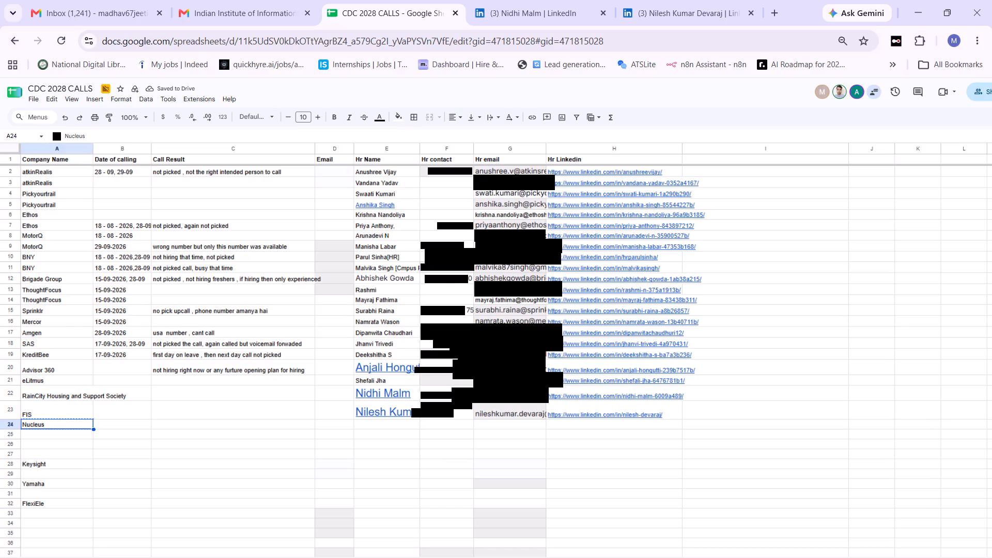
pyautogui.click(772, 12)
pyautogui.hotkey('ctrl', 'v')
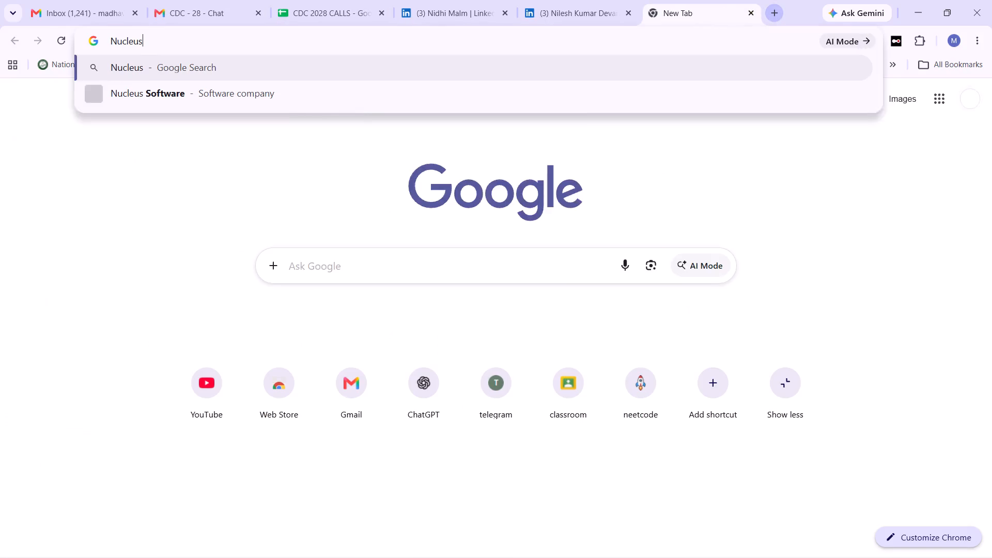
pyautogui.press('space')
pyautogui.write('campus recruiter')
pyautogui.press('space')
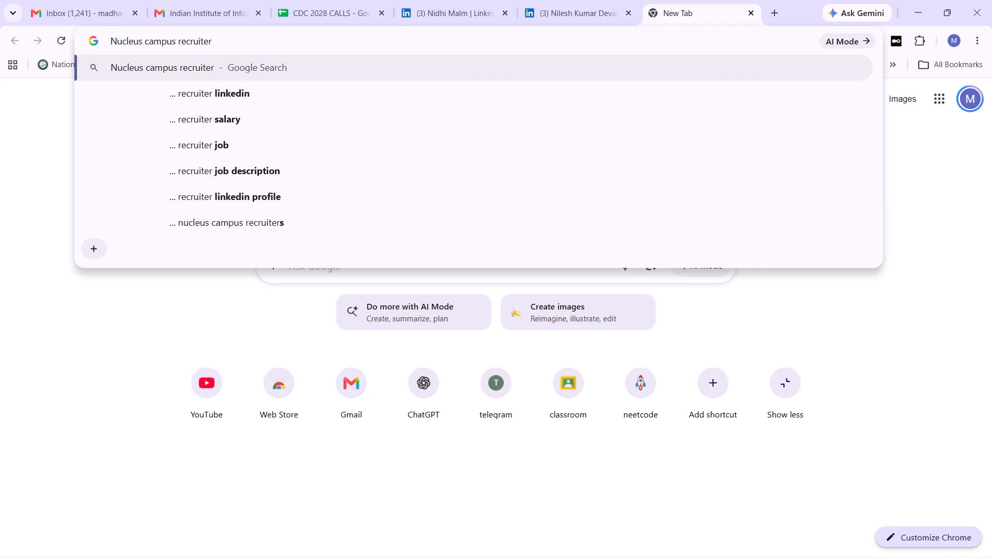
pyautogui.press('Down')
pyautogui.press('Up')
pyautogui.press('Return')
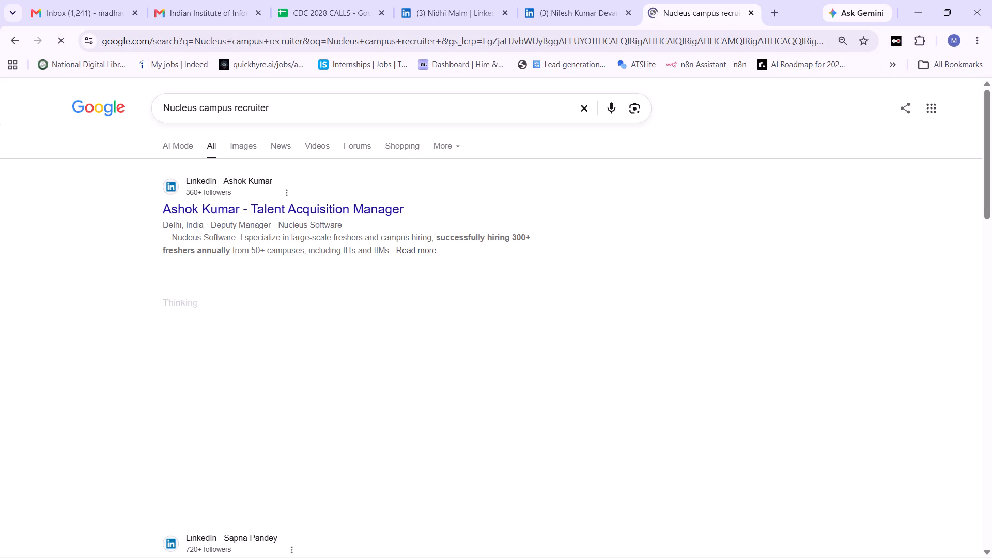
# Reorder the browser tabs so the FIS recruiter's LinkedIn profile directly follows CDC 2028 CALLS, and return to the spreadsheet.
pyautogui.moveTo(585, 9); pyautogui.dragTo(328, 0)
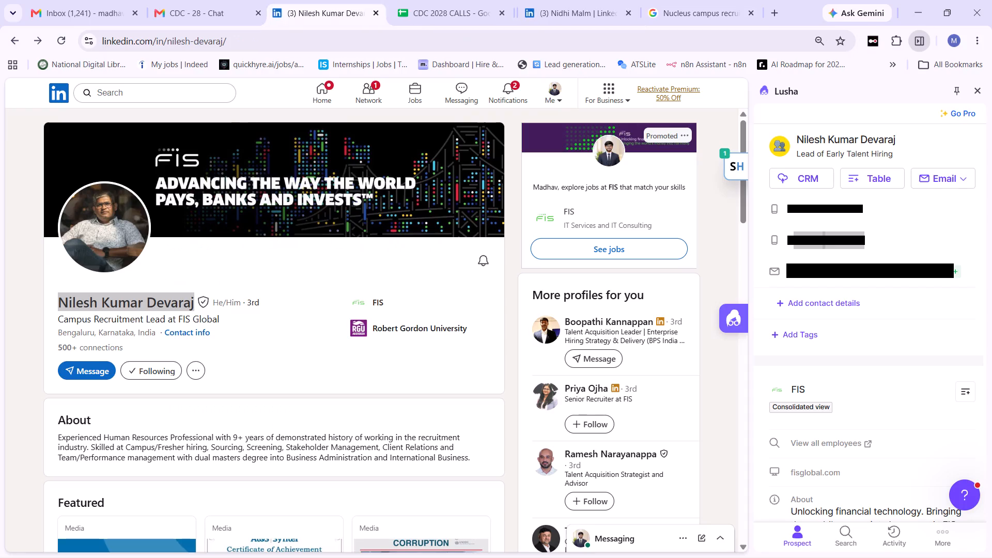
pyautogui.moveTo(328, 0); pyautogui.dragTo(500, 8)
pyautogui.click(345, 7)
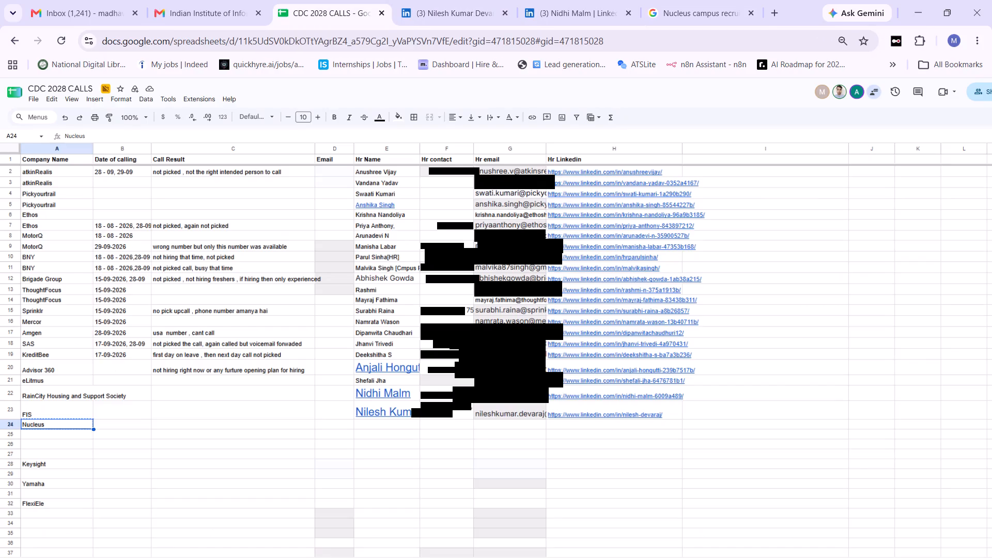
pyautogui.hscroll(2, 421, 381)
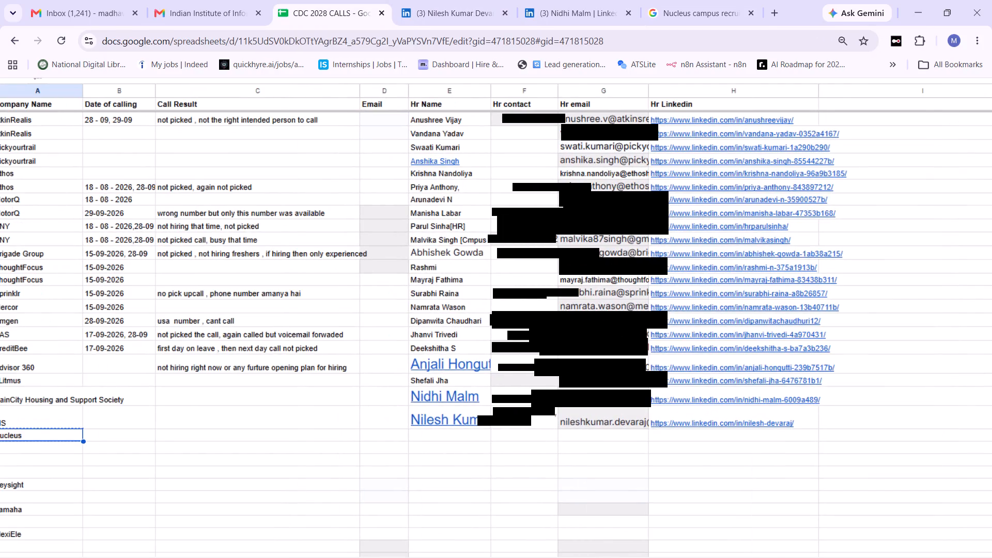
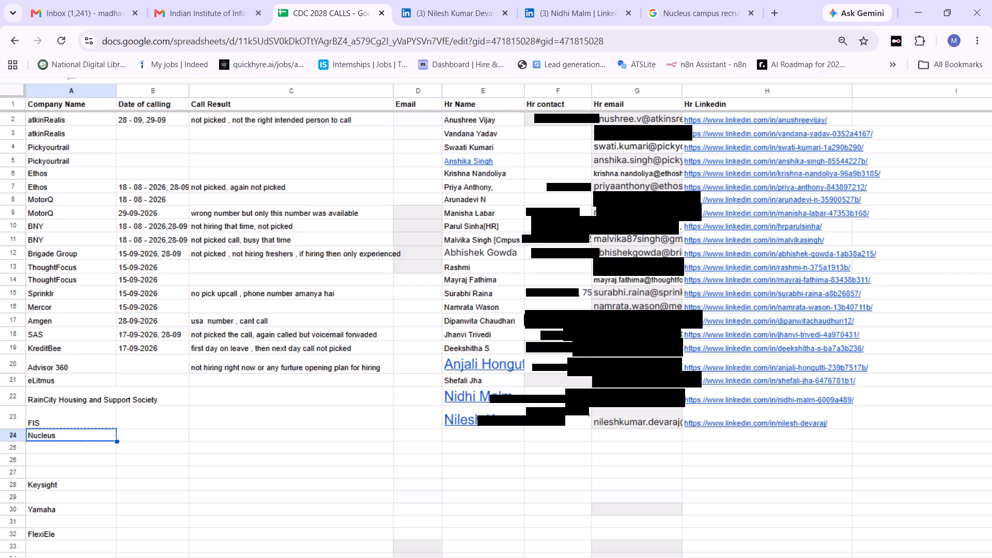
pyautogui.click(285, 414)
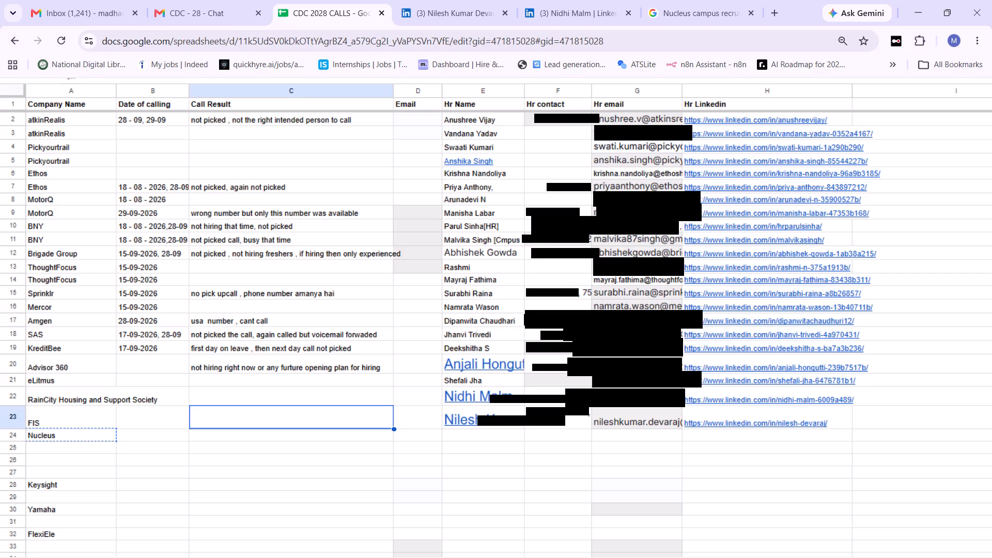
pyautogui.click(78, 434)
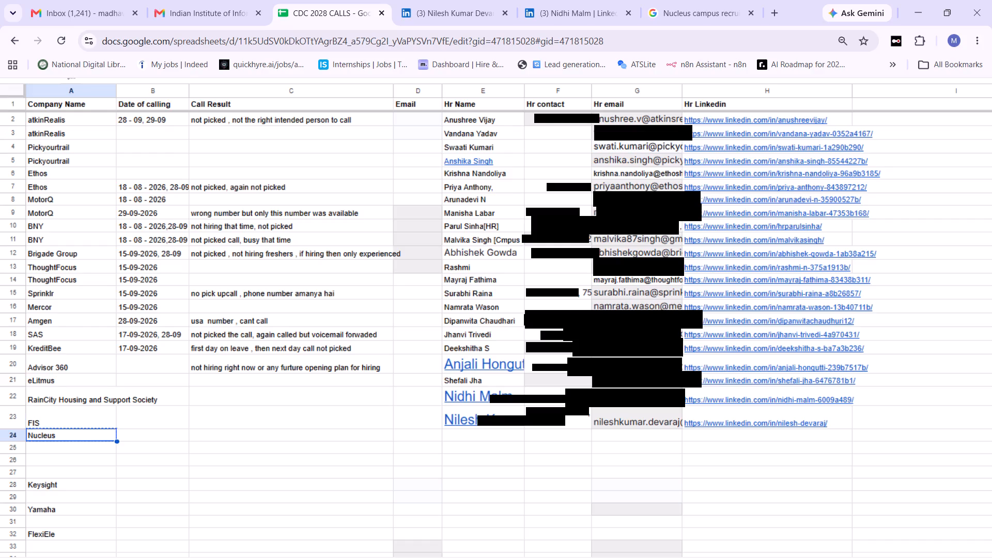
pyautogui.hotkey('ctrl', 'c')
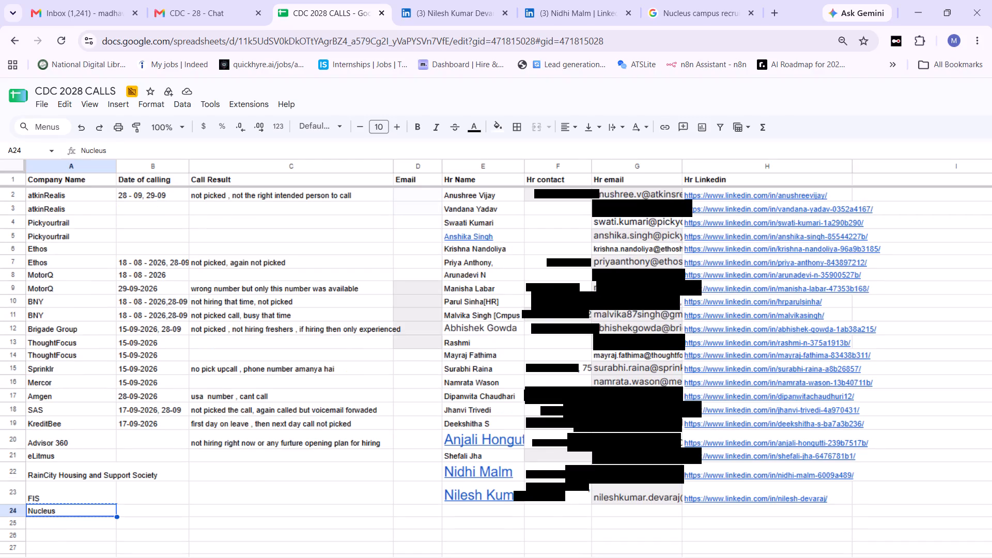
# Open the Nucleus Software Talent Acquisition Manager's LinkedIn profile from the first search result and copy its URL into Hr Linkedin cell H24.
pyautogui.click(669, 22)
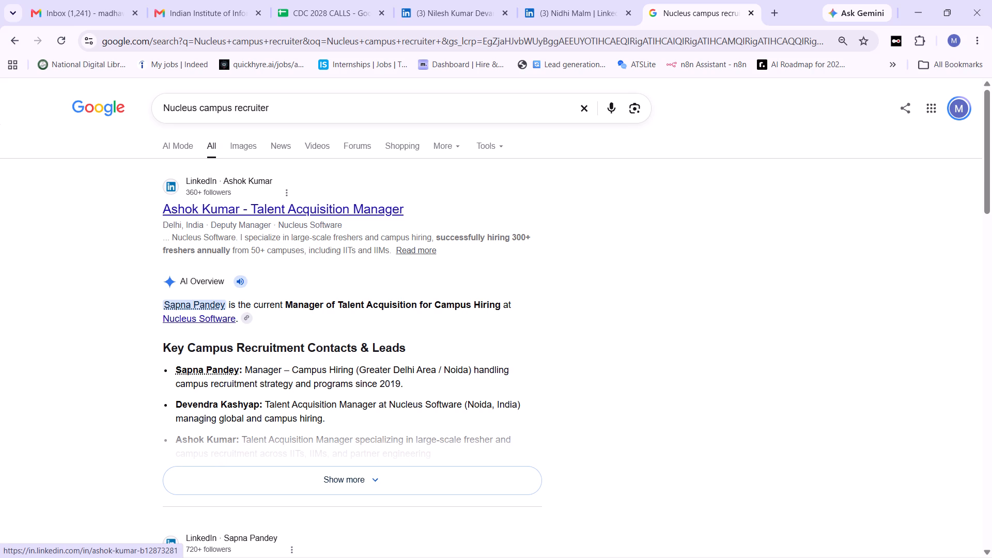
pyautogui.click(299, 212)
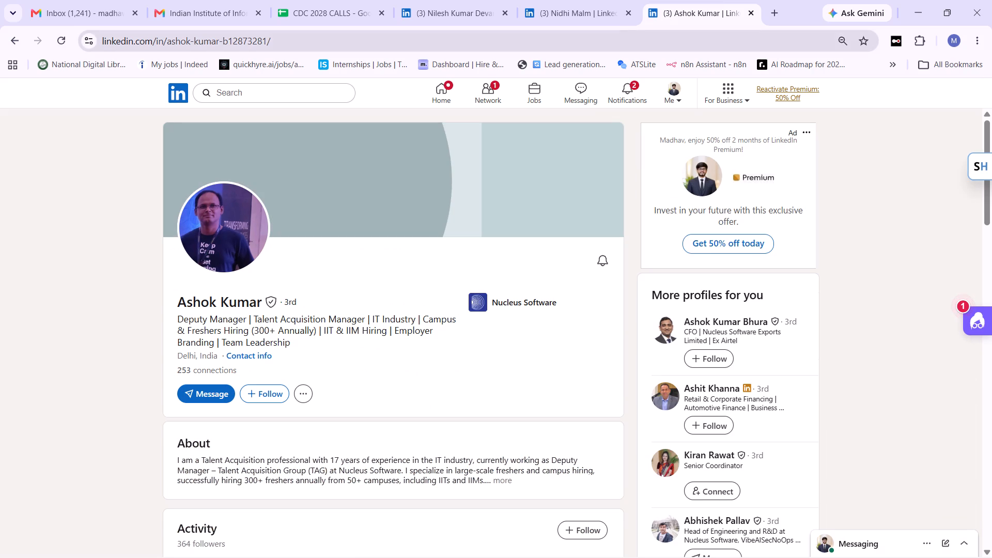
pyautogui.click(274, 39)
pyautogui.hotkey('ctrl', 'c')
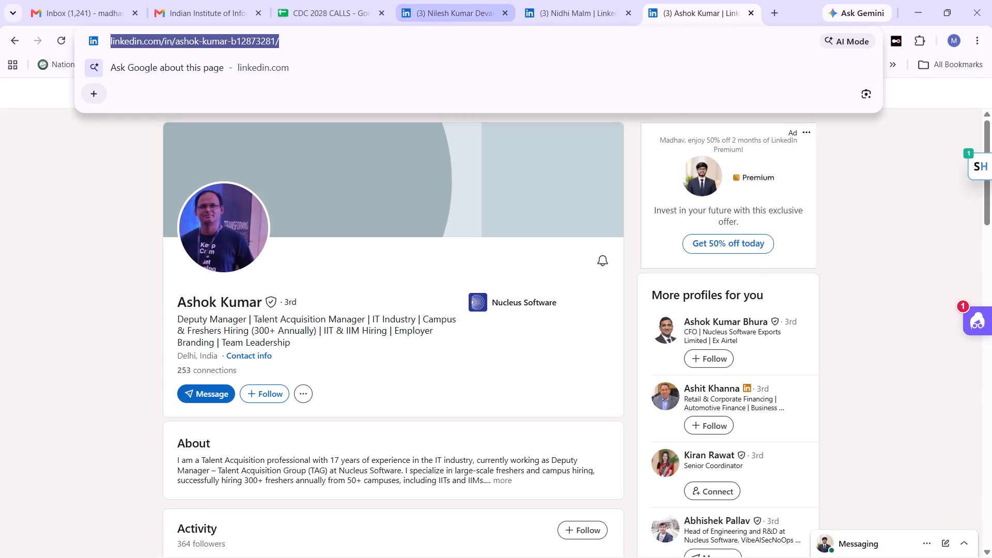
pyautogui.click(334, 9)
pyautogui.scroll(-2, 592, 410)
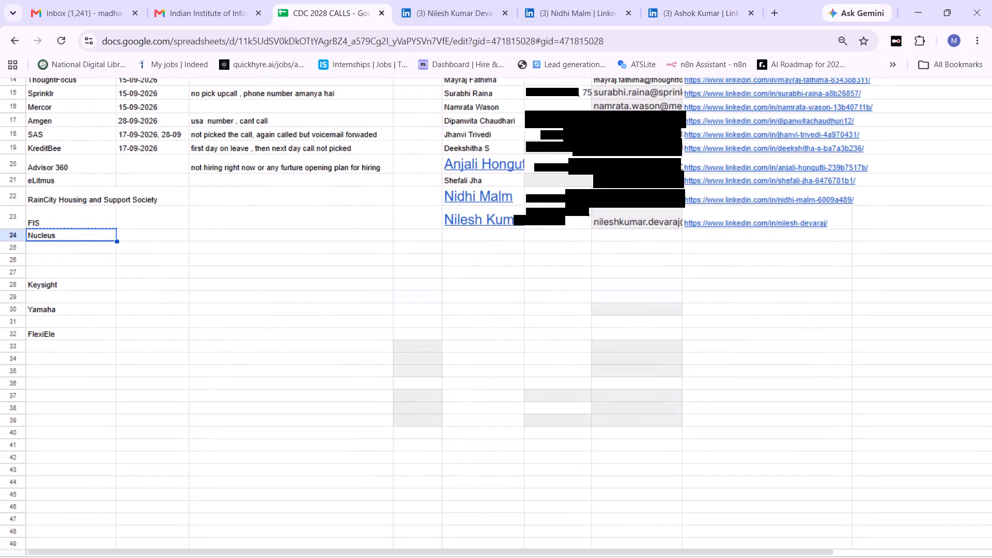
pyautogui.click(710, 242)
pyautogui.hotkey('ctrl', 'v')
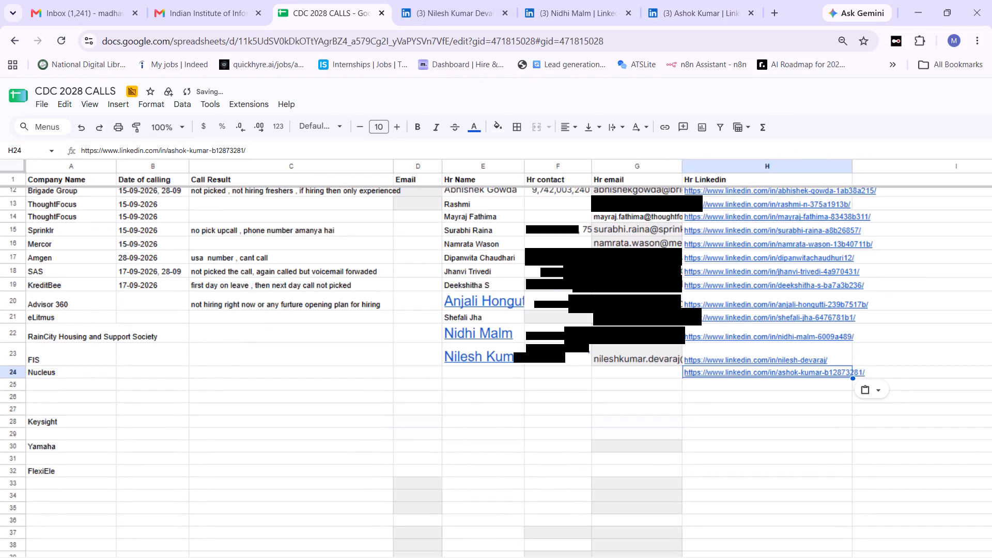
# Enter the Nucleus recruiter's name in Hr Name cell E24.
pyautogui.click(474, 375)
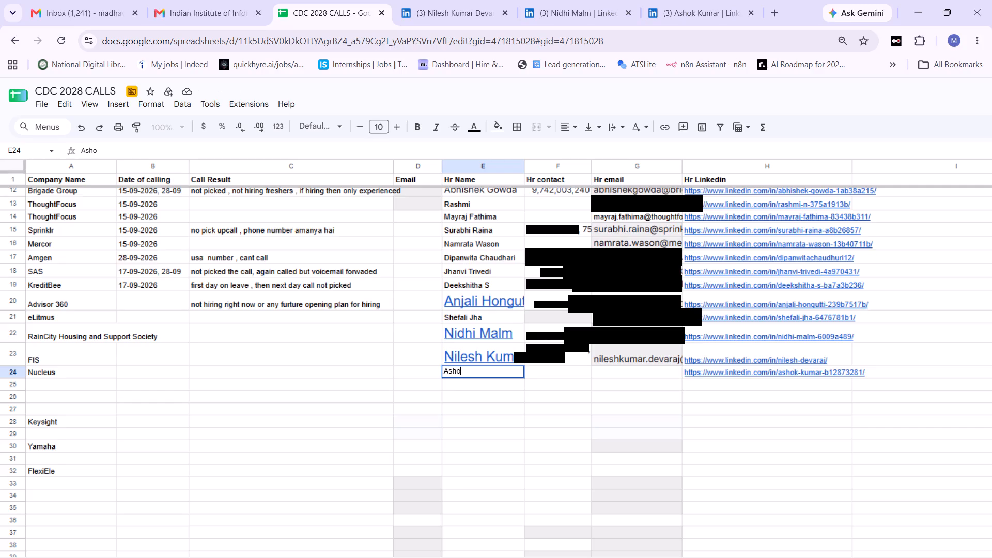
pyautogui.press('BackSpace')
# Open Lusha's contact details on the Nucleus recruiter's LinkedIn profile and copy the first phone number into Hr contact cell F24.
pyautogui.click(546, 374)
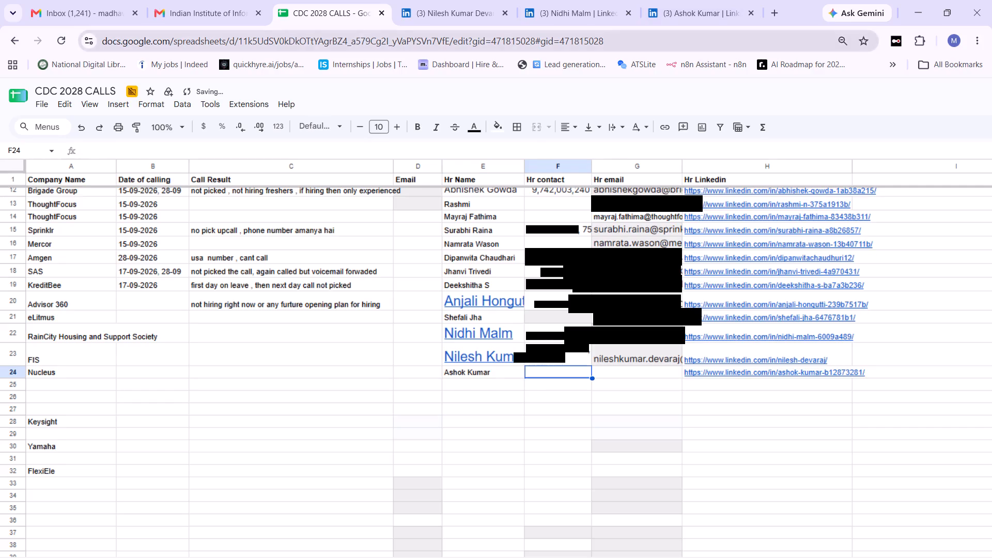
pyautogui.click(696, 16)
pyautogui.click(978, 313)
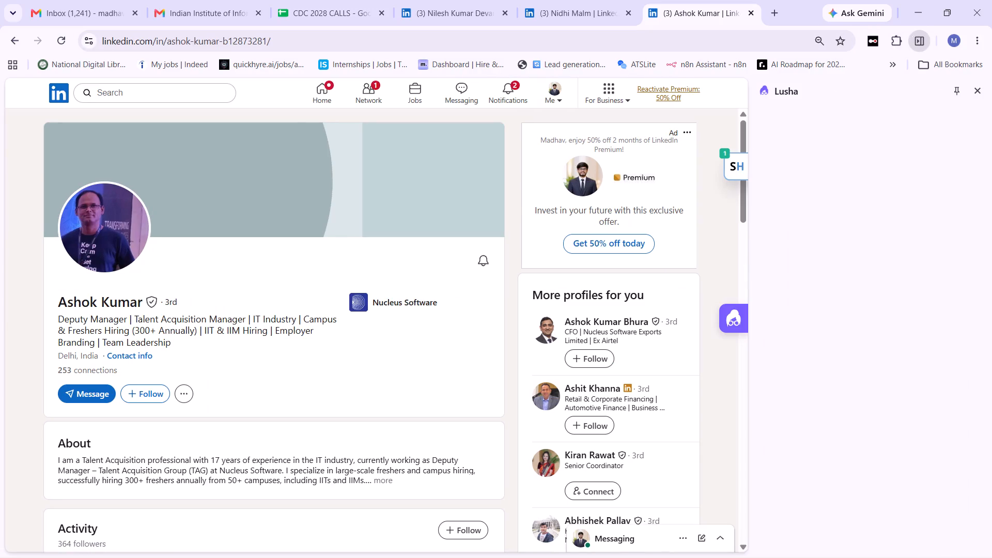
pyautogui.click(855, 185)
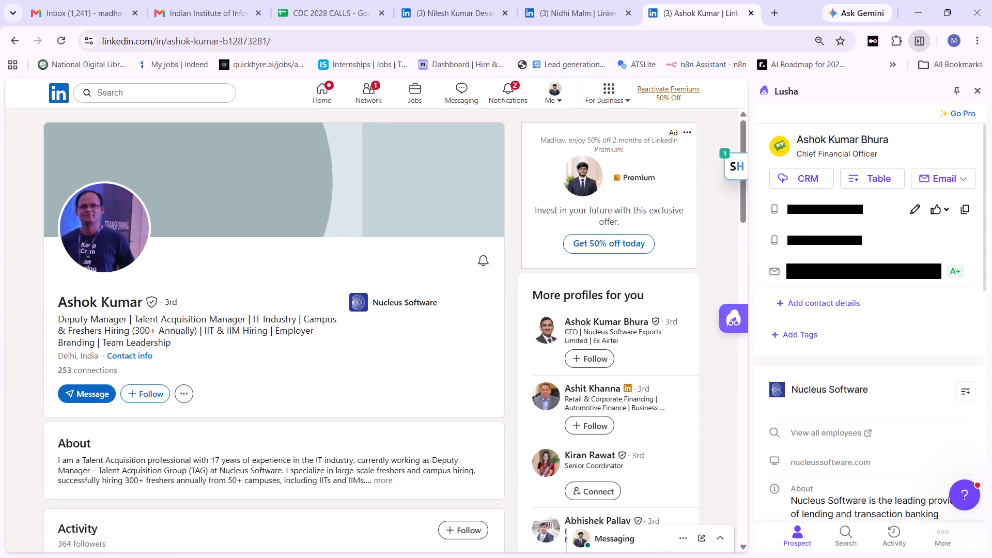
pyautogui.moveTo(862, 208); pyautogui.dragTo(800, 209)
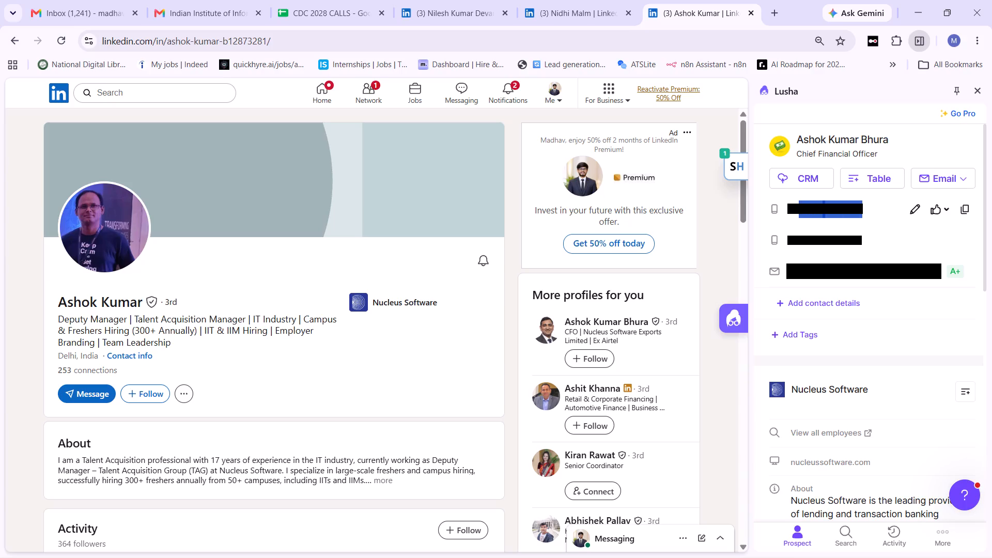
pyautogui.moveTo(800, 209); pyautogui.dragTo(796, 209)
pyautogui.hotkey('ctrl', 'c')
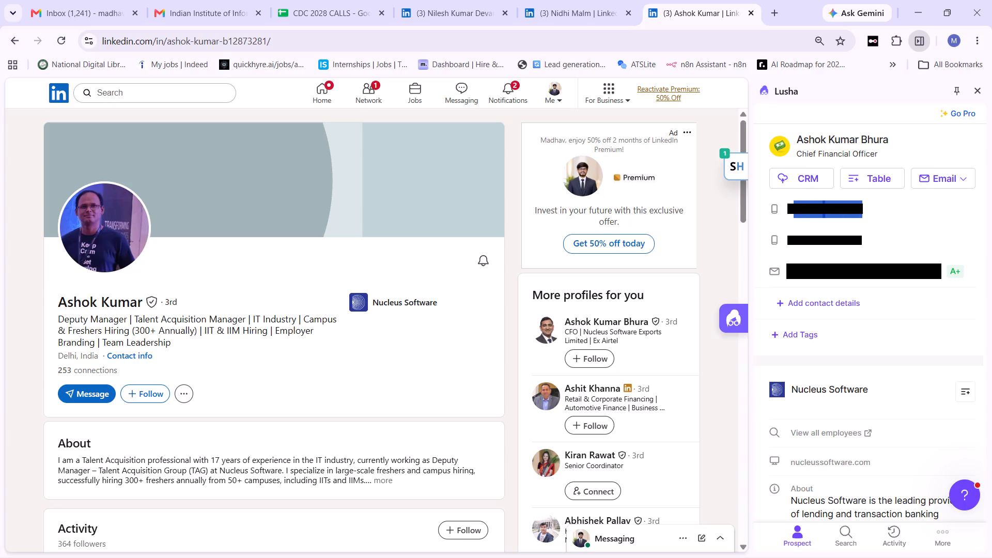
pyautogui.click(327, 17)
pyautogui.hotkey('ctrl', 'v')
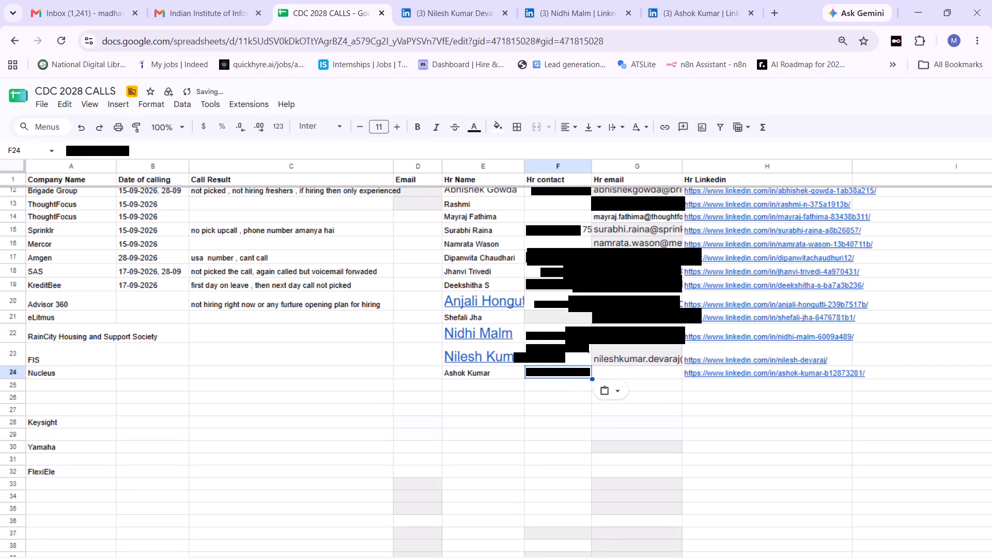
# Append the second phone number shown in Lusha to Hr contact cell F24, separated from the first by a comma.
pyautogui.click(684, 1)
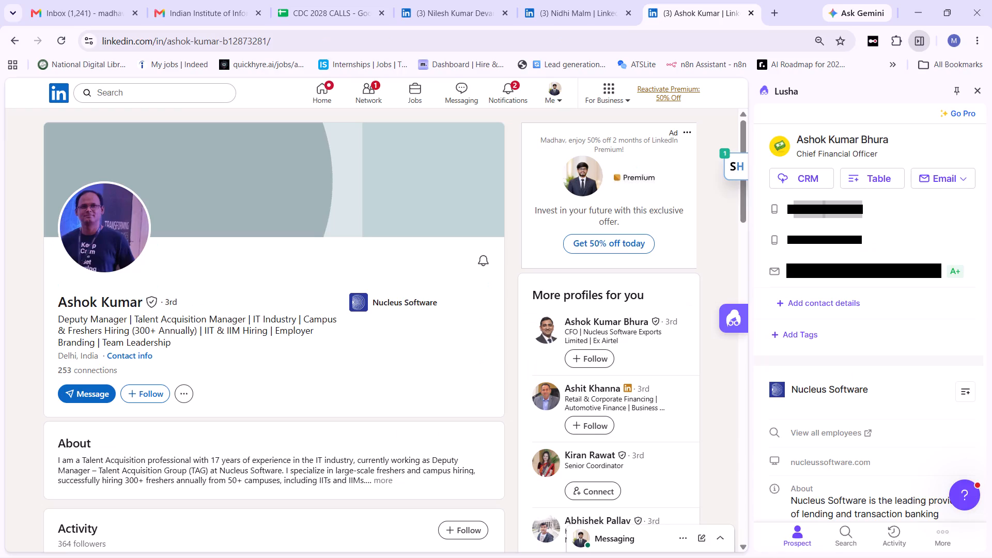
pyautogui.moveTo(795, 239); pyautogui.dragTo(828, 239)
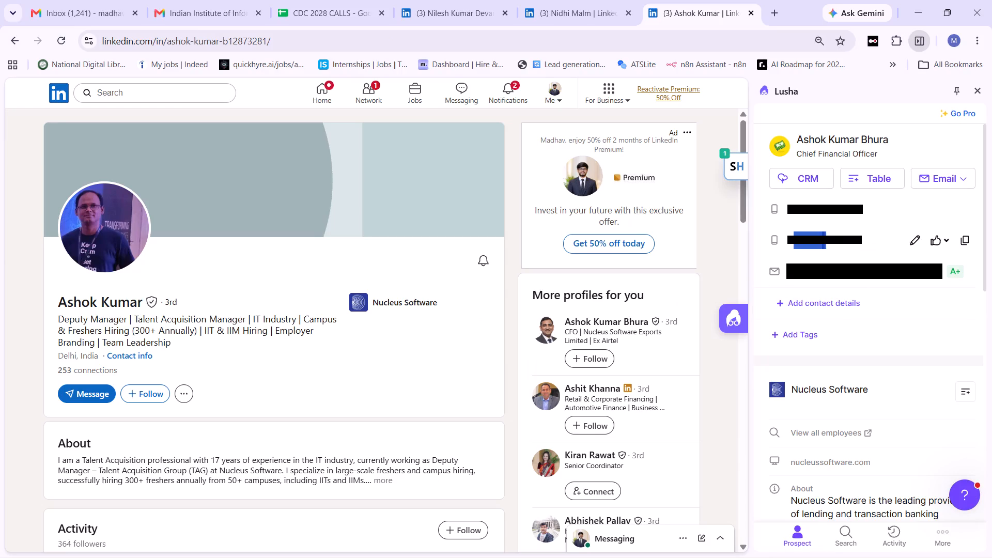
pyautogui.moveTo(828, 239); pyautogui.dragTo(864, 241)
pyautogui.hotkey('ctrl', 'c')
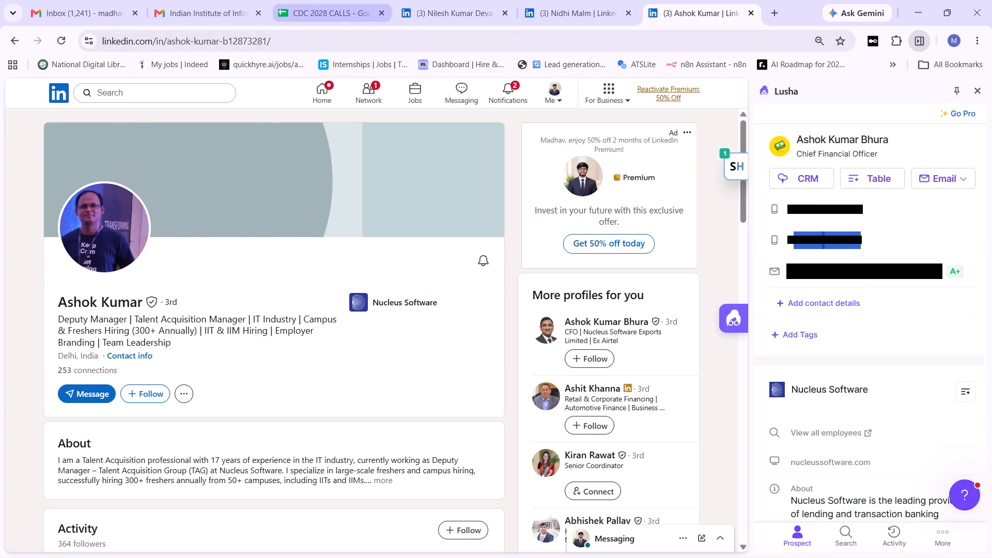
pyautogui.click(328, 14)
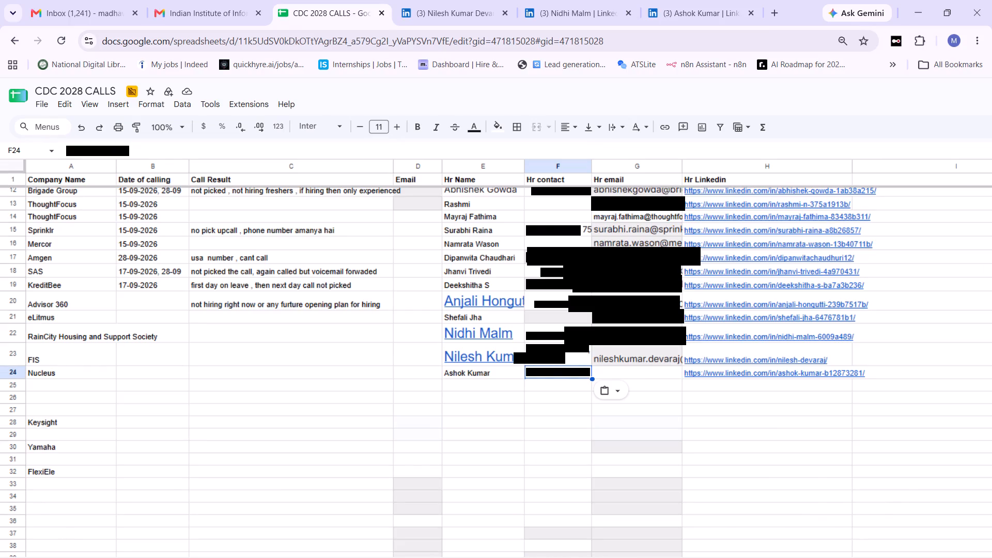
pyautogui.doubleClick(557, 369)
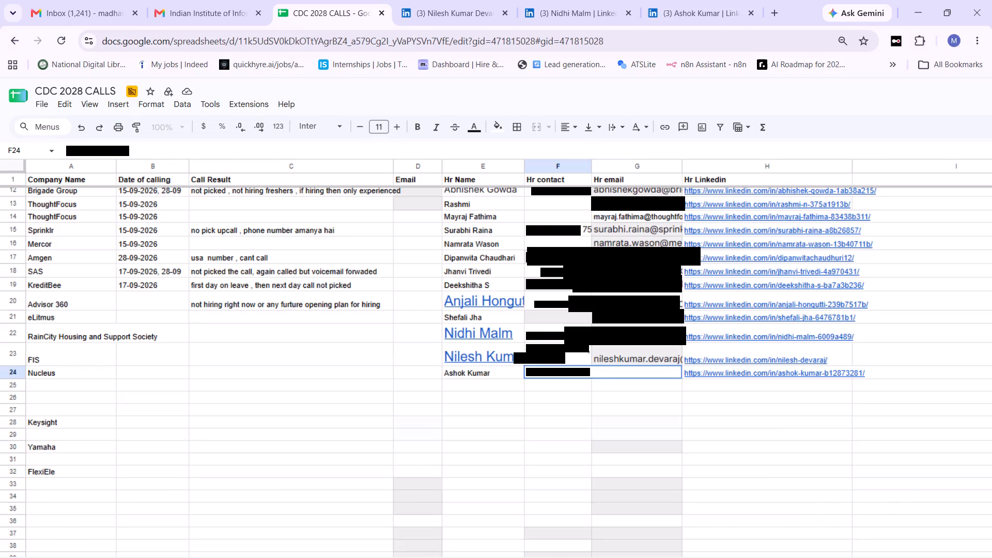
pyautogui.press('space')
pyautogui.write(',')
pyautogui.hotkey('ctrl', 'v')
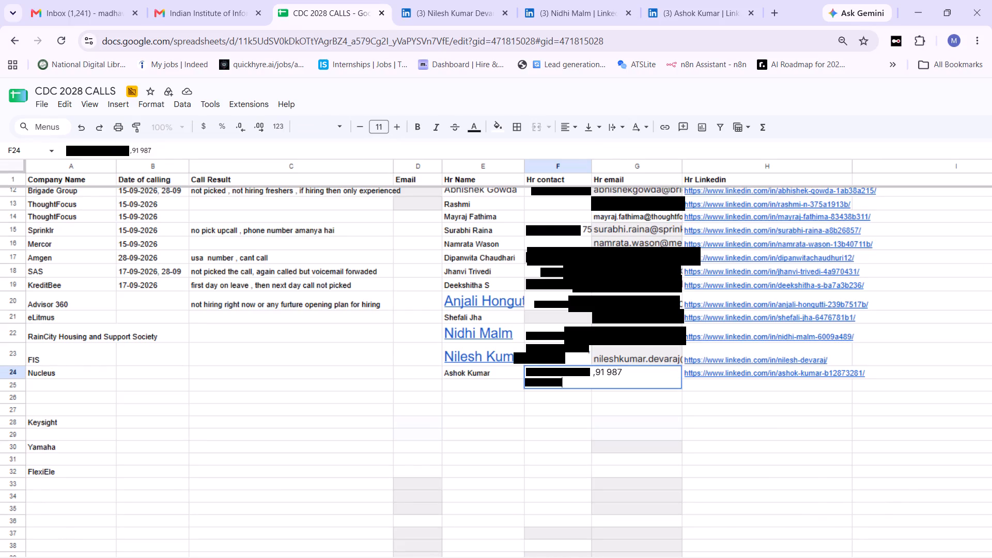
pyautogui.click(670, 404)
# Copy the email address shown in Lusha into Hr email cell G24 for Nucleus.
pyautogui.doubleClick(652, 382)
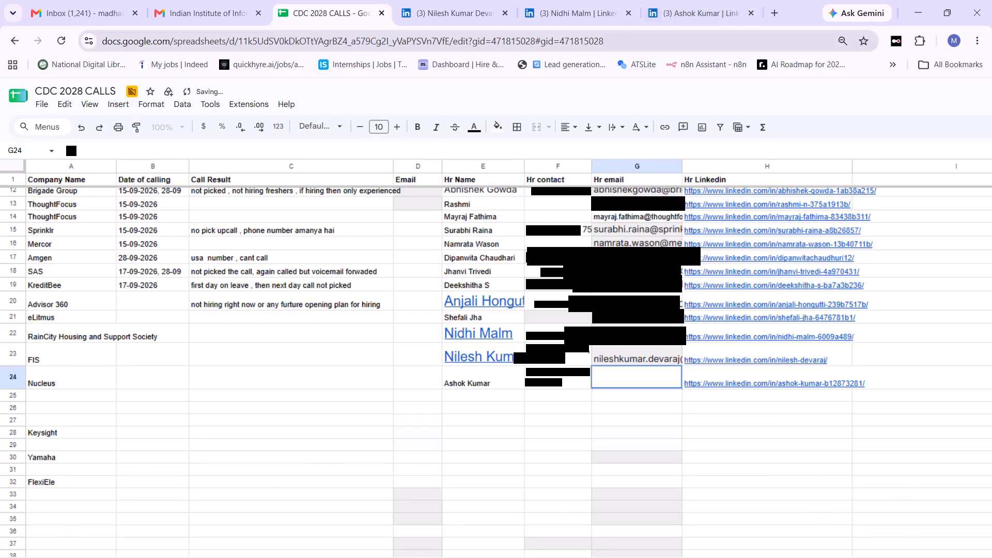
pyautogui.click(685, 21)
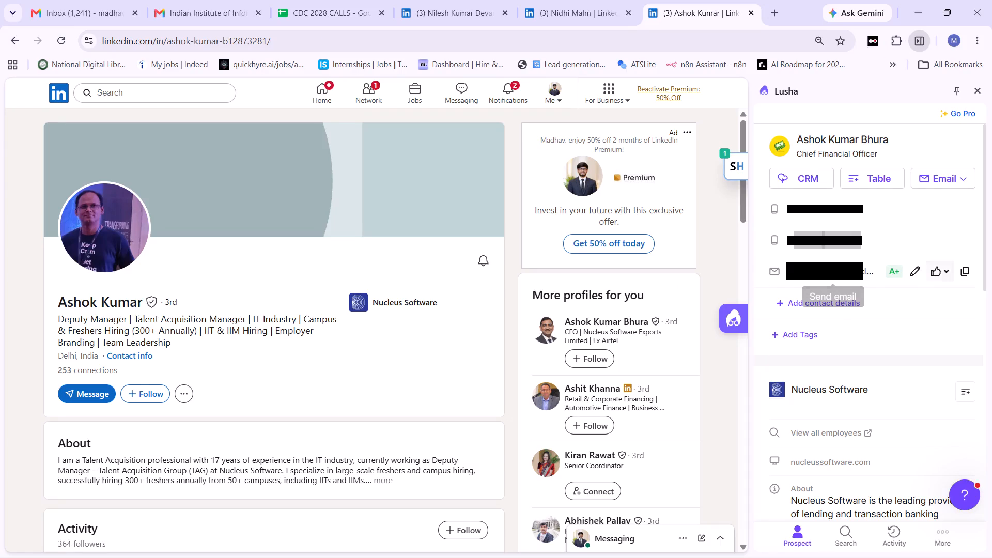
pyautogui.click(960, 273)
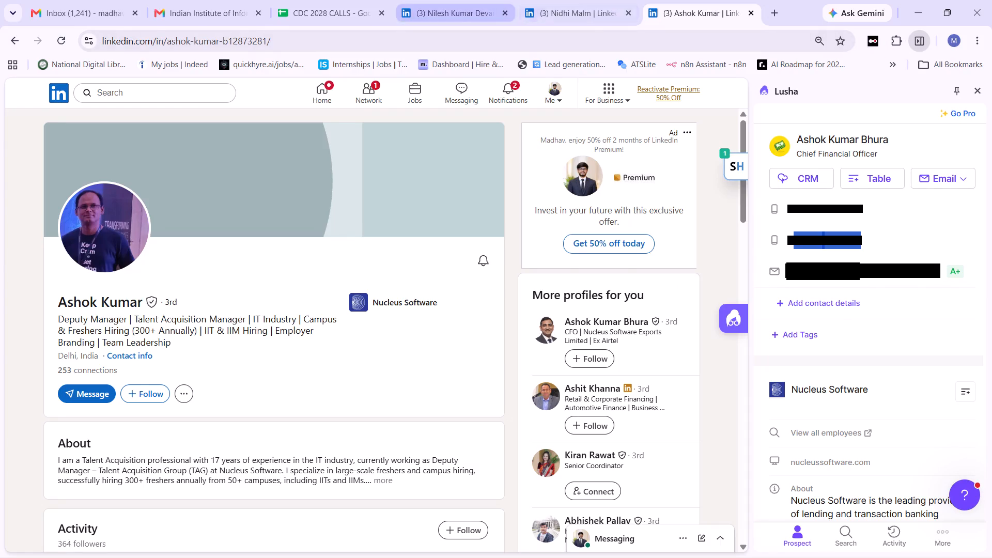
pyautogui.click(363, 7)
pyautogui.hotkey('ctrl', 'v')
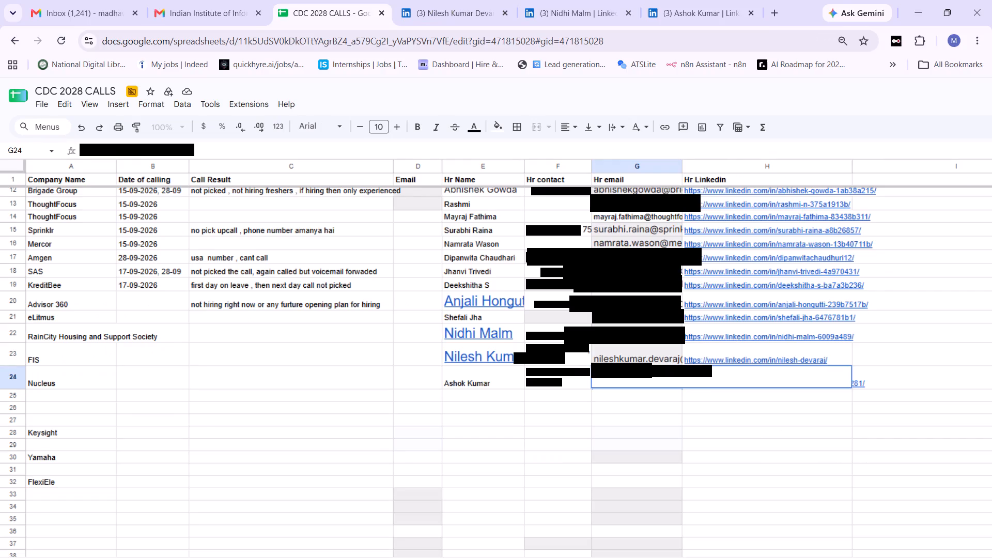
pyautogui.click(538, 400)
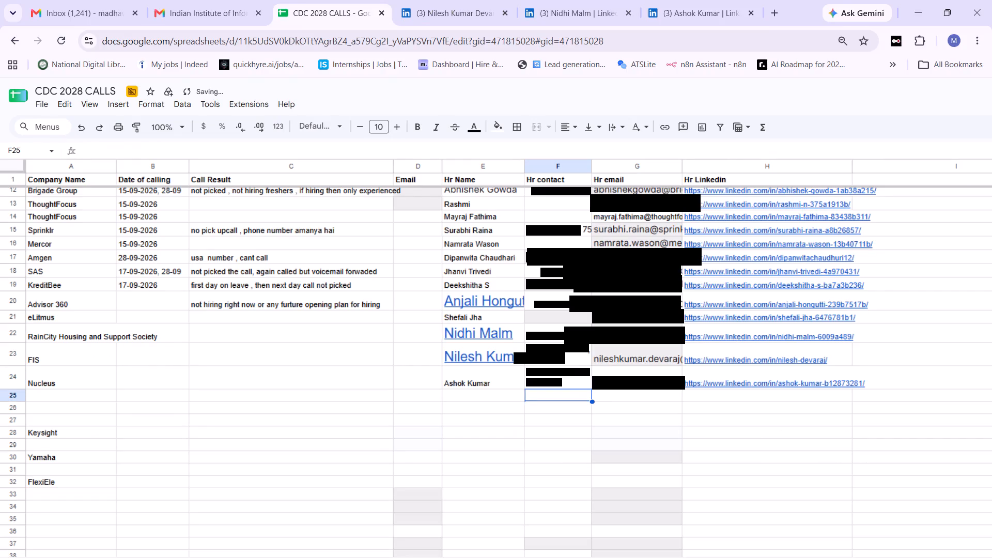
# Copy the company name Keysight from cell A28 to A25, directly below Nucleus.
pyautogui.click(55, 434)
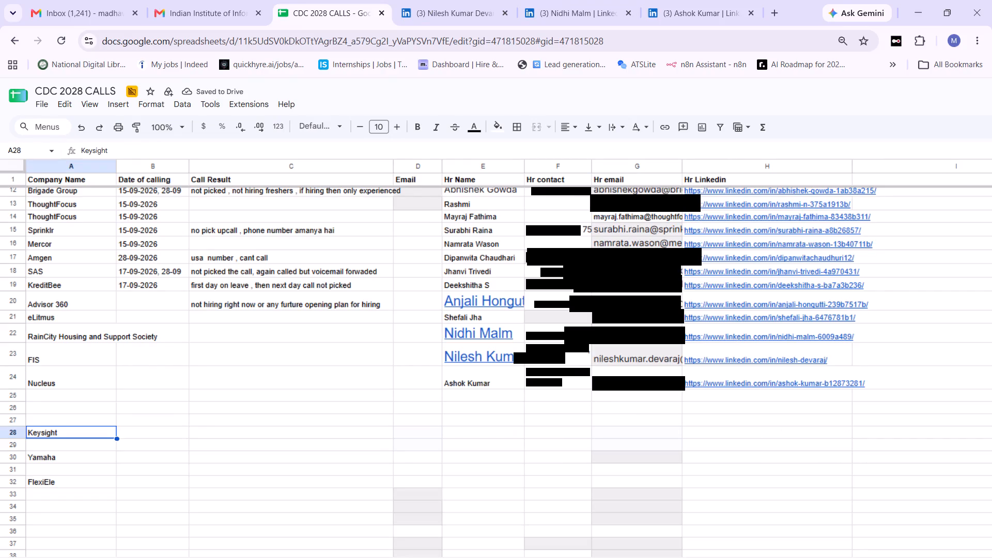
pyautogui.hotkey('ctrl', 'c')
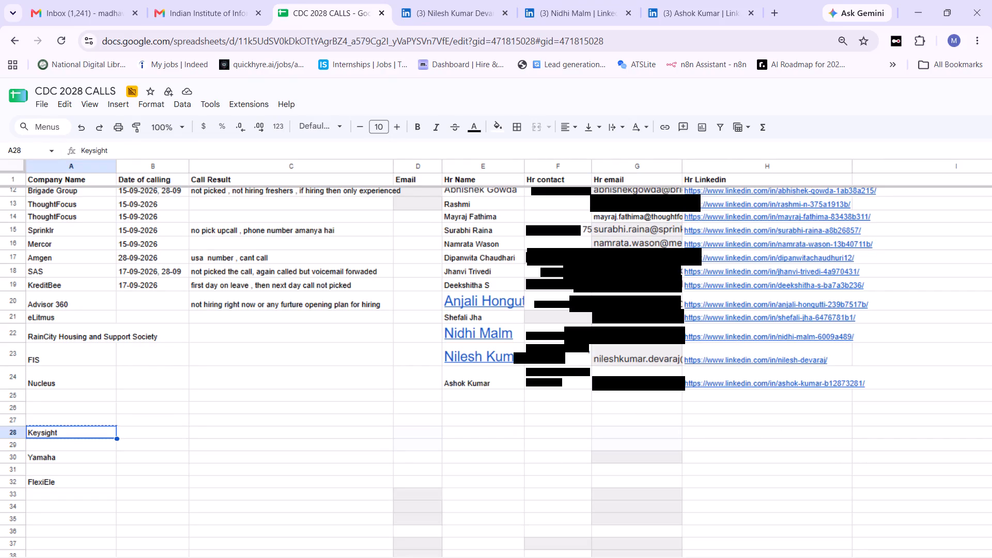
pyautogui.click(37, 396)
pyautogui.hotkey('ctrl', 'v')
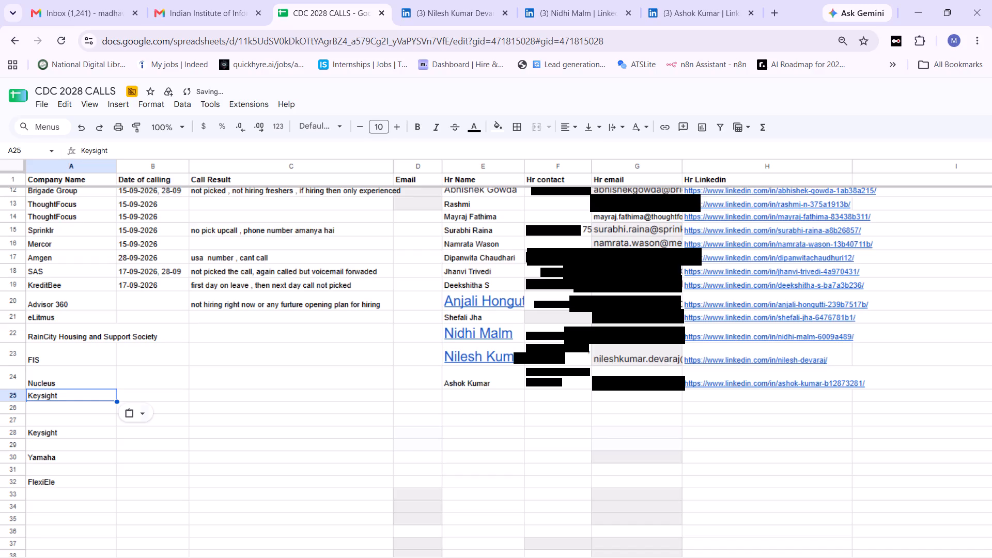
# Search Google in a new browser tab for "Keysight campus recruiter".
pyautogui.click(477, 392)
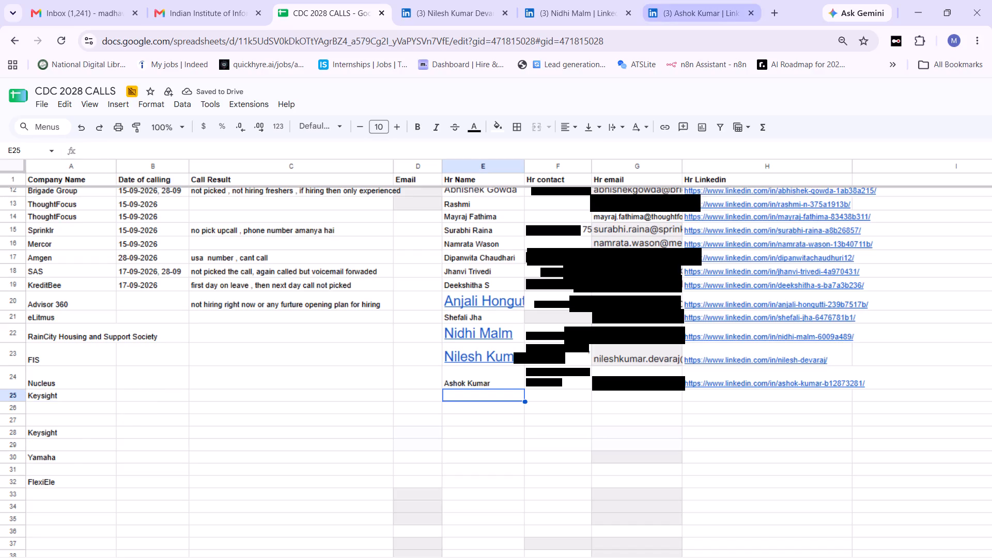
pyautogui.click(773, 7)
pyautogui.hotkey('ctrl', 'v')
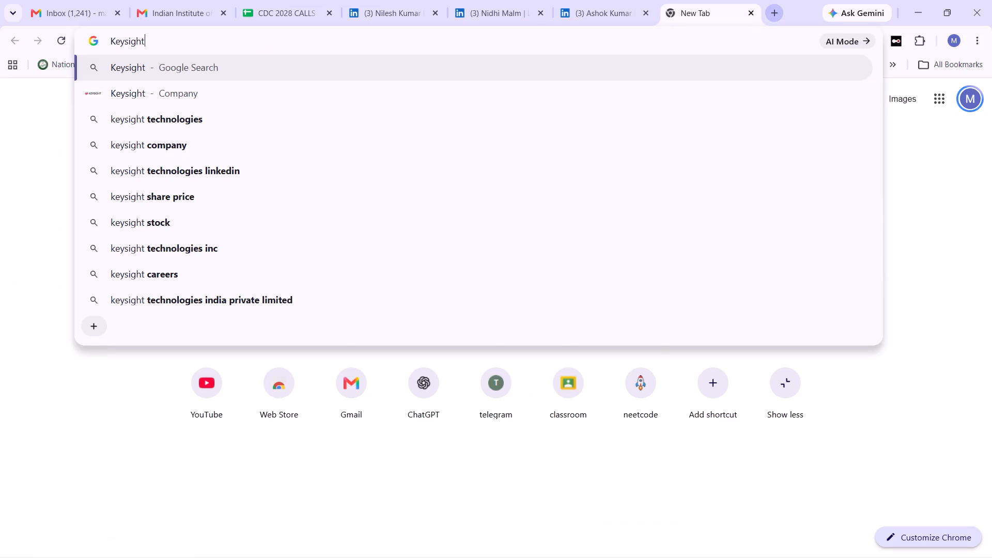
pyautogui.press('space')
pyautogui.write('campus recruiter')
pyautogui.press('space')
pyautogui.press('Return')
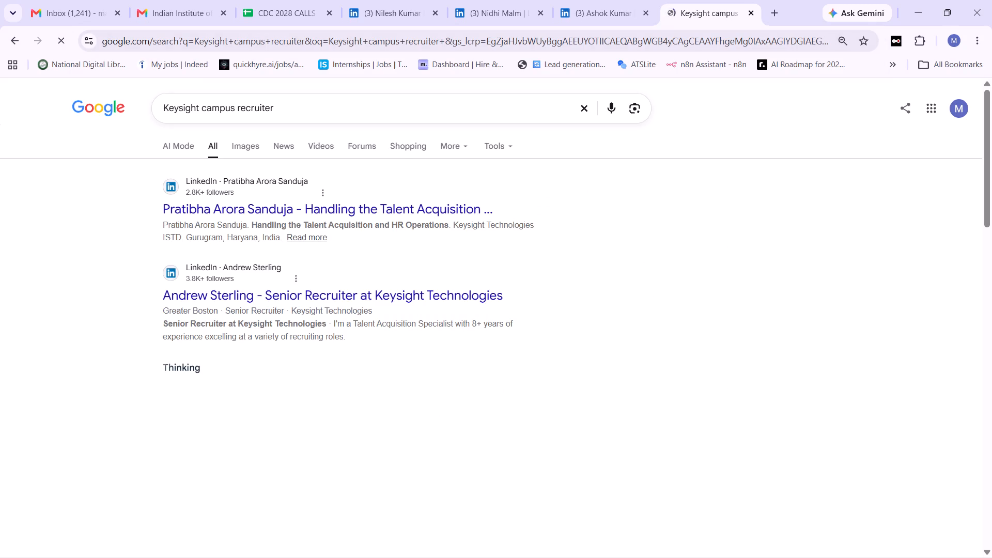
# Open the LinkedIn profile of Keysight Technologies' talent acquisition and HR operations contact in Gurugram from the search results.
pyautogui.click(278, 223)
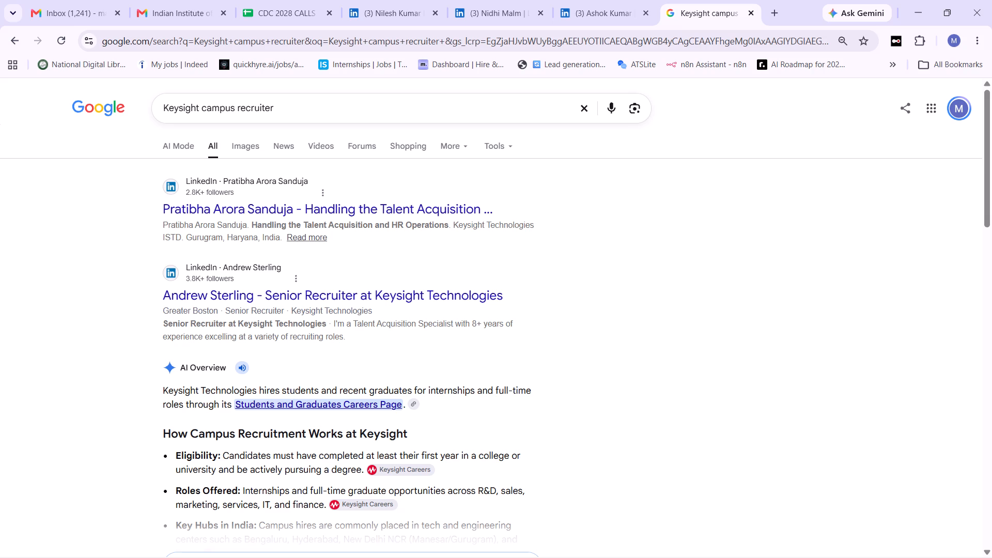
pyautogui.click(269, 214)
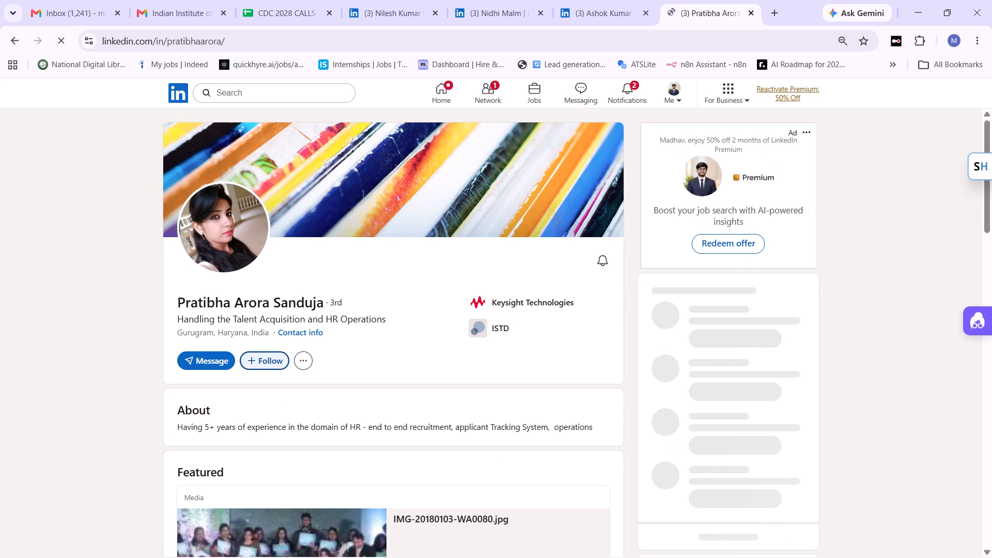
# Follow the Keysight Technologies talent acquisition and HR operations contact on LinkedIn.
pyautogui.click(262, 358)
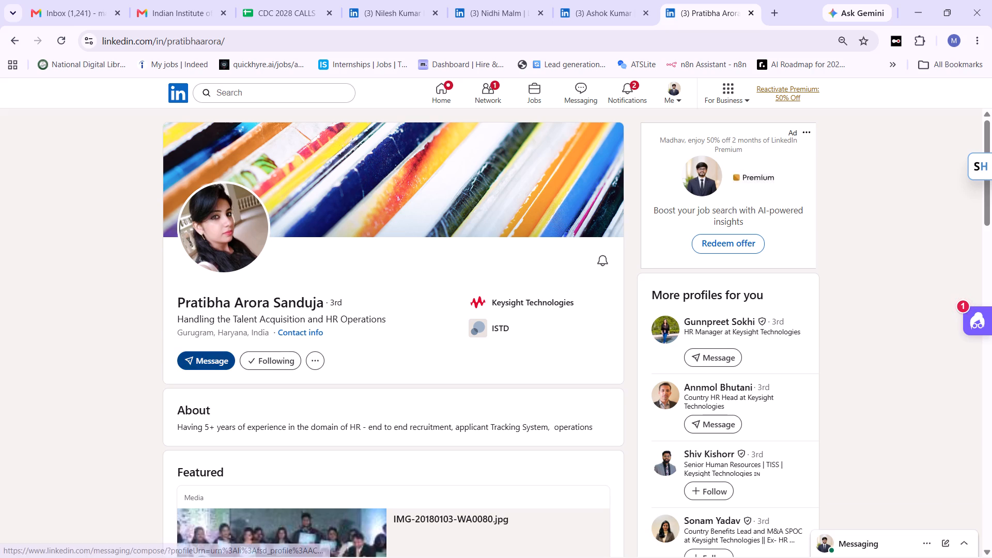
# Copy the Keysight contact's LinkedIn profile URL into Hr Linkedin cell H25 of the CDC 2028 CALLS sheet.
pyautogui.scroll(-1, 233, 355)
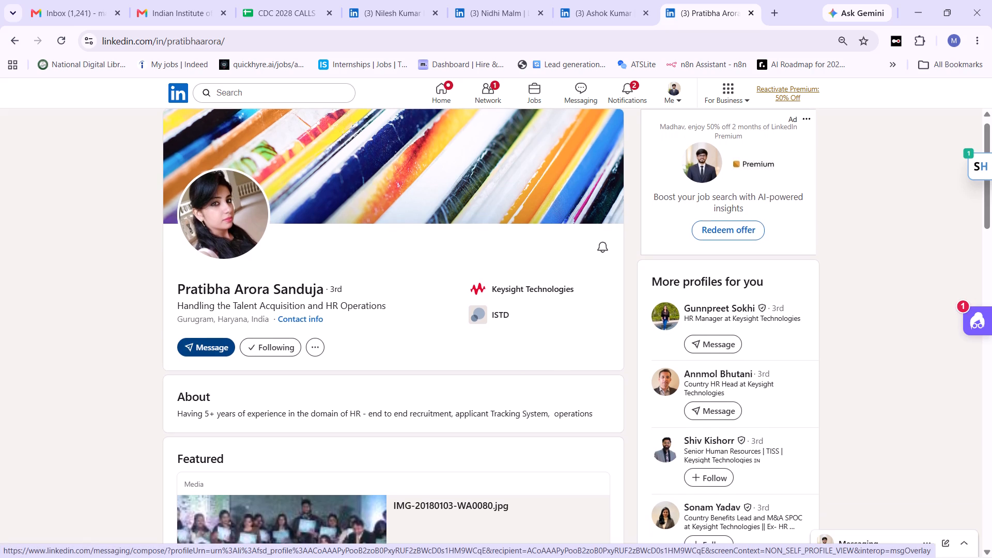
pyautogui.scroll(-1, 233, 355)
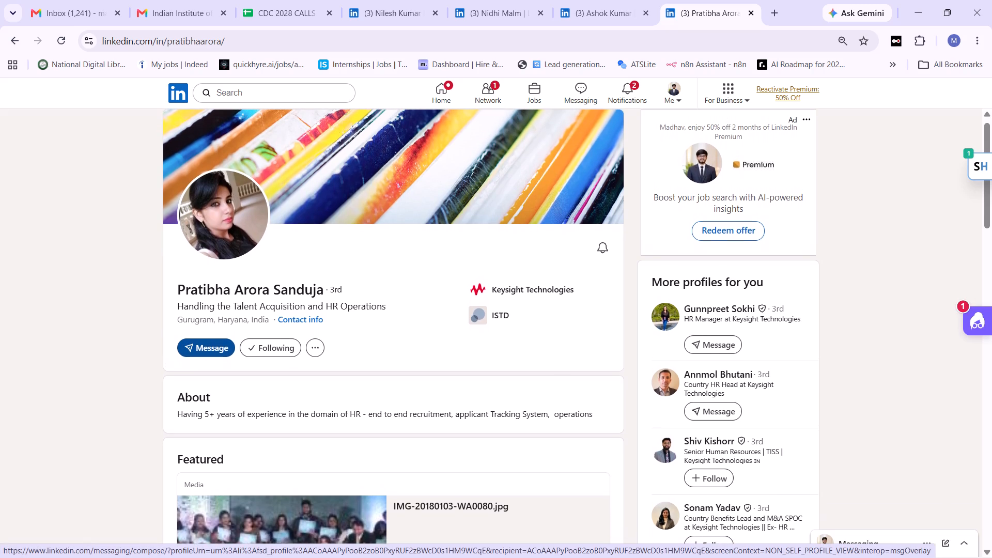
pyautogui.click(237, 47)
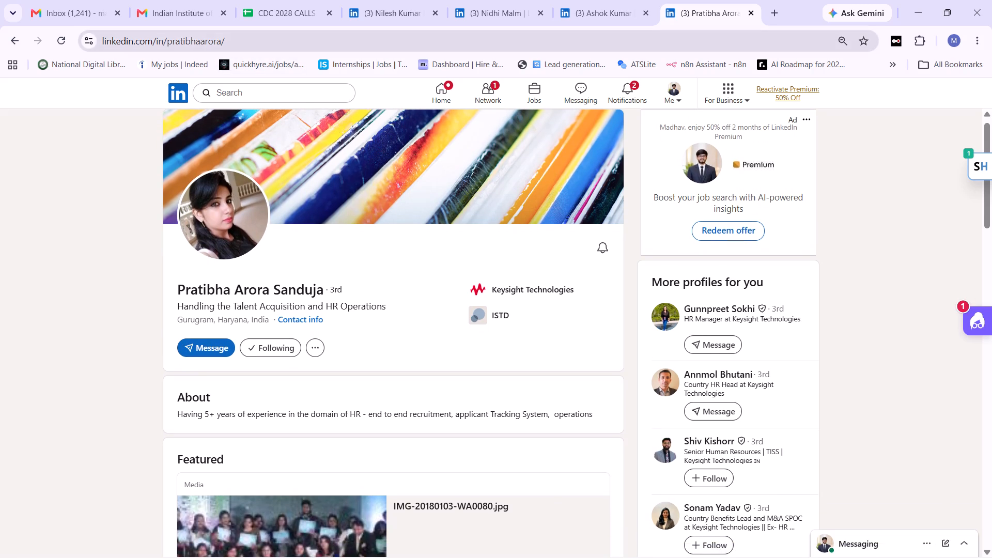
pyautogui.hotkey('ctrl', 'c')
pyautogui.click(305, 5)
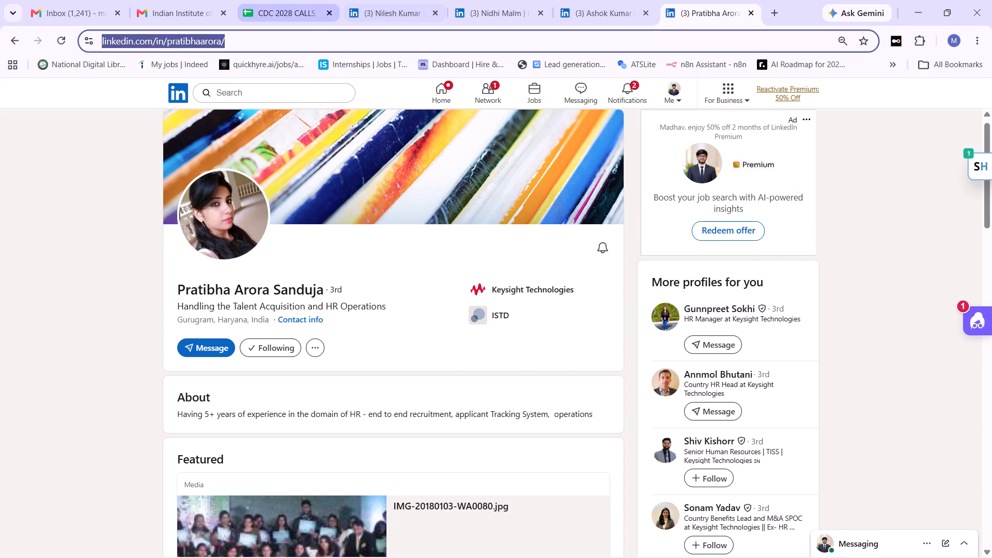
pyautogui.click(723, 396)
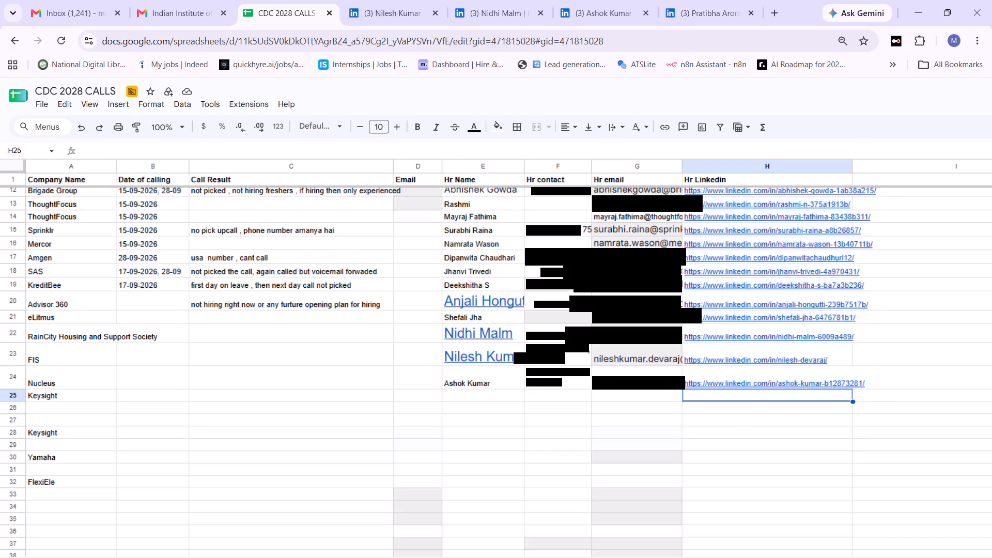
pyautogui.hotkey('ctrl', 'v')
# Enter the Keysight contact's first name and first surname in Hr Name cell E25.
pyautogui.click(466, 399)
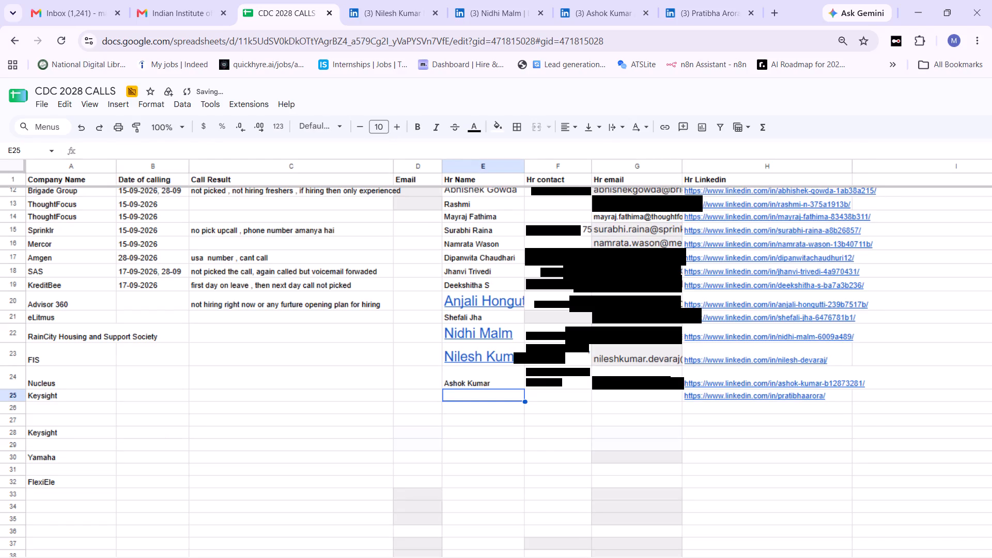
pyautogui.press('BackSpace')
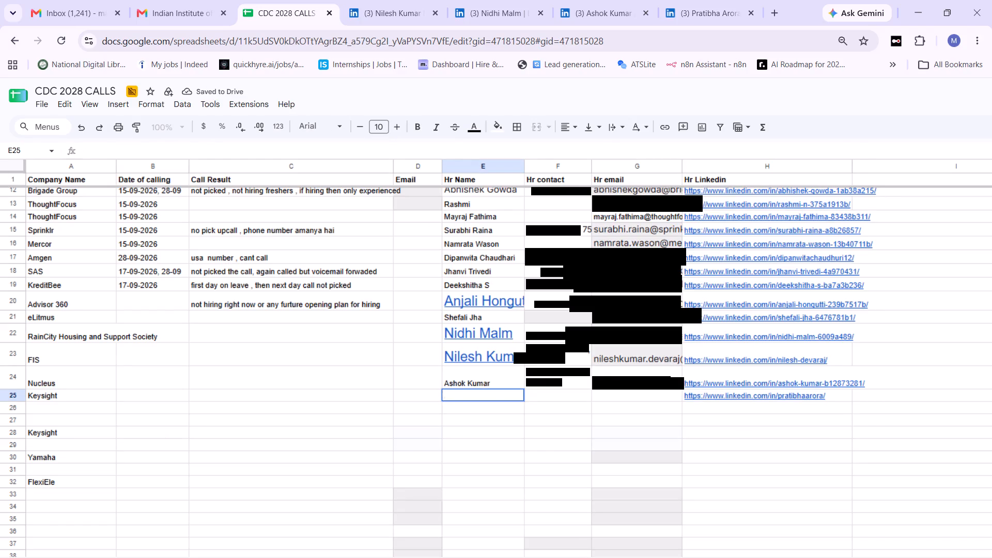
pyautogui.write('RA')
pyautogui.press('BackSpace')
pyautogui.press('BackSpace')
pyautogui.press('BackSpace')
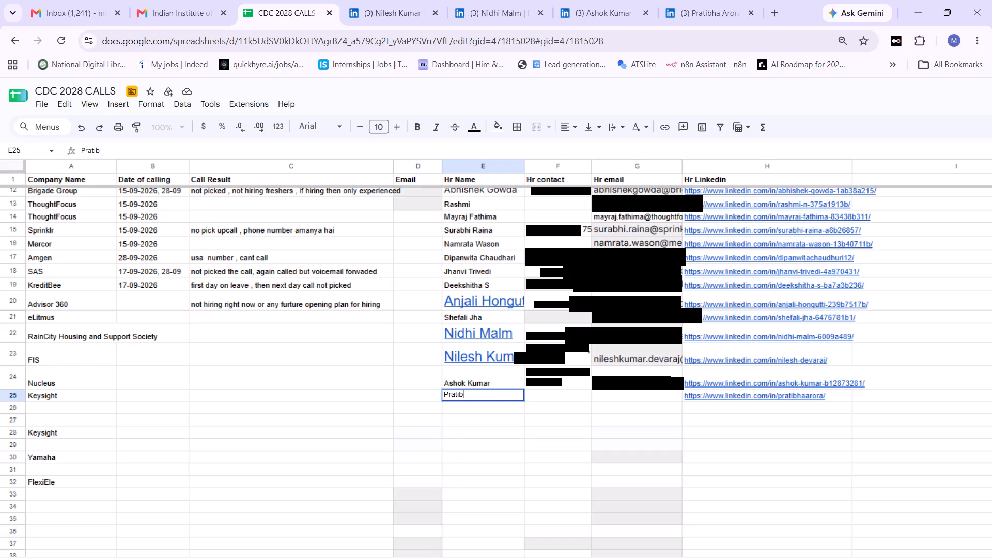
pyautogui.press('r')
pyautogui.write('ora')
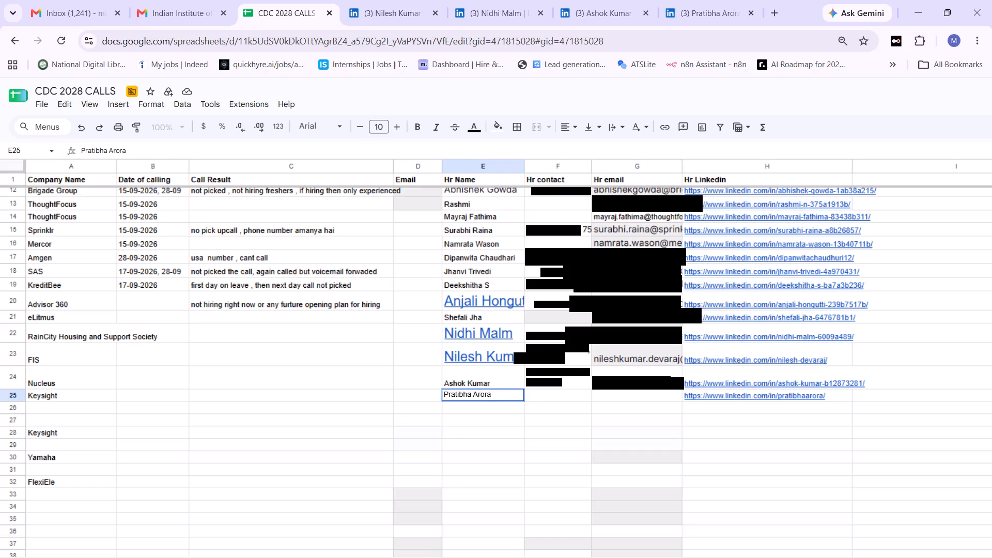
# Look up the Keysight contact in Lusha and copy the phone number shown into Hr contact cell F25.
pyautogui.click(556, 396)
pyautogui.click(702, 0)
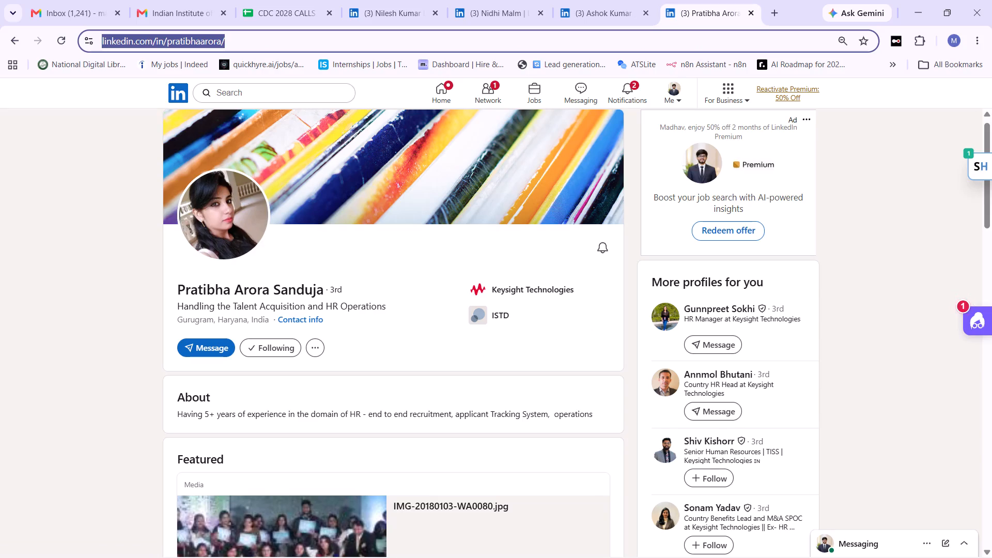
pyautogui.click(971, 312)
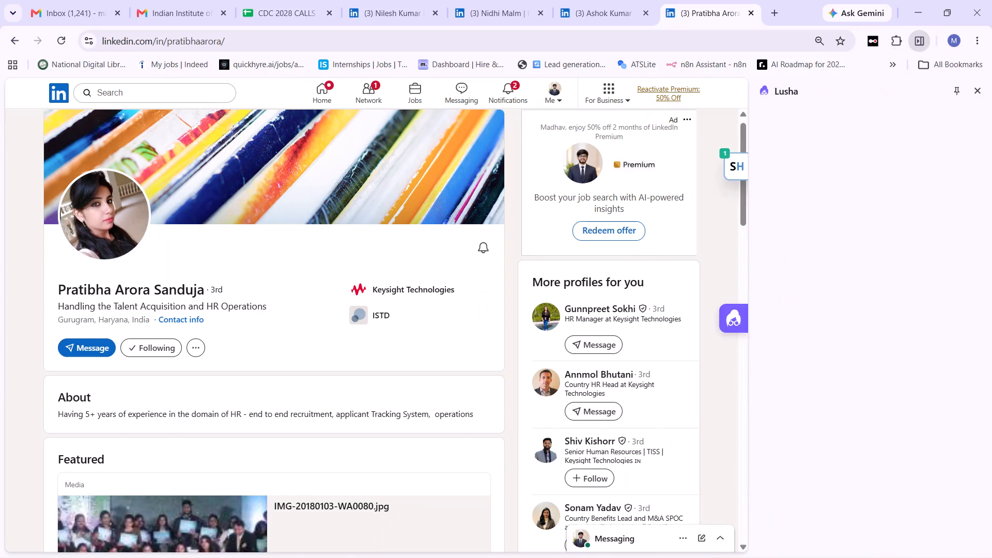
pyautogui.click(840, 184)
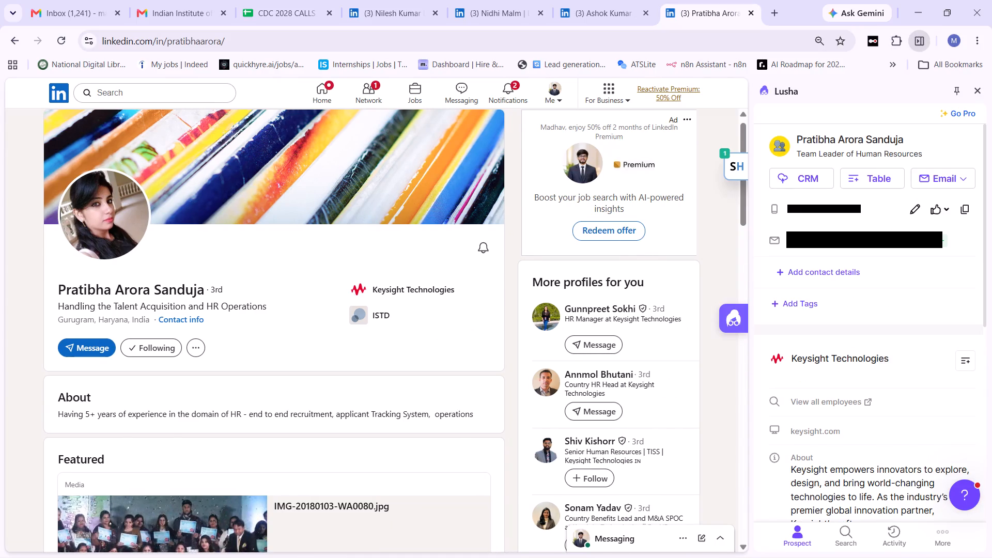
pyautogui.click(797, 209)
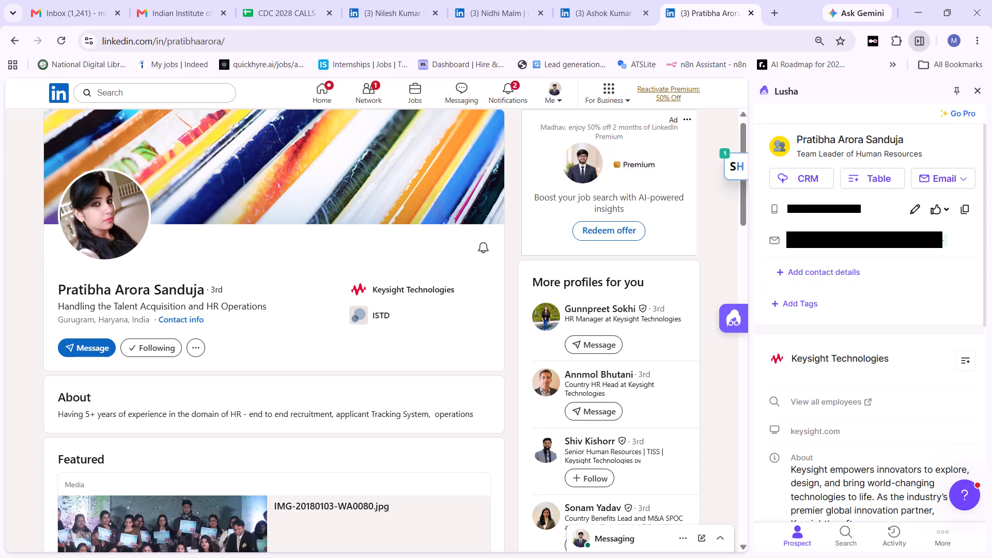
pyautogui.moveTo(795, 208); pyautogui.dragTo(878, 213)
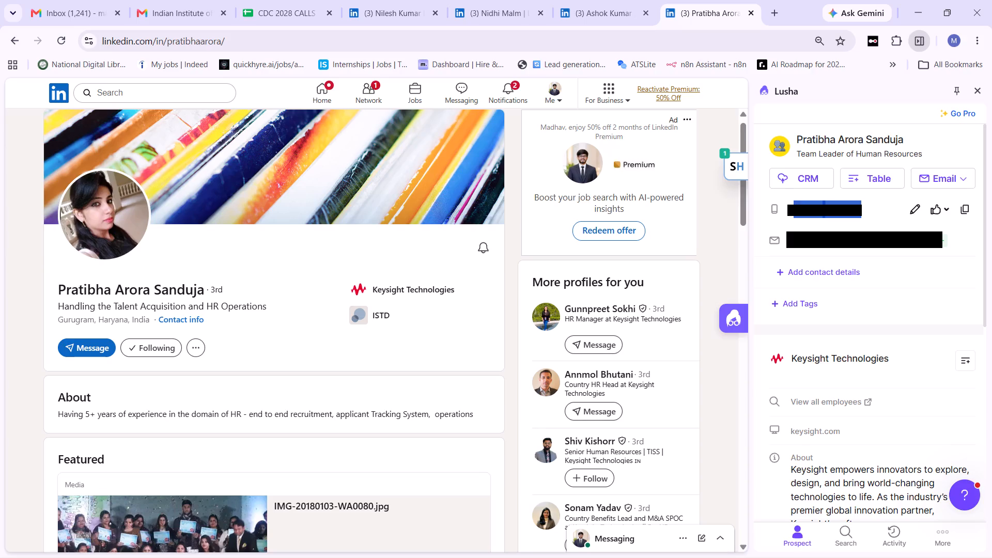
pyautogui.hotkey('ctrl', 'c')
pyautogui.click(245, 0)
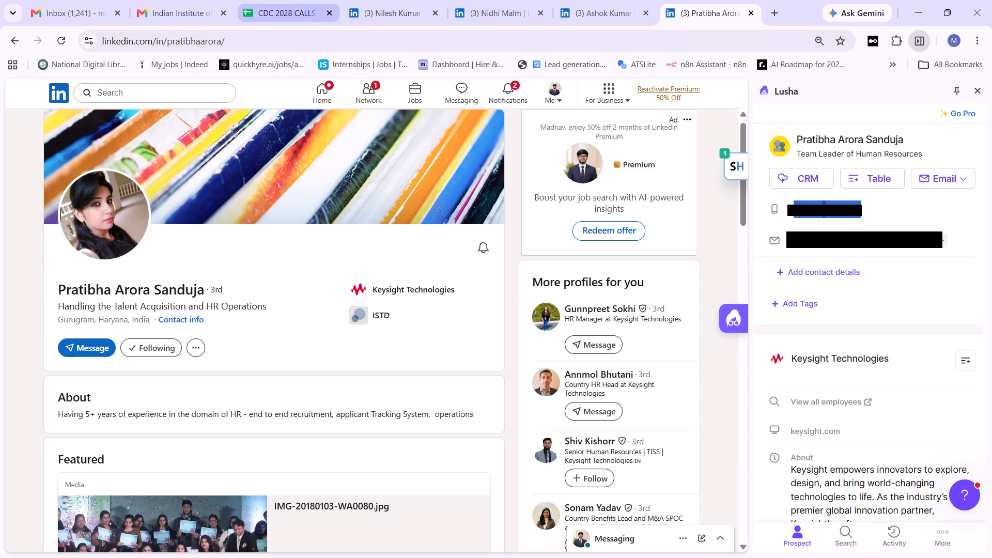
pyautogui.hotkey('ctrl', 'v')
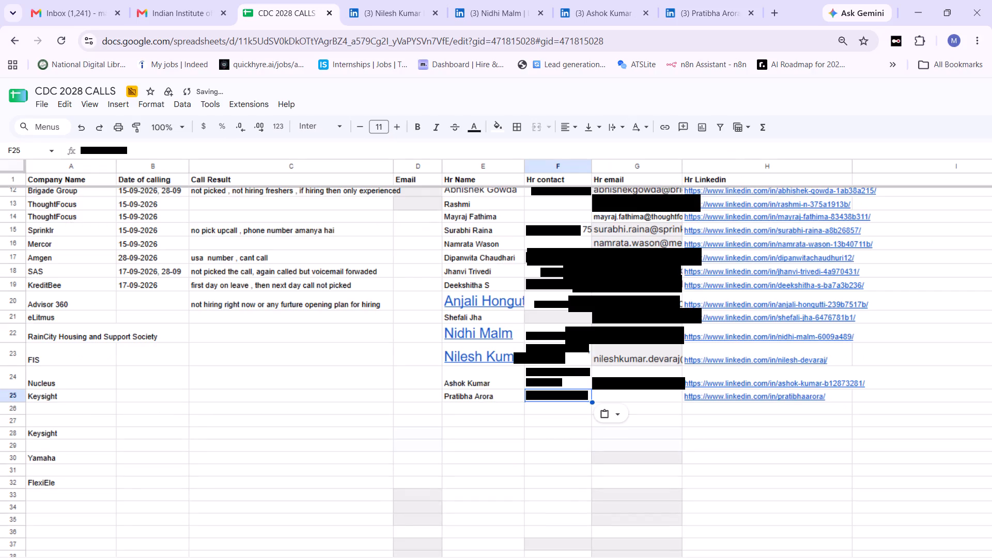
# Copy the Keysight contact's email address from Lusha into Hr email cell G25.
pyautogui.click(642, 399)
pyautogui.click(686, 0)
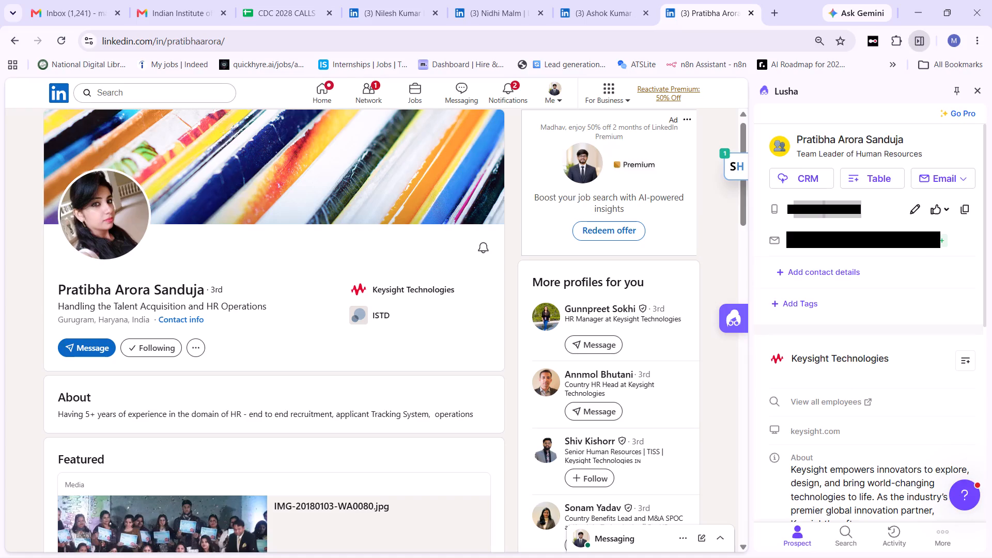
pyautogui.click(967, 244)
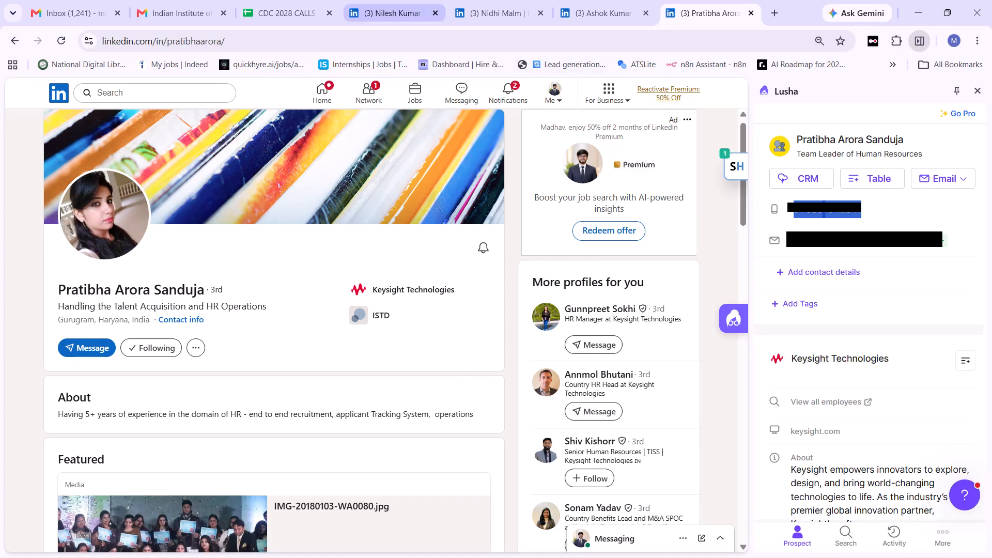
pyautogui.click(299, 12)
pyautogui.hotkey('ctrl', 'v')
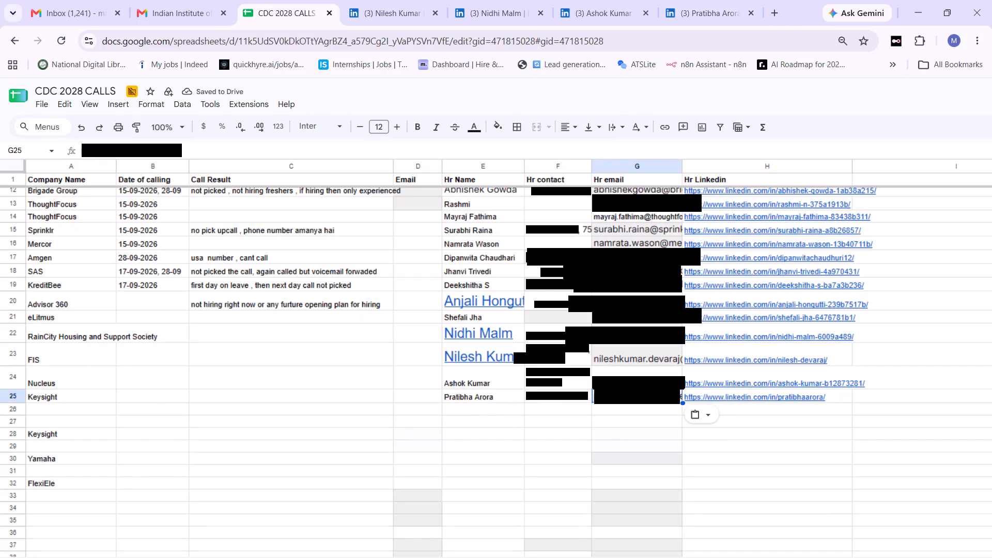
# Add the second surname shown on the LinkedIn profile to the Keysight contact's name in cell E25.
pyautogui.tripleClick(498, 398)
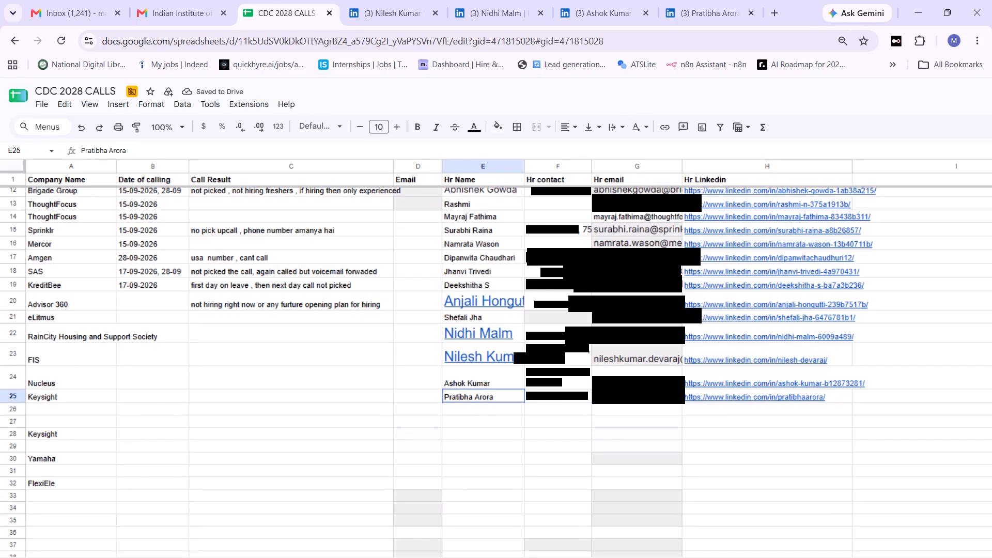
pyautogui.click(498, 398)
pyautogui.click(498, 398)
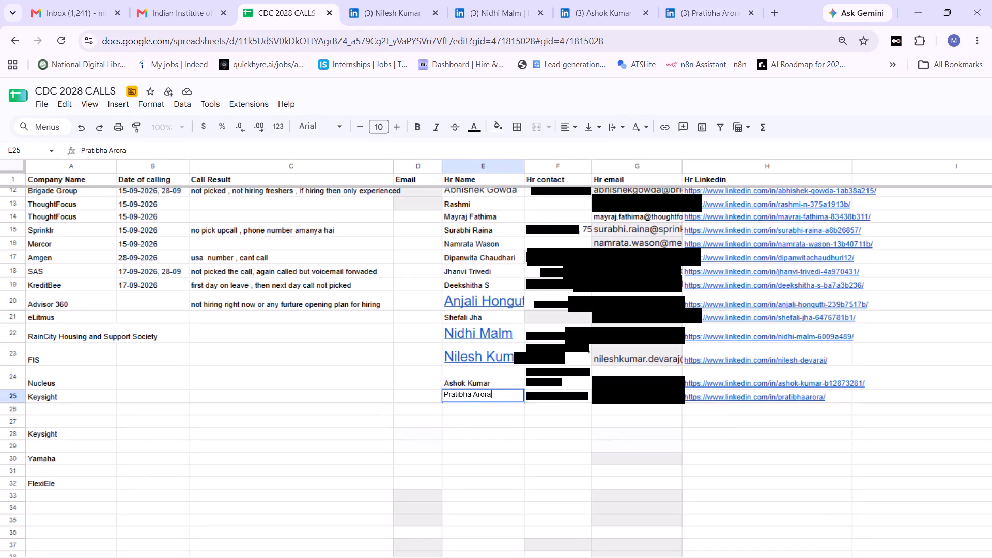
pyautogui.press('space')
pyautogui.write('n')
pyautogui.press('BackSpace')
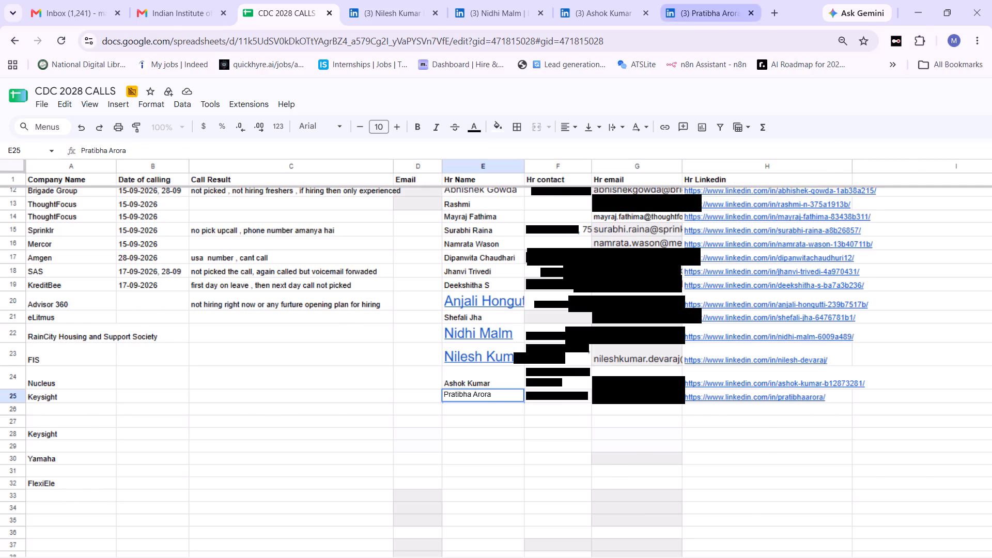
pyautogui.click(689, 5)
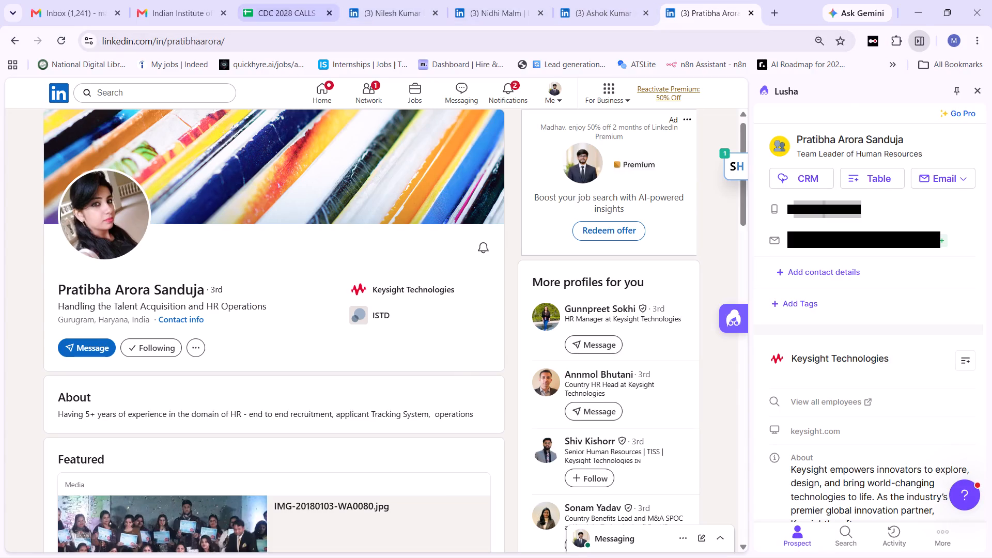
pyautogui.click(286, 24)
pyautogui.write('anduja')
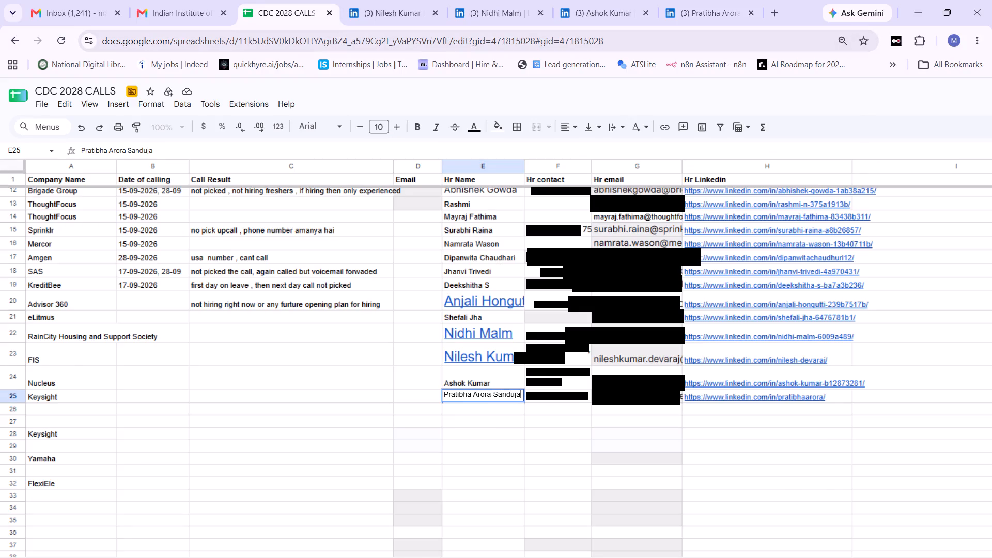
pyautogui.click(34, 407)
# Clear the duplicate Keysight entry from cell A28.
pyautogui.click(37, 433)
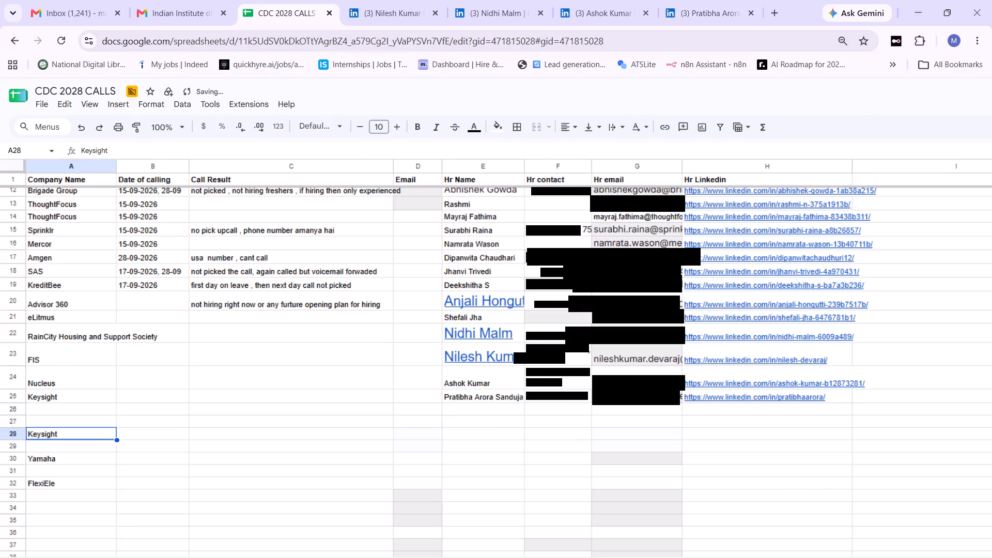
pyautogui.press('BackSpace')
# Move the company name Yamaha from cell A30 to A26, directly below Keysight.
pyautogui.click(42, 461)
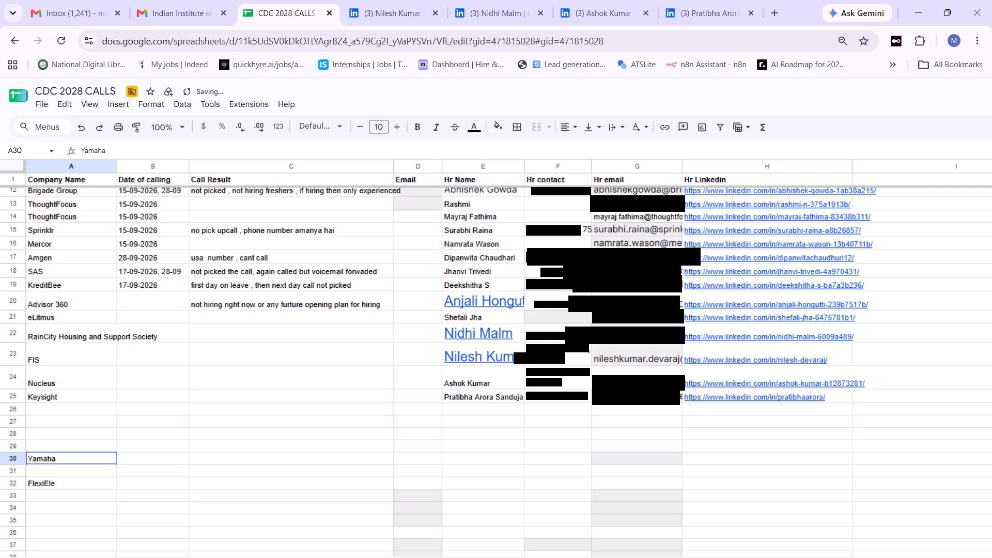
pyautogui.hotkey('ctrl', 'c')
pyautogui.click(42, 409)
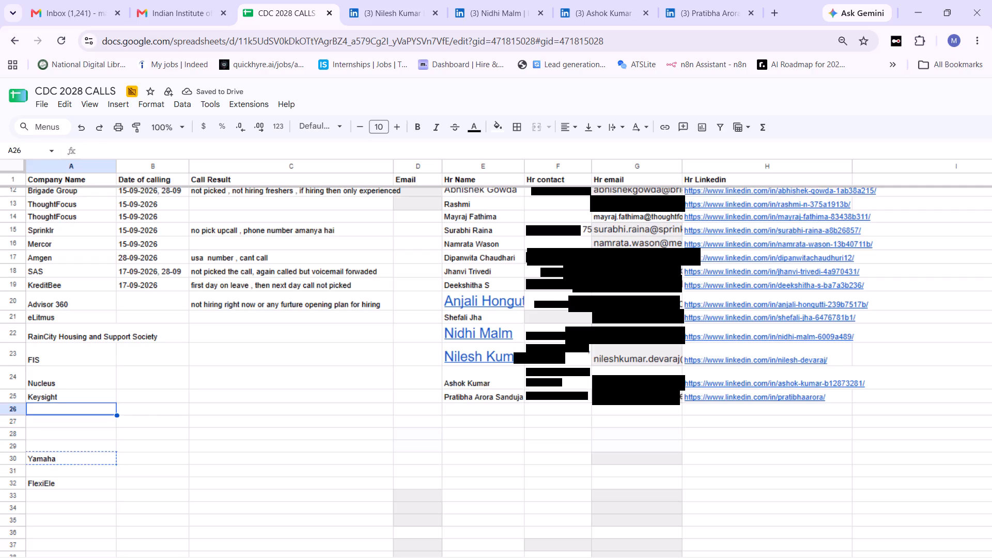
pyautogui.hotkey('ctrl', 'v')
pyautogui.click(35, 460)
pyautogui.press('BackSpace')
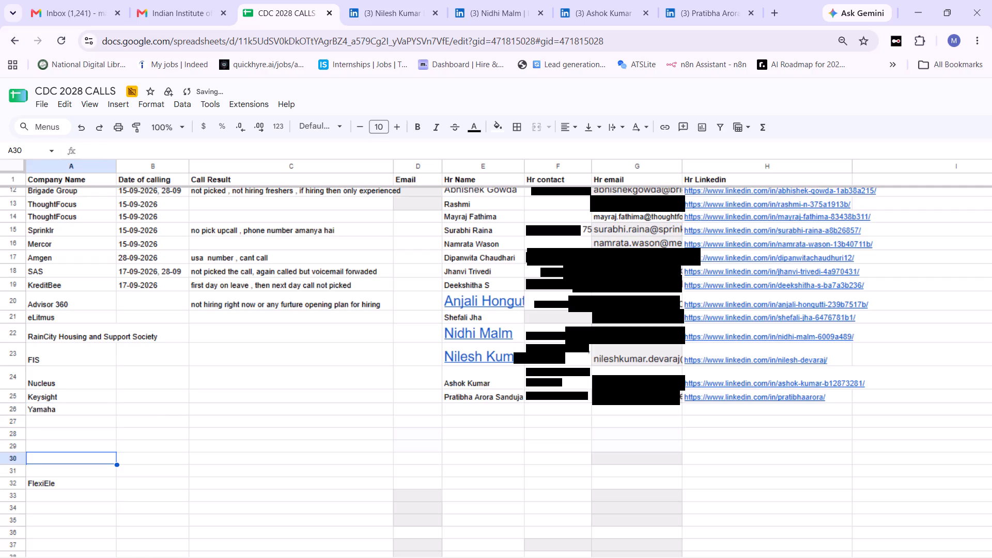
# Move the company name FlexiEle from cell A32 to A27, directly below Yamaha.
pyautogui.click(56, 483)
pyautogui.hotkey('ctrl', 'c')
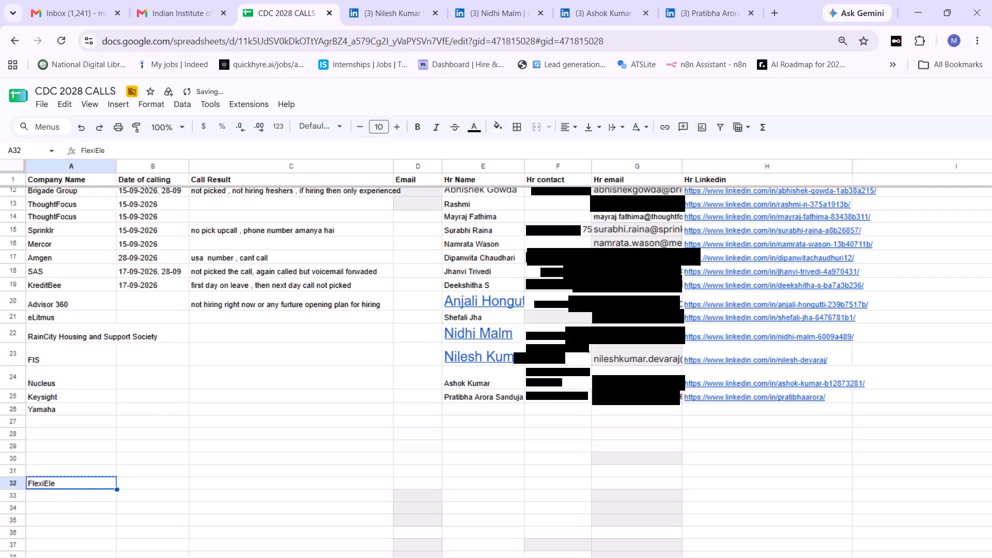
pyautogui.press('BackSpace')
pyautogui.click(32, 419)
pyautogui.hotkey('ctrl', 'v')
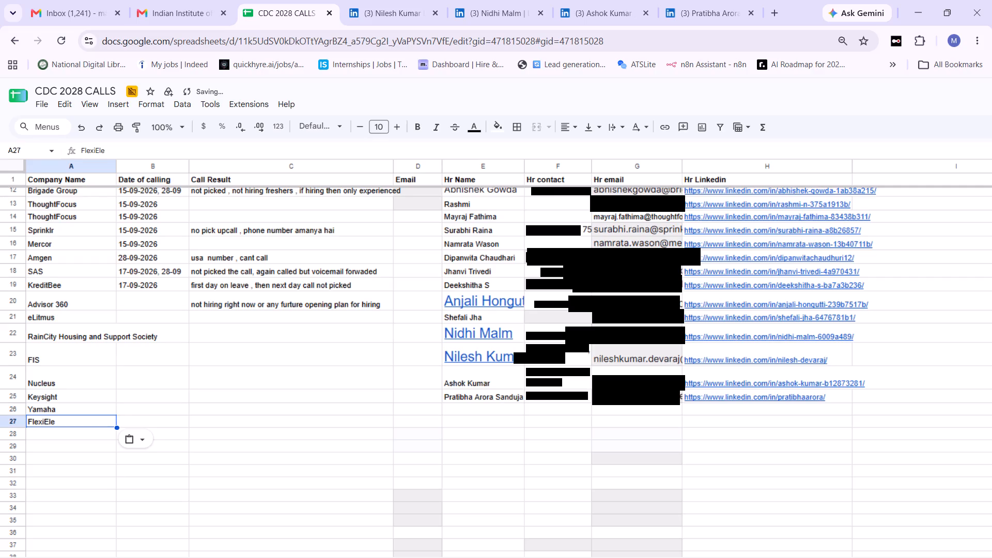
# Search Google in a new tab for FlexiEle, refining the query to "FlexiEle campus recruiter".
pyautogui.click(471, 412)
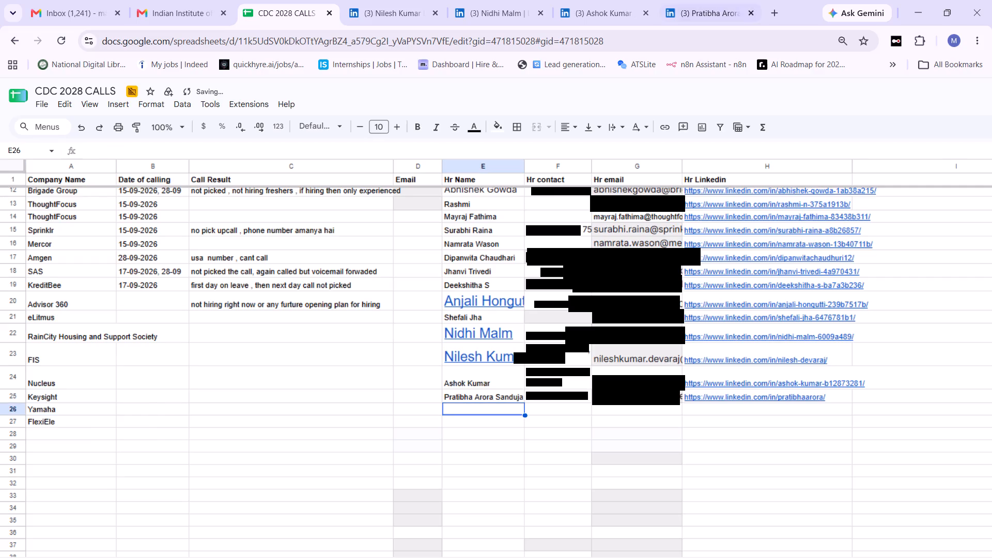
pyautogui.click(776, 7)
pyautogui.hotkey('ctrl', 'v')
pyautogui.press('Return')
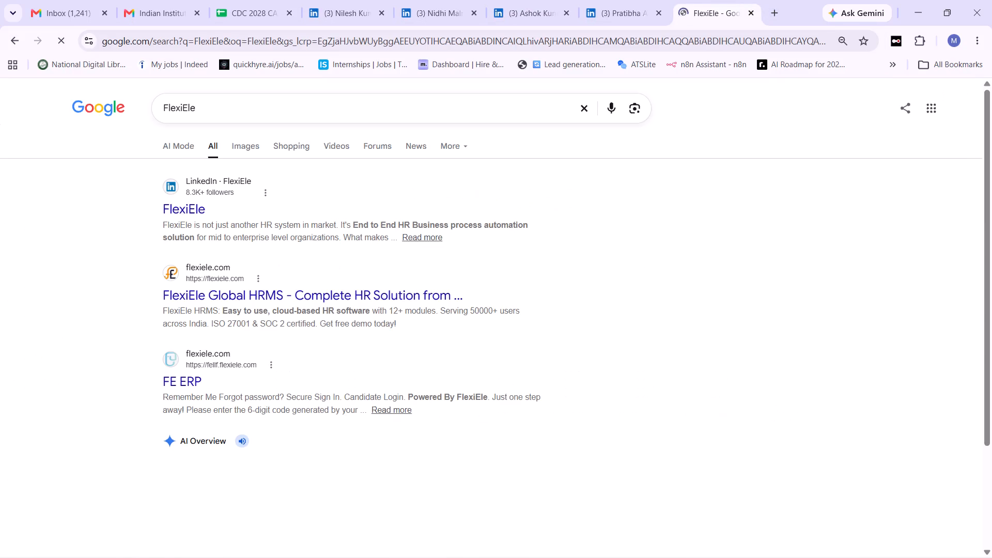
pyautogui.click(317, 103)
pyautogui.press('space')
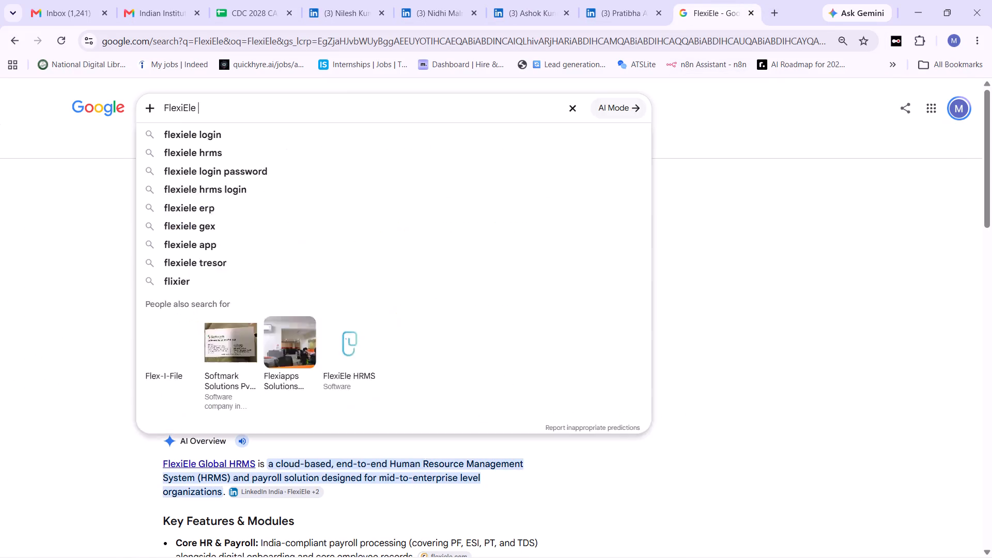
pyautogui.press('a')
pyautogui.press('BackSpace')
pyautogui.write('campus recruiter')
pyautogui.press('space')
pyautogui.press('Return')
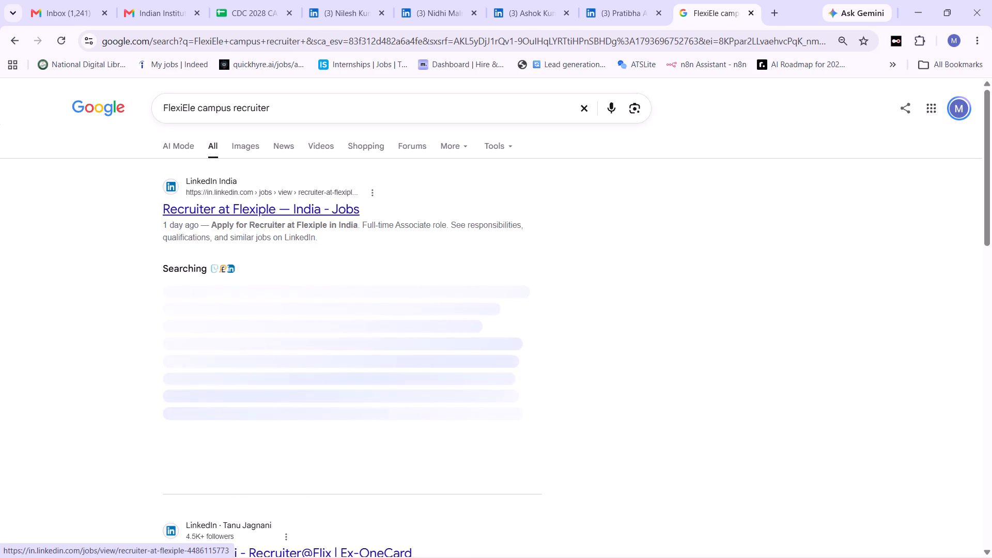
# Examine the LinkedIn job posting "Recruiter at Flexiple" and go back to the search results.
pyautogui.click(209, 208)
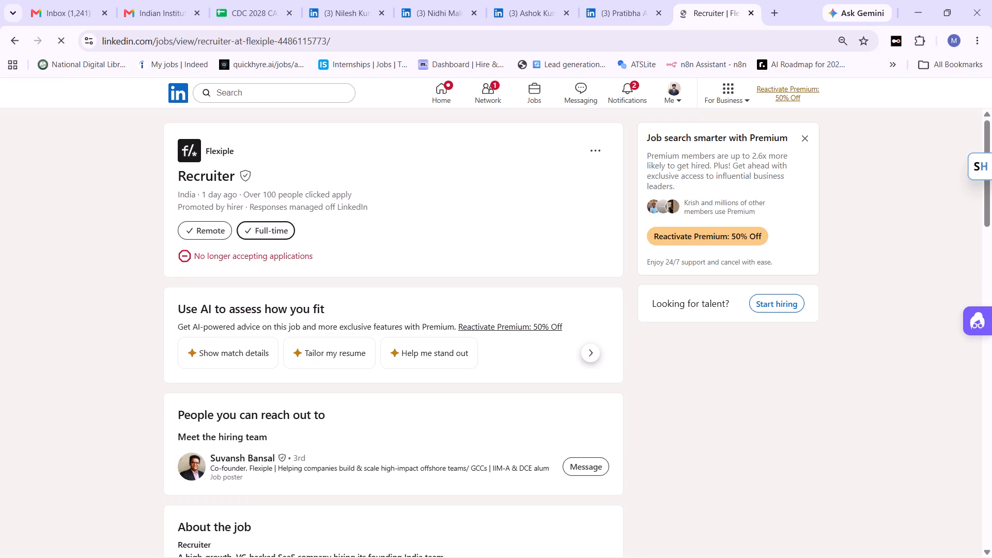
pyautogui.hscroll(6, 158, 300)
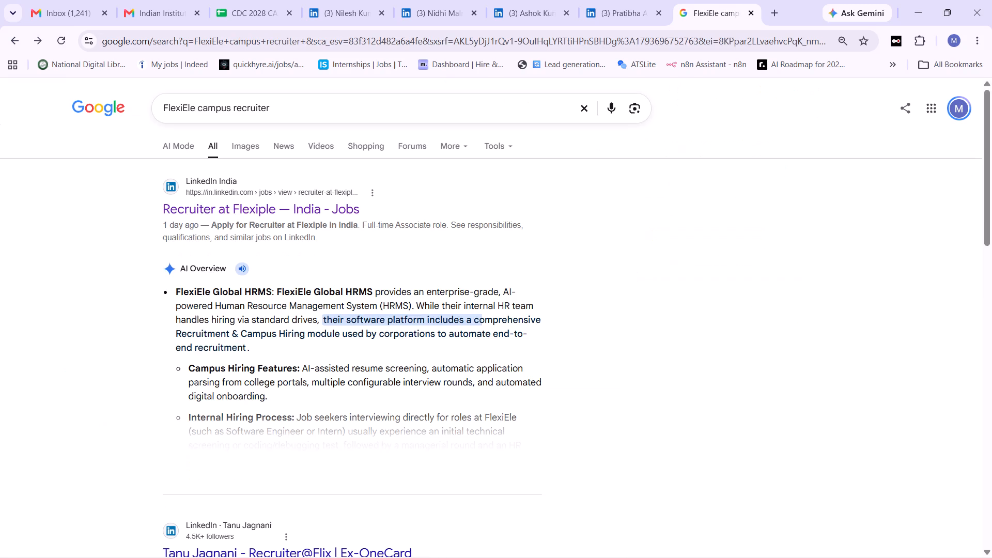
# Search for "FlexiEle campus recruit" and look through the expanded AI overview and results for a recruiter contact.
pyautogui.click(291, 112)
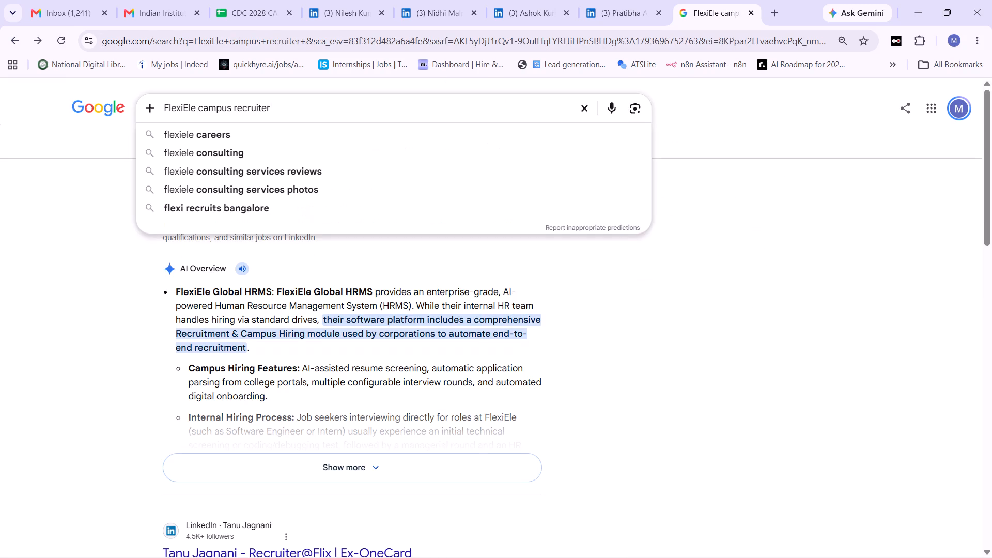
pyautogui.press('BackSpace')
pyautogui.press('BackSpace')
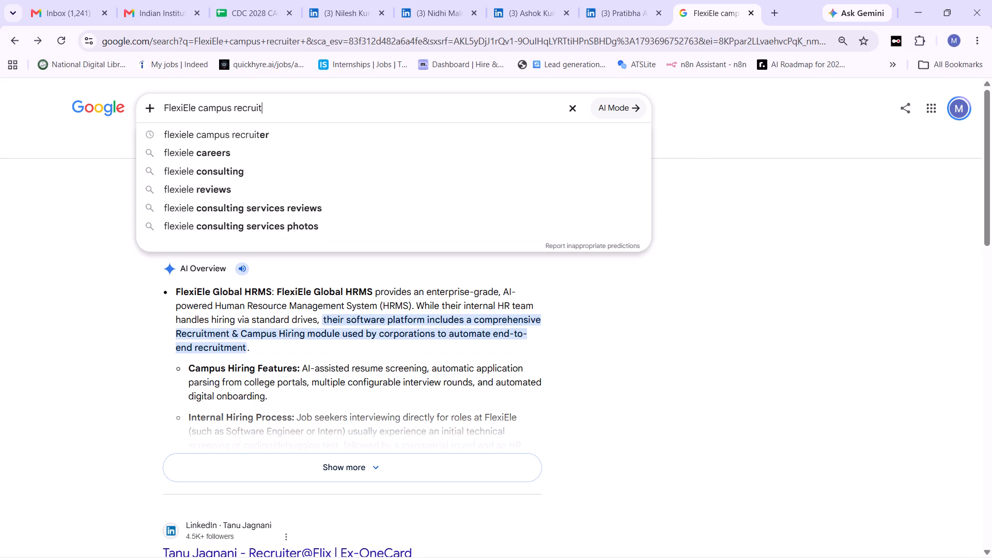
pyautogui.press('Return')
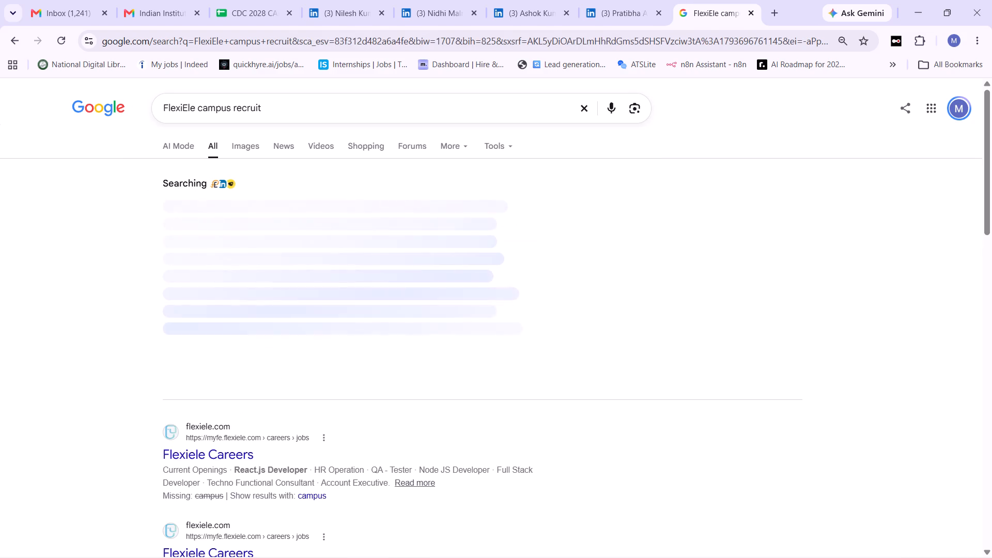
pyautogui.scroll(-1, 116, 300)
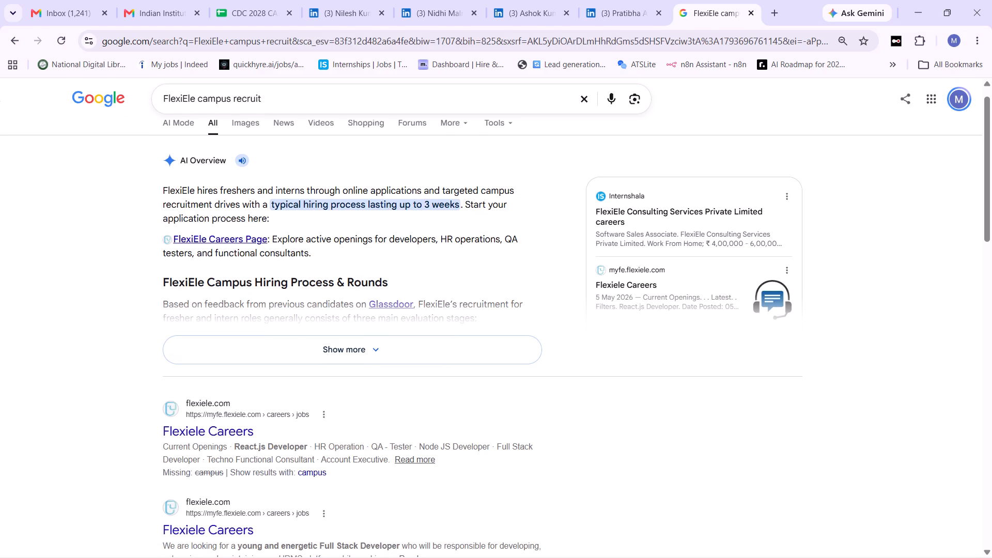
pyautogui.click(217, 346)
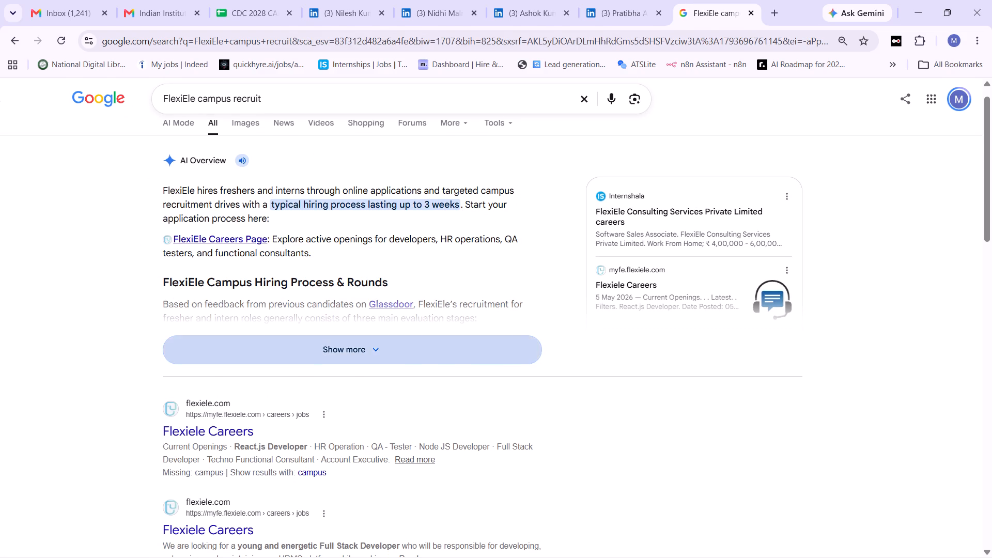
pyautogui.scroll(-5, 144, 357)
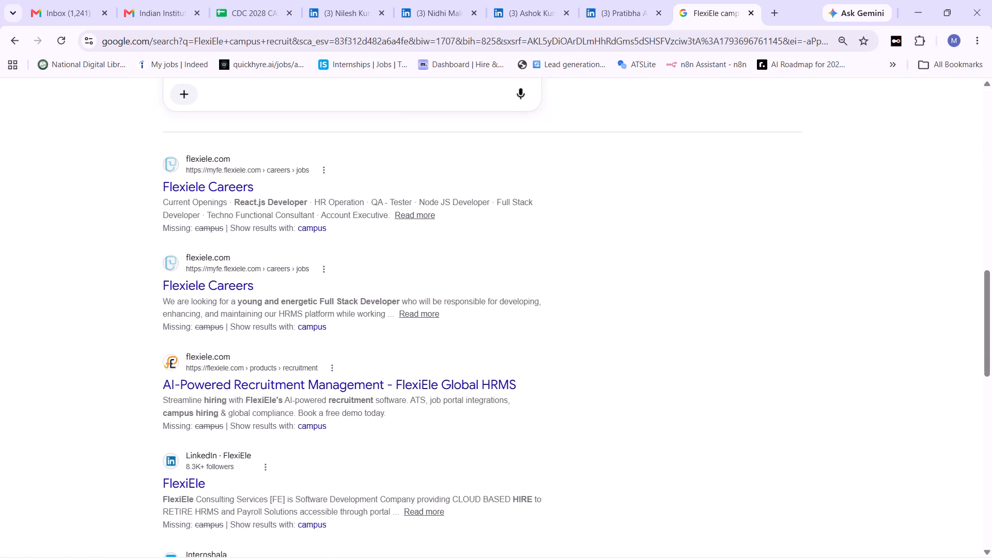
pyautogui.scroll(-1, 144, 357)
pyautogui.scroll(5, 146, 288)
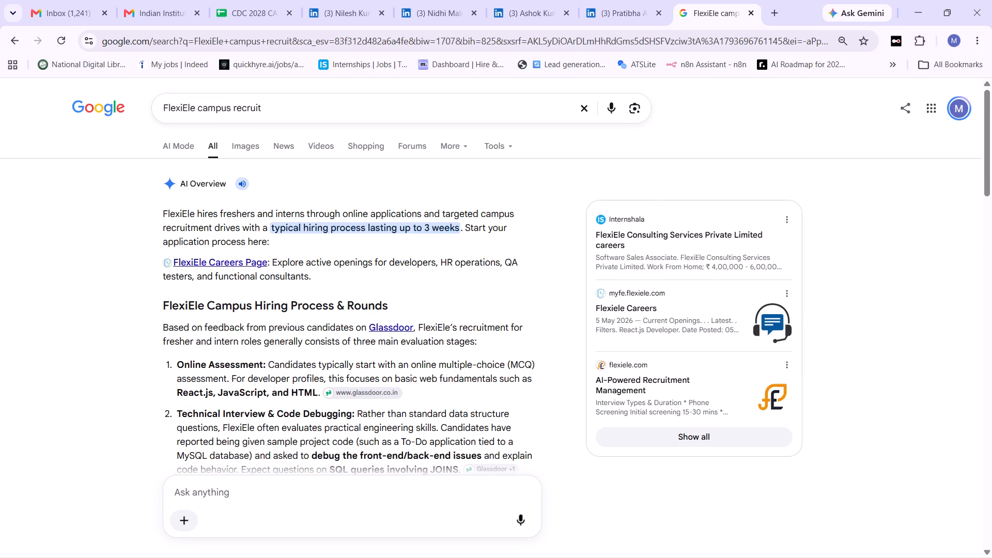
# Change the search to the suggested query "flexiele campus recruiter linkedin".
pyautogui.click(293, 109)
pyautogui.write('er')
pyautogui.press('space')
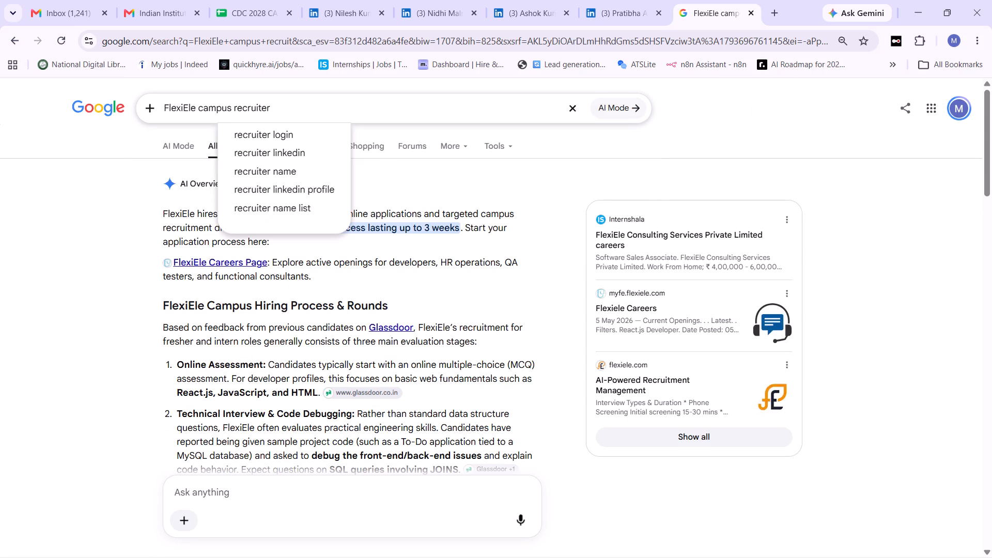
pyautogui.press('Right')
pyautogui.press('Down')
pyautogui.press('Down')
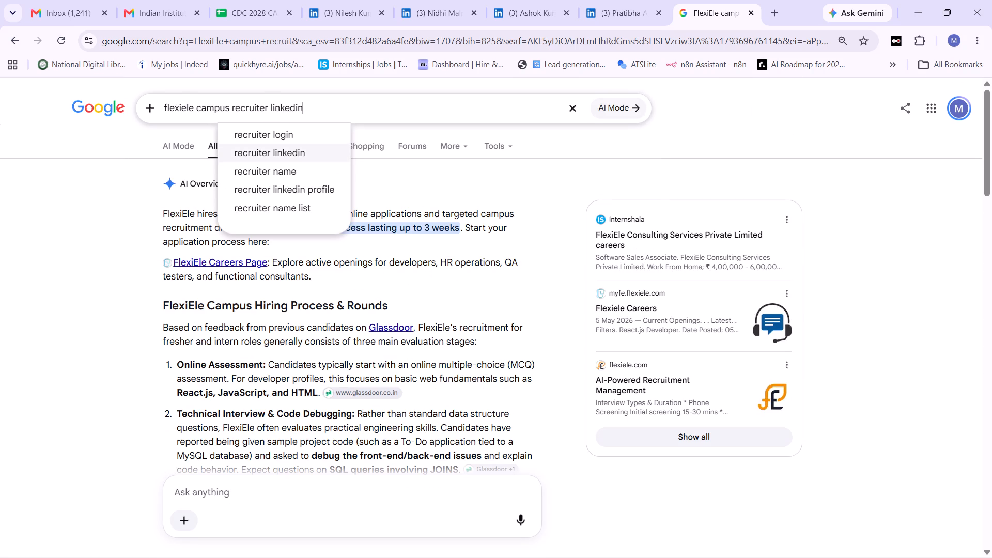
pyautogui.press('Down')
pyautogui.press('Up')
pyautogui.press('Return')
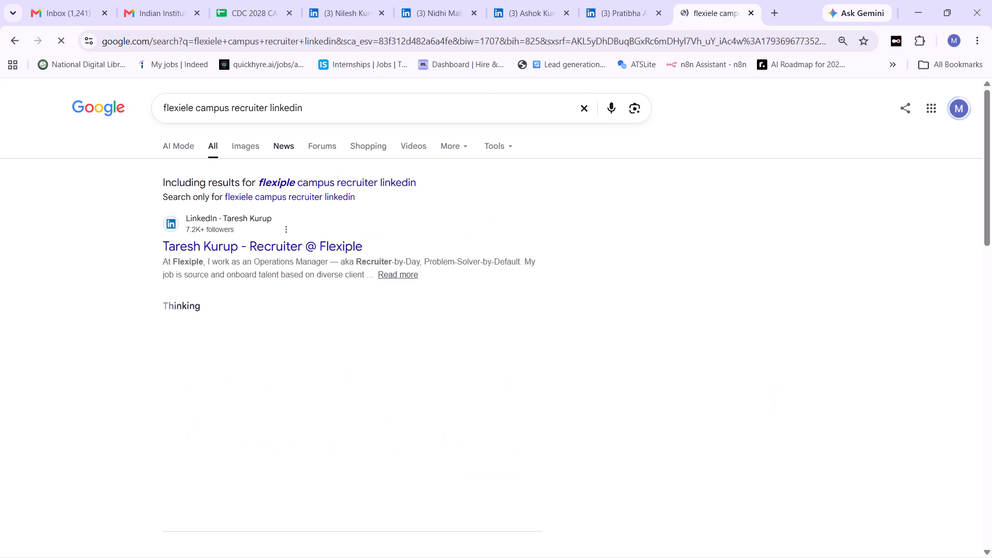
# Check the top recruiter profile result, return to the search, and expand the AI overview to compare the listed recruiters.
pyautogui.click(230, 254)
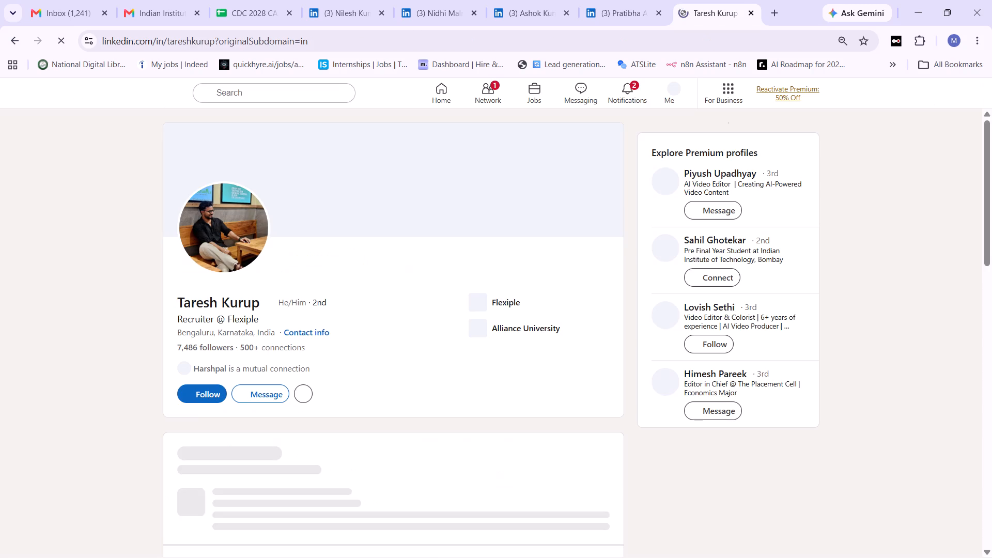
pyautogui.hscroll(4, 220, 300)
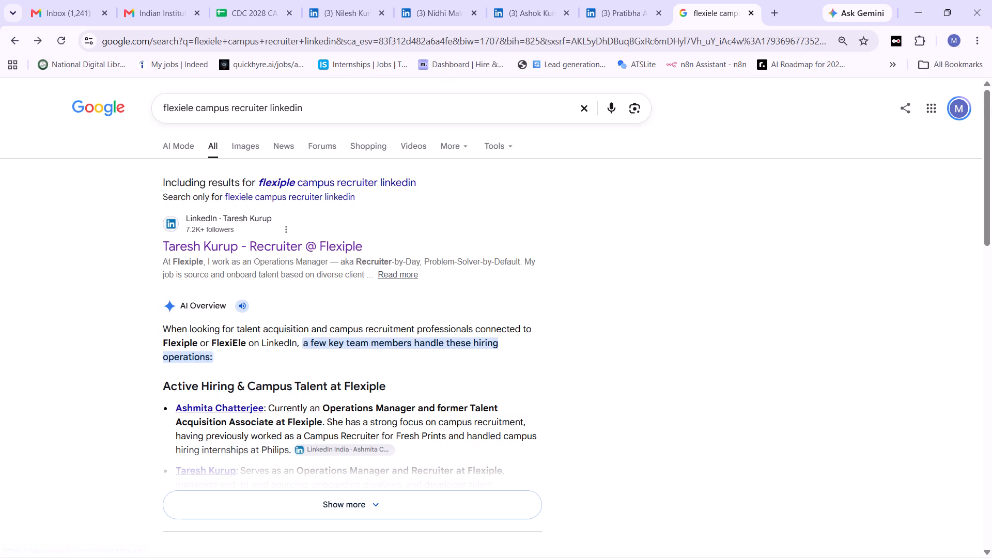
pyautogui.scroll(-1, 220, 300)
pyautogui.click(299, 435)
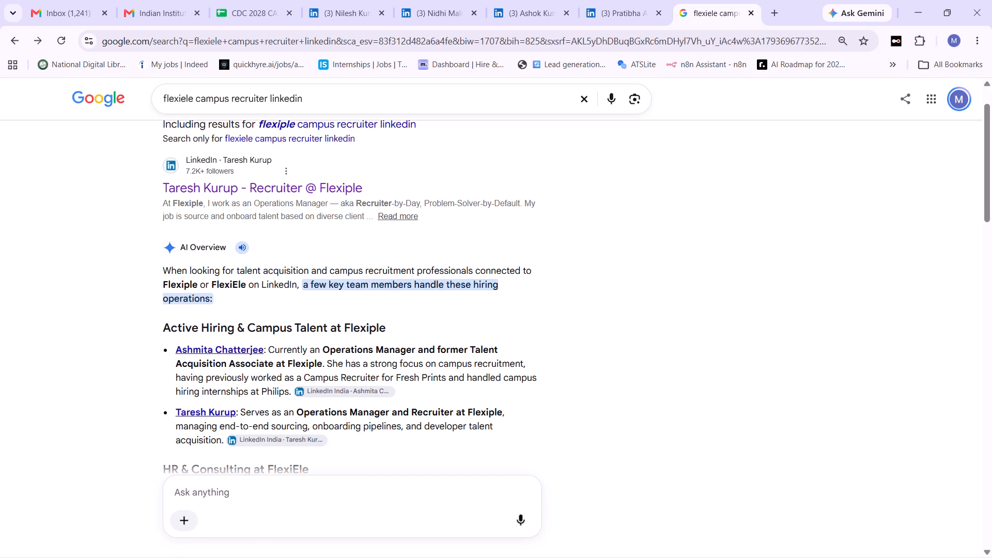
# Open the LinkedIn profile of the Flexiple recruiter in the top search result and follow it.
pyautogui.click(257, 188)
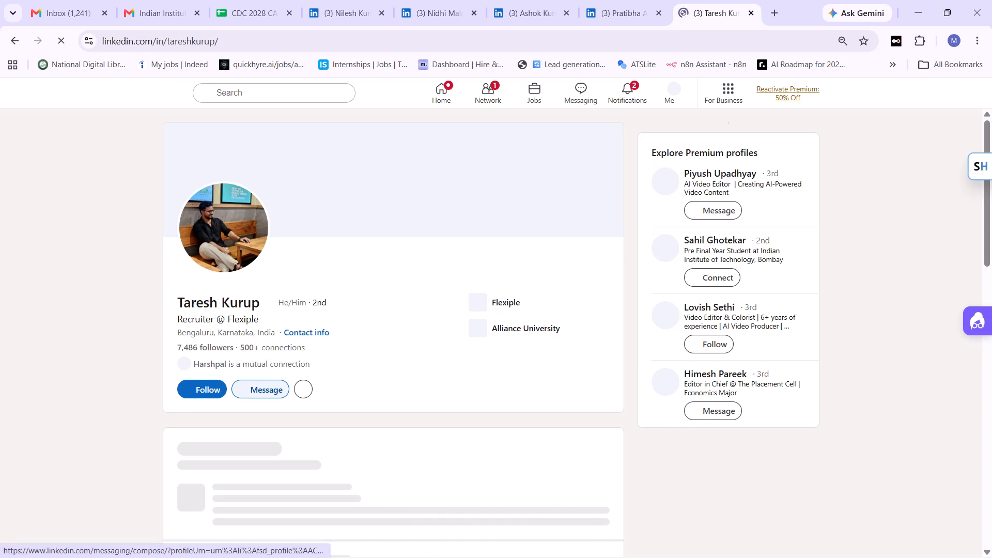
pyautogui.click(200, 390)
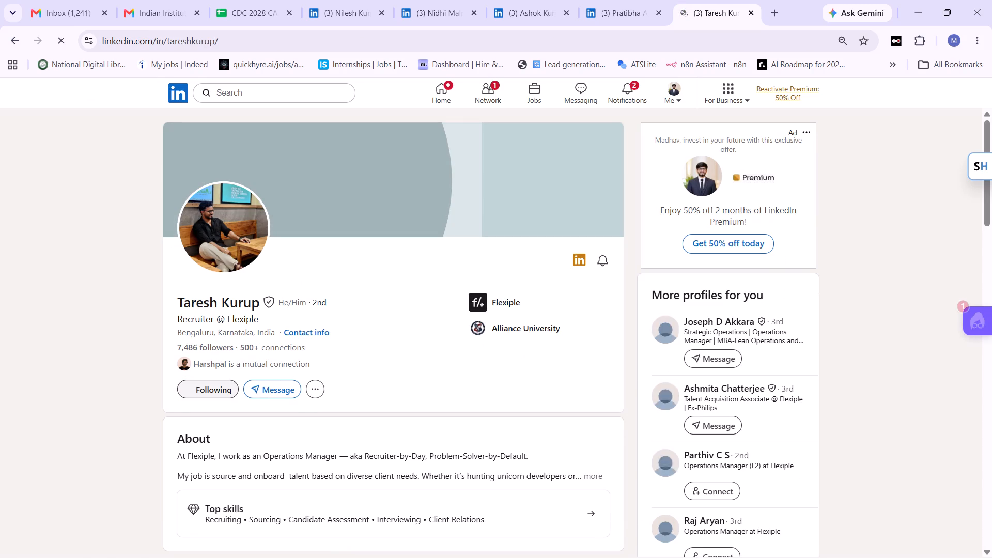
# Copy the recruiter's LinkedIn profile URL into the Hr Linkedin cell H27 of the FlexiEle row.
pyautogui.click(219, 42)
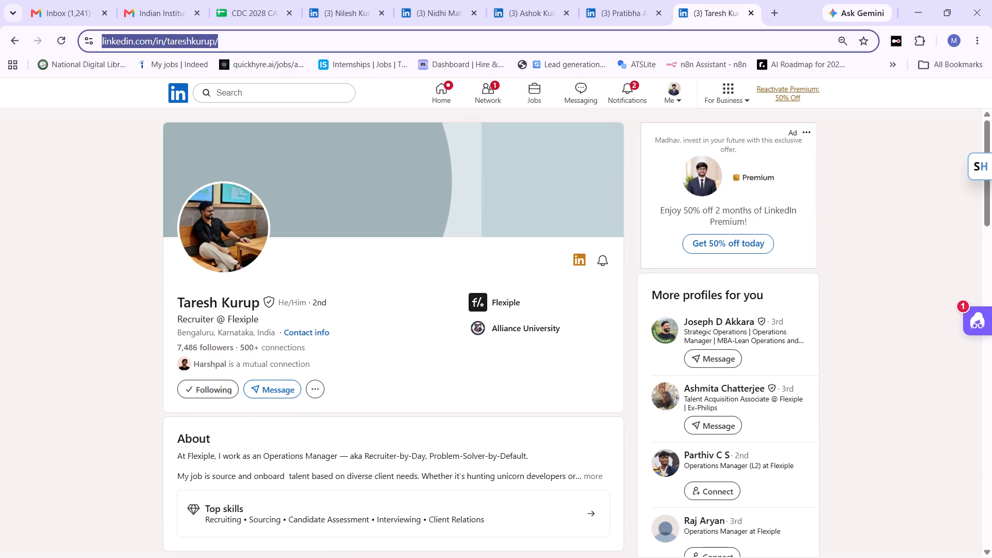
pyautogui.hotkey('ctrl', 'c')
pyautogui.click(234, 10)
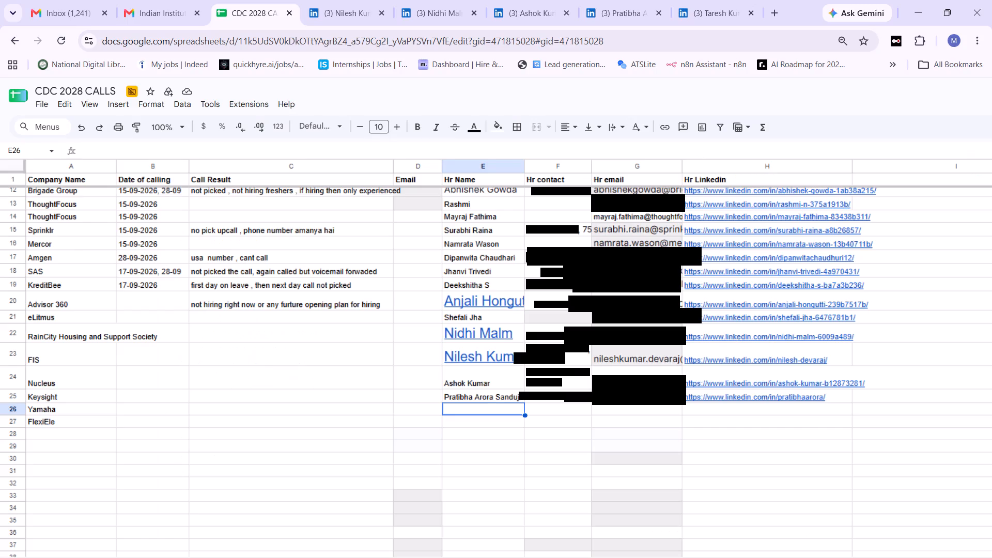
pyautogui.click(744, 430)
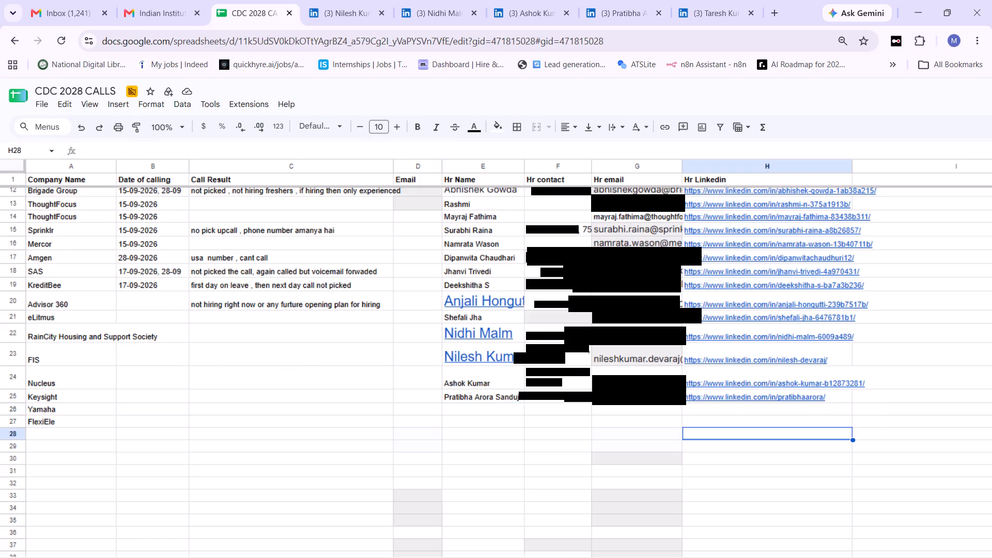
pyautogui.click(733, 424)
pyautogui.hotkey('ctrl', 'v')
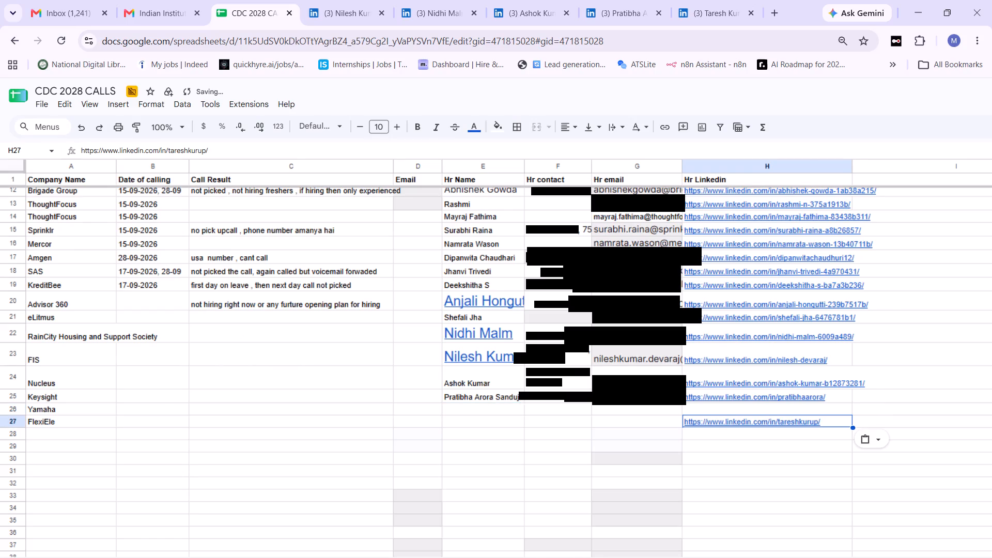
# Reveal the recruiter's contact details with Lusha and copy the phone number into the Hr contact cell F27.
pyautogui.click(628, 417)
pyautogui.click(746, 11)
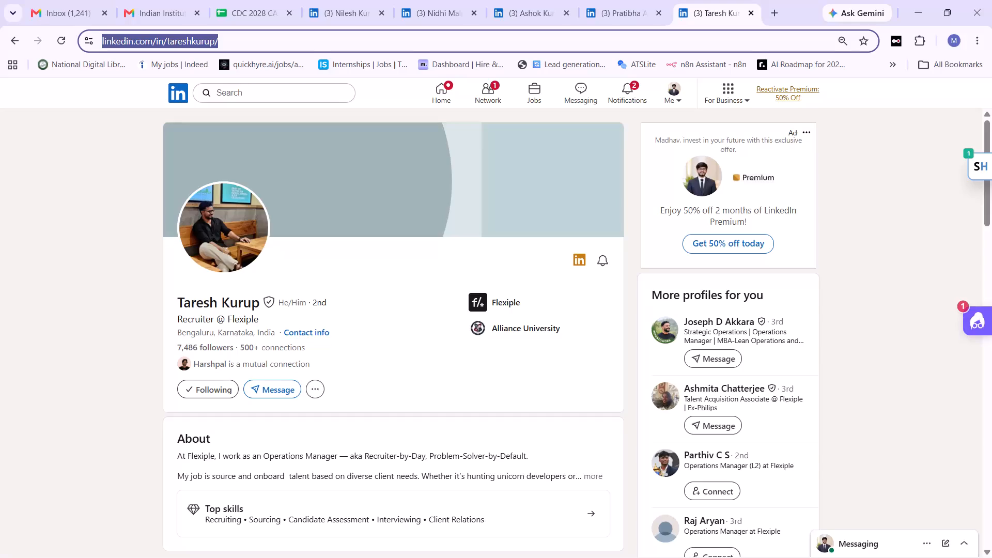
pyautogui.click(970, 317)
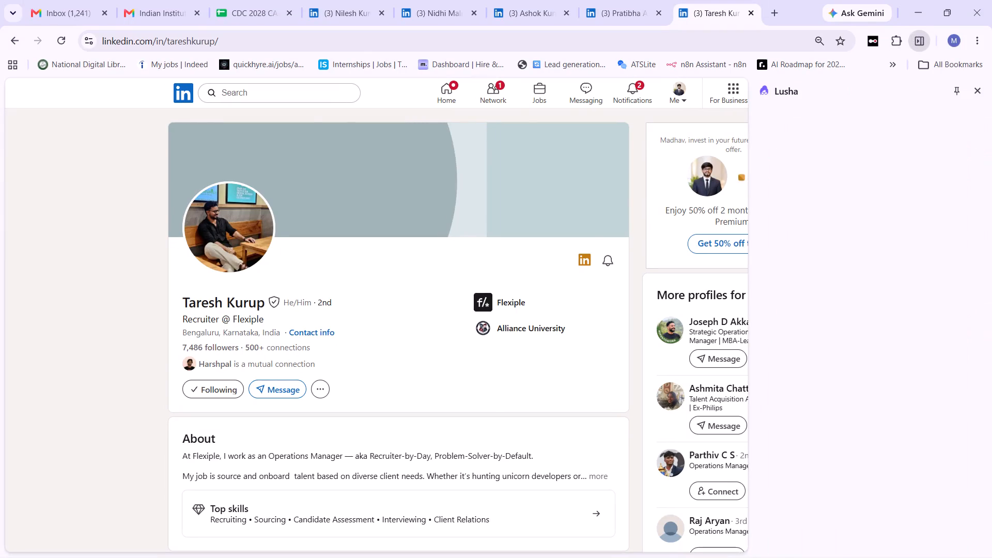
pyautogui.click(859, 198)
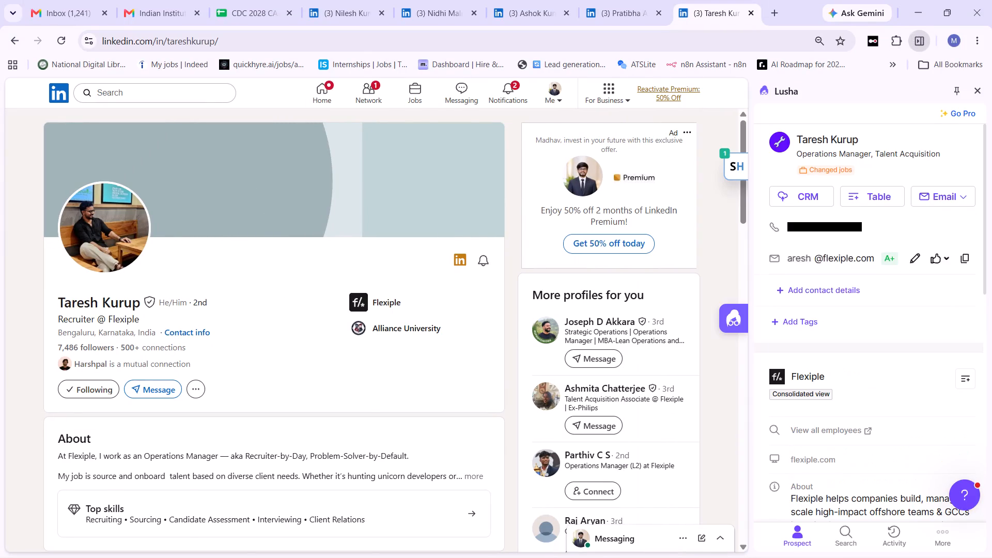
pyautogui.moveTo(796, 226); pyautogui.dragTo(803, 226)
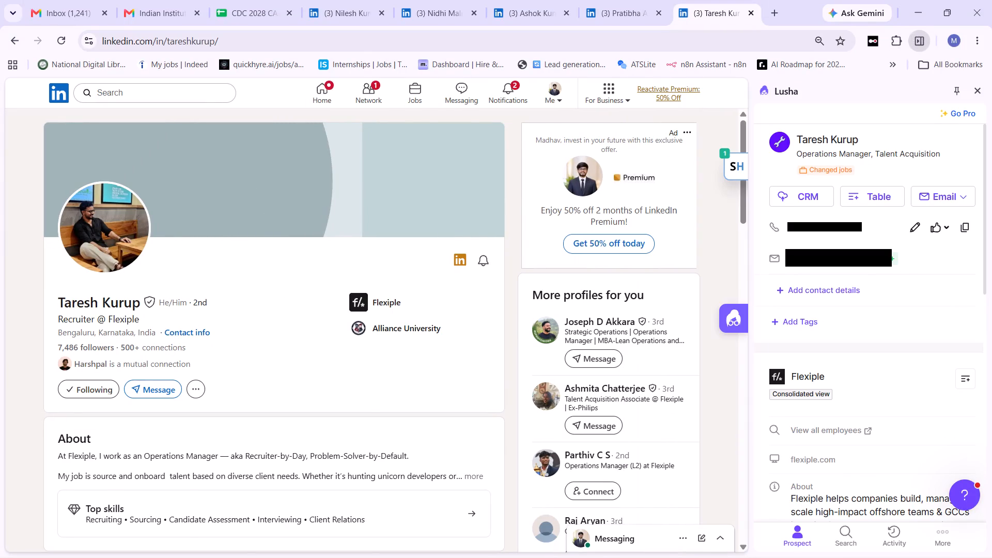
pyautogui.moveTo(803, 226); pyautogui.dragTo(871, 234)
pyautogui.moveTo(795, 228); pyautogui.dragTo(817, 228)
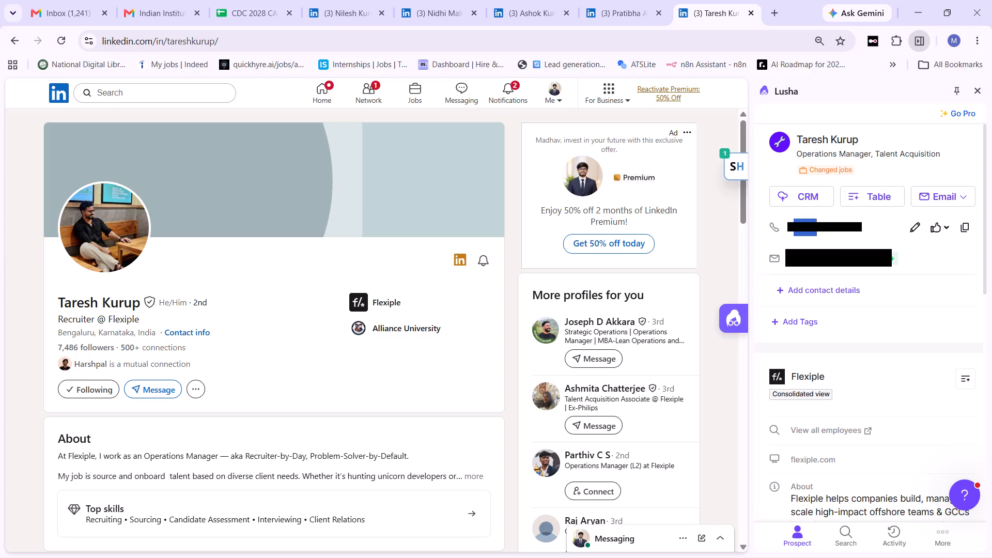
pyautogui.moveTo(817, 228); pyautogui.dragTo(874, 228)
pyautogui.hotkey('ctrl', 'c')
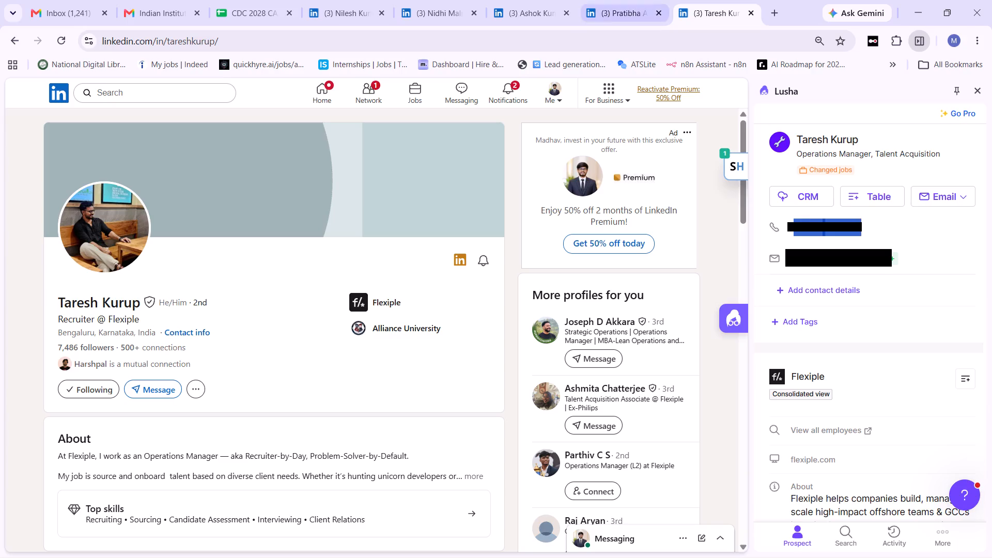
pyautogui.click(225, 15)
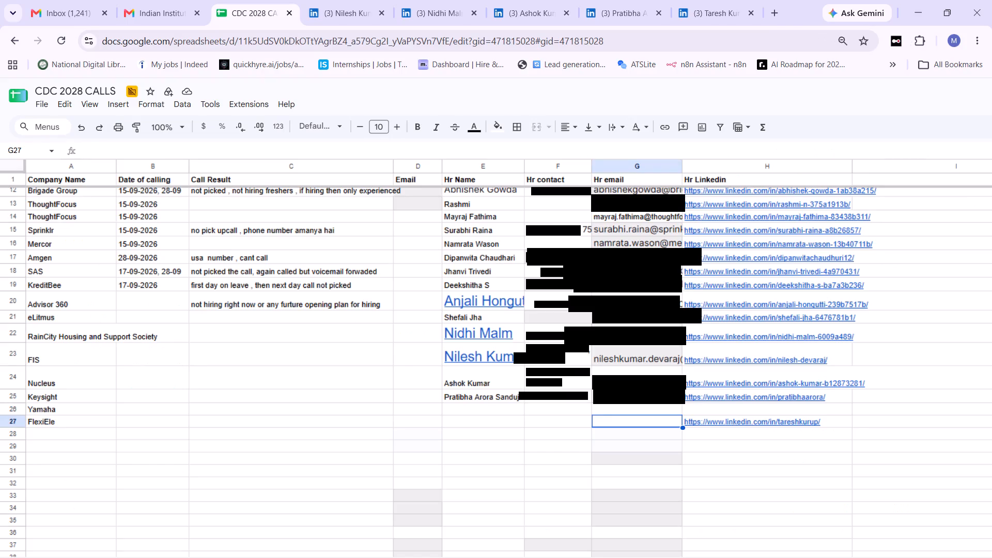
pyautogui.click(560, 424)
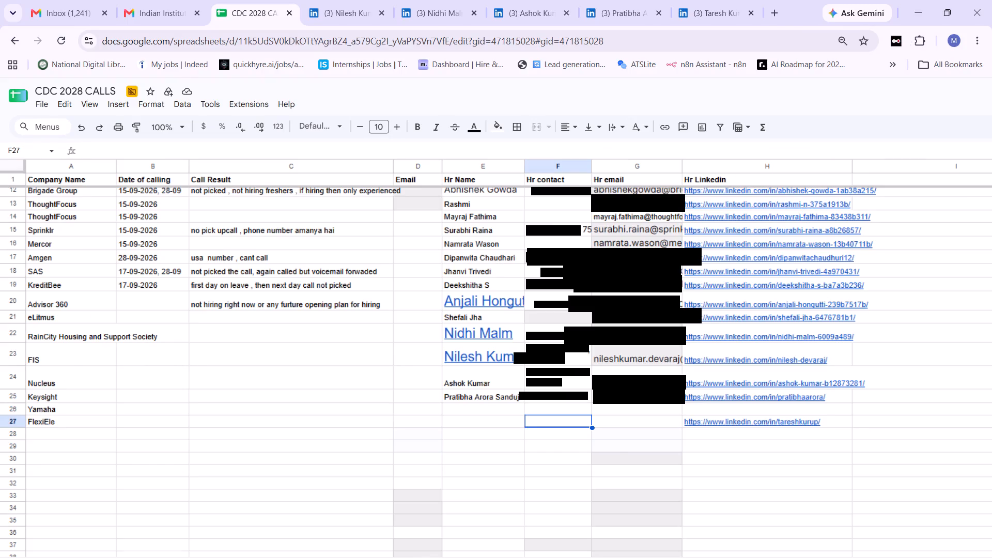
pyautogui.hotkey('ctrl', 'v')
# Copy the Flexiple recruiter's email address from Lusha into the Hr email cell G27 of the FlexiEle row.
pyautogui.press('Right')
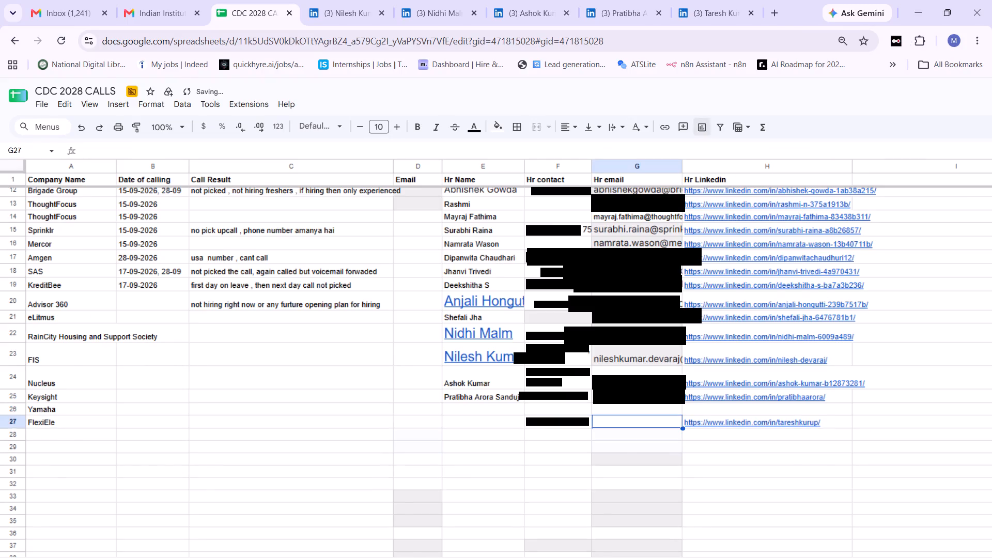
pyautogui.click(699, 24)
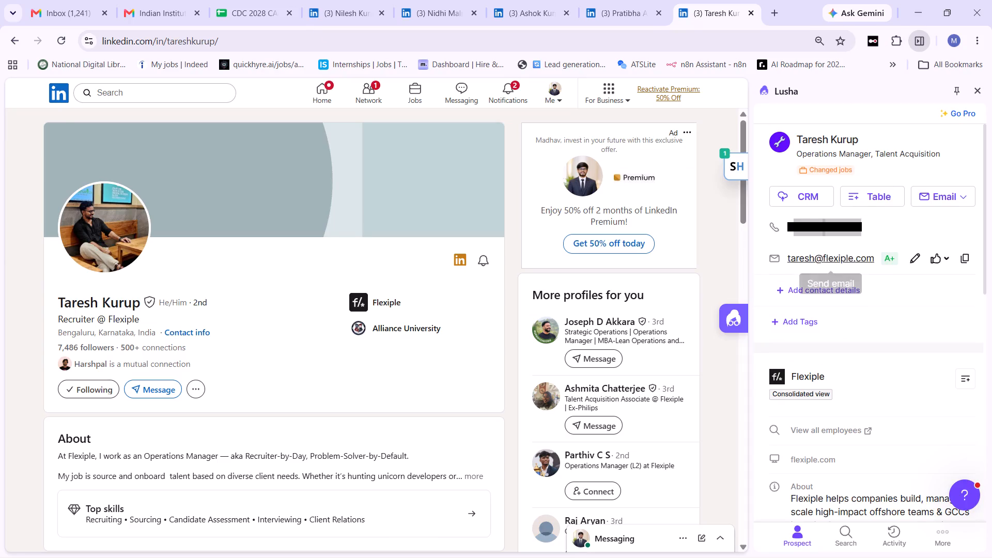
pyautogui.click(962, 255)
pyautogui.click(256, 6)
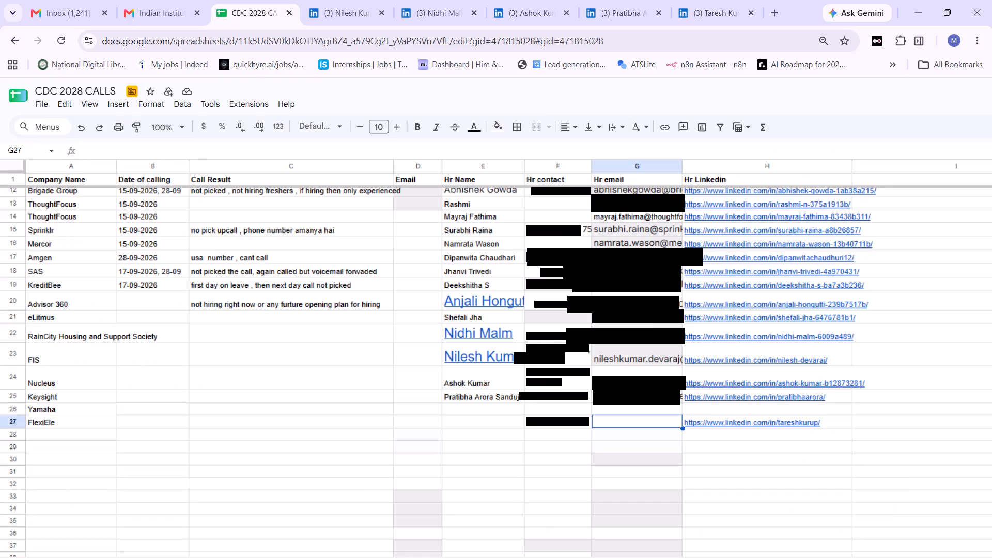
pyautogui.hotkey('ctrl', 'v')
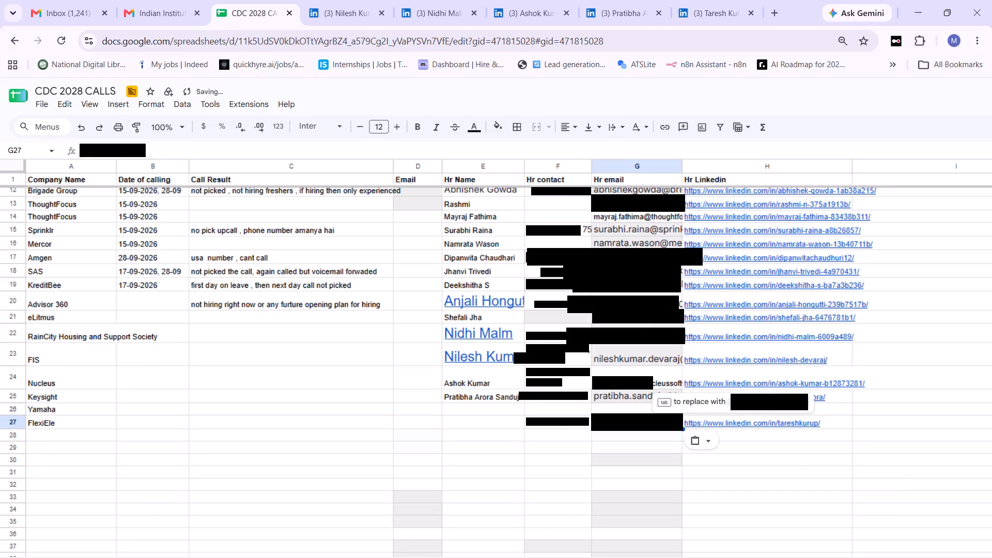
# Copy the recruiter's name from the LinkedIn profile into the Hr Name cell E27 of the FlexiEle row.
pyautogui.click(450, 422)
pyautogui.click(692, 8)
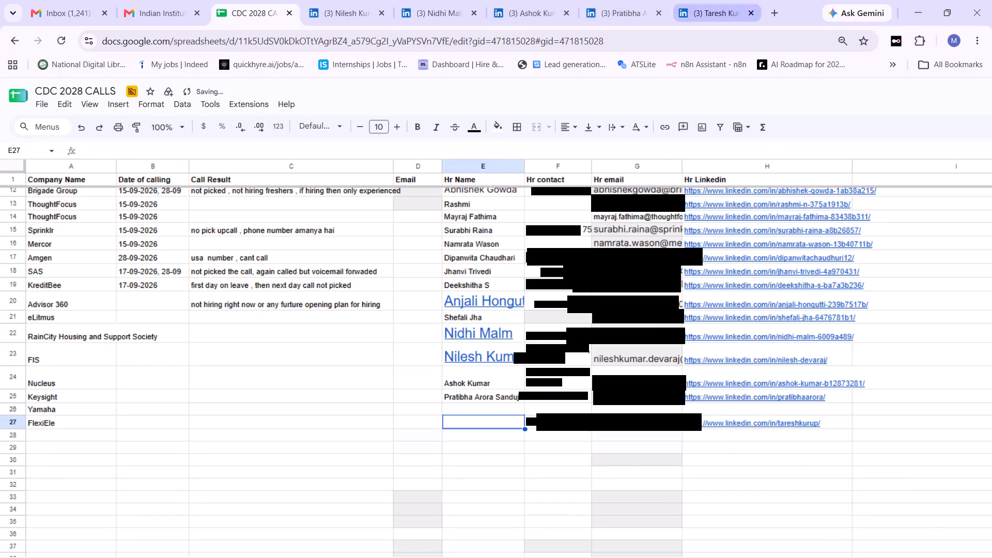
pyautogui.moveTo(55, 299); pyautogui.dragTo(90, 307)
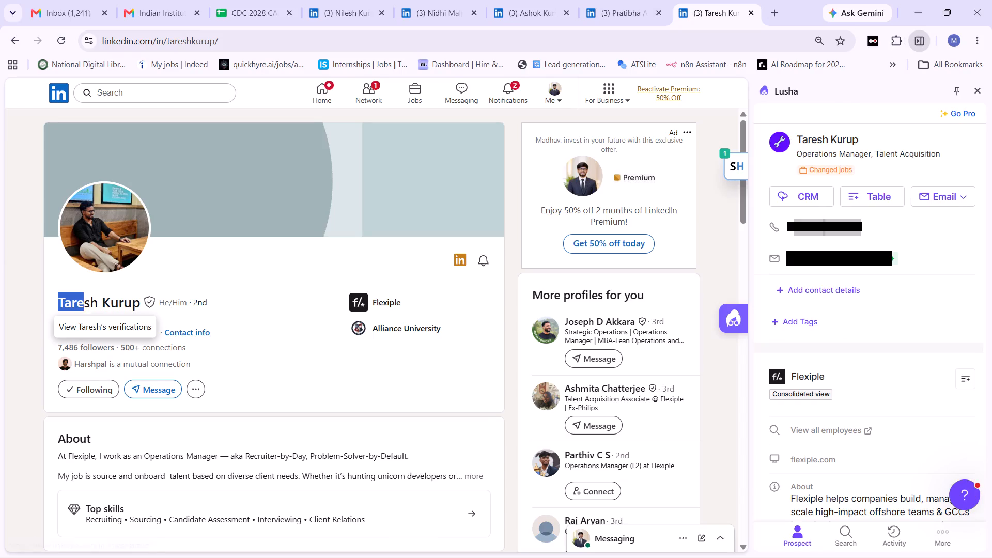
pyautogui.moveTo(90, 307); pyautogui.dragTo(145, 307)
pyautogui.hotkey('ctrl', 'c')
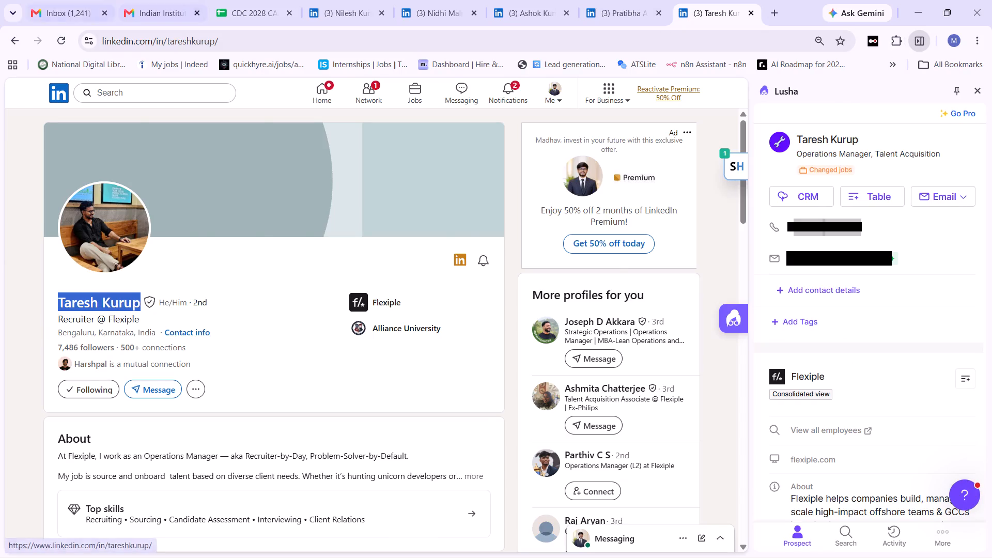
pyautogui.click(247, 0)
pyautogui.hotkey('ctrl', 'v')
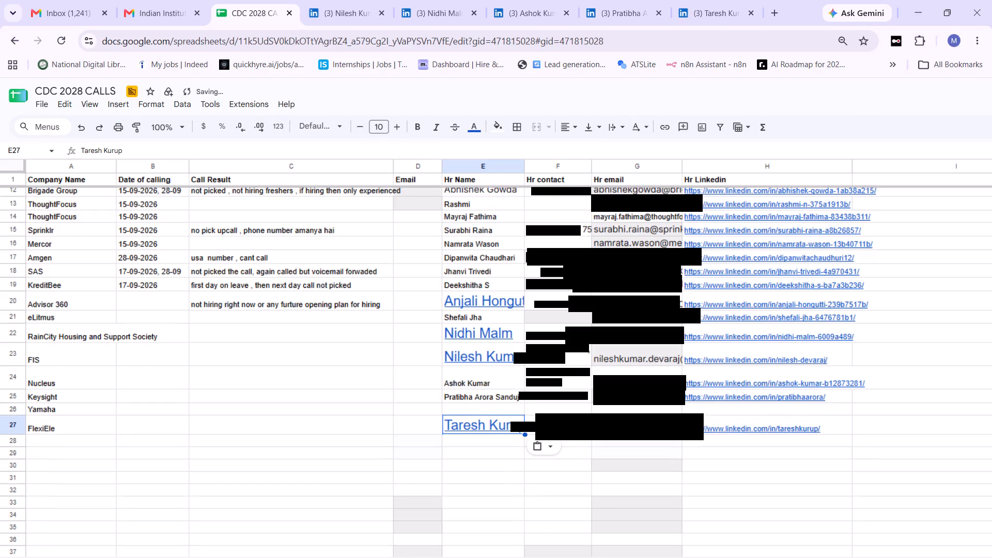
# Copy the company name Yamaha from cell A26 and search the web for "Yamaha campus recruiter" in a new tab.
pyautogui.click(467, 404)
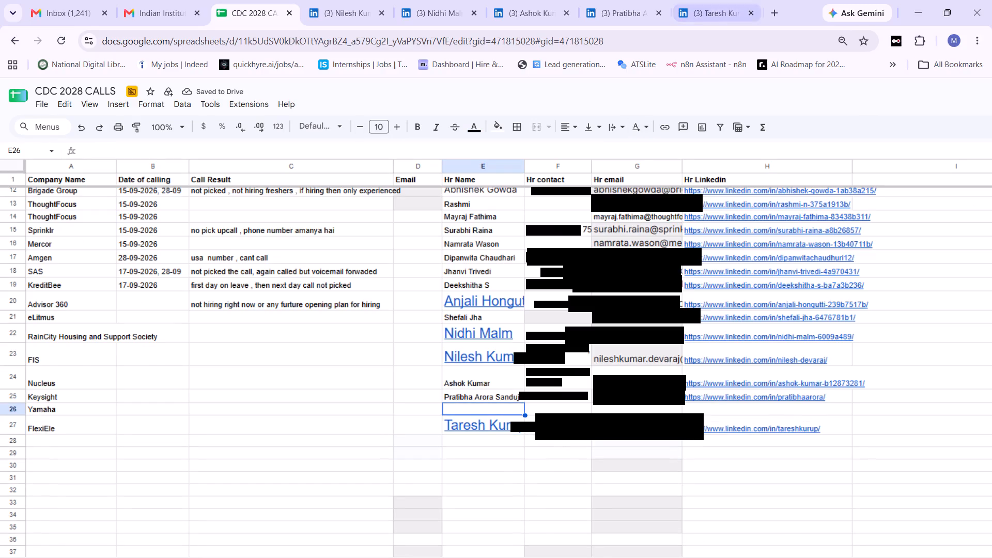
pyautogui.doubleClick(65, 407)
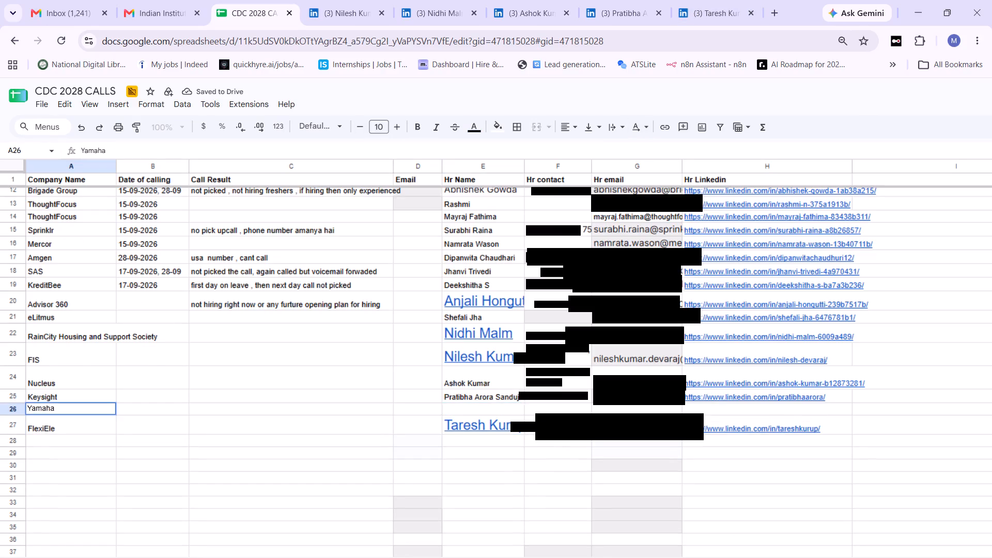
pyautogui.click(173, 424)
pyautogui.click(61, 405)
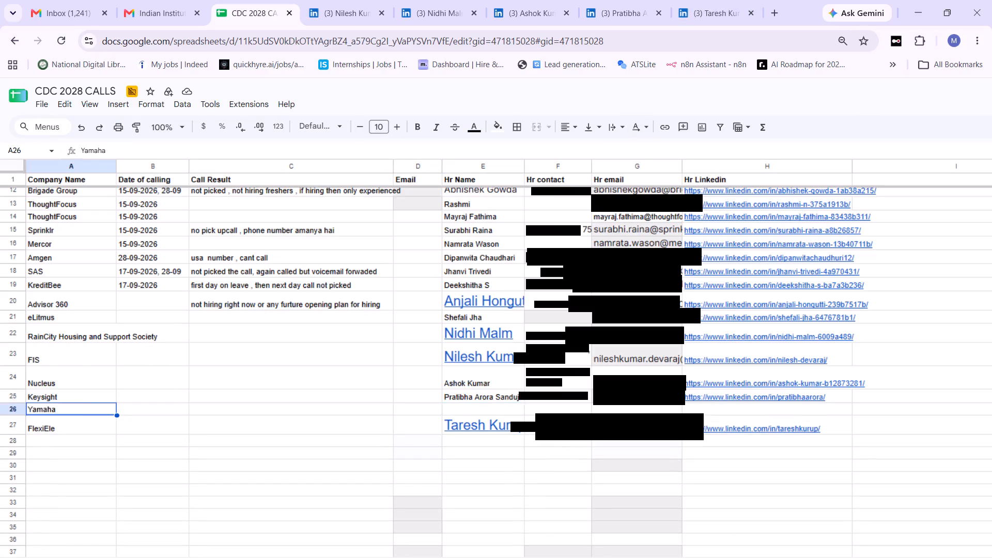
pyautogui.hotkey('ctrl', 'c')
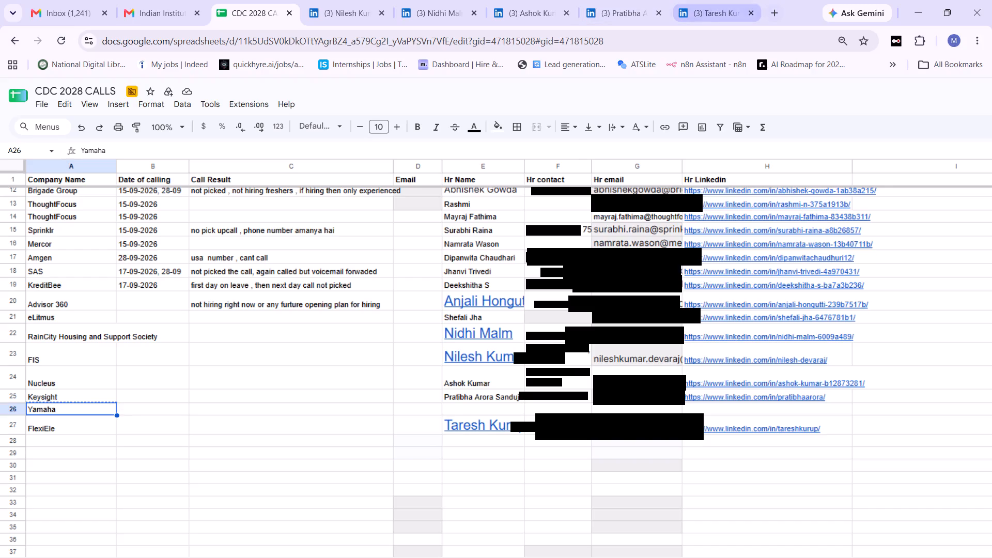
pyautogui.click(771, 10)
pyautogui.hotkey('ctrl', 'v')
pyautogui.press('space')
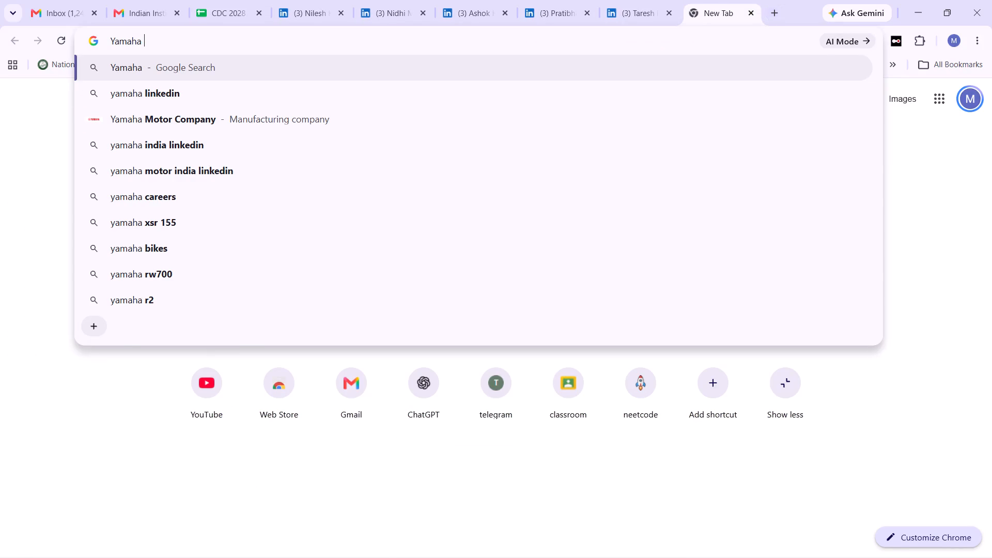
pyautogui.write('campus rce')
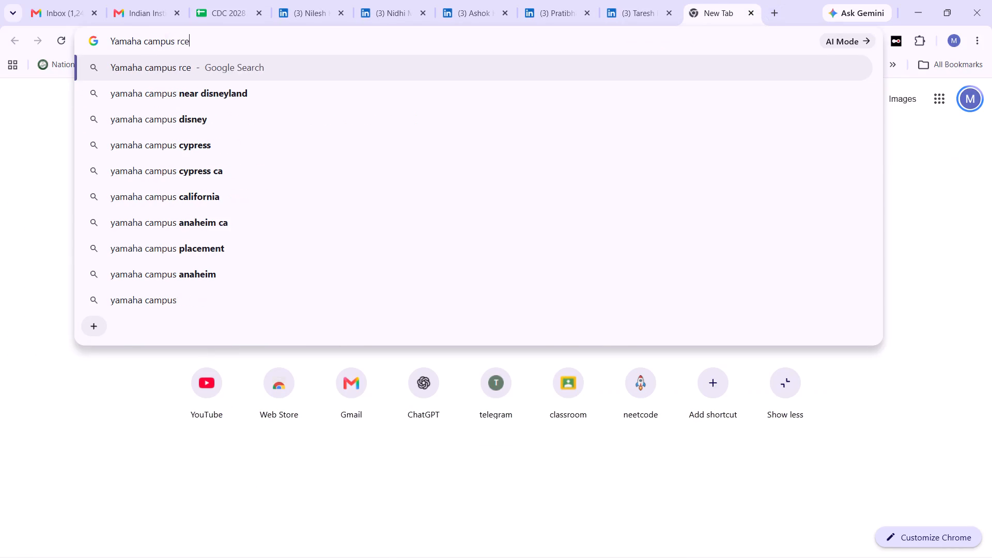
pyautogui.press('BackSpace')
pyautogui.press('BackSpace')
pyautogui.write('ecri')
pyautogui.press('BackSpace')
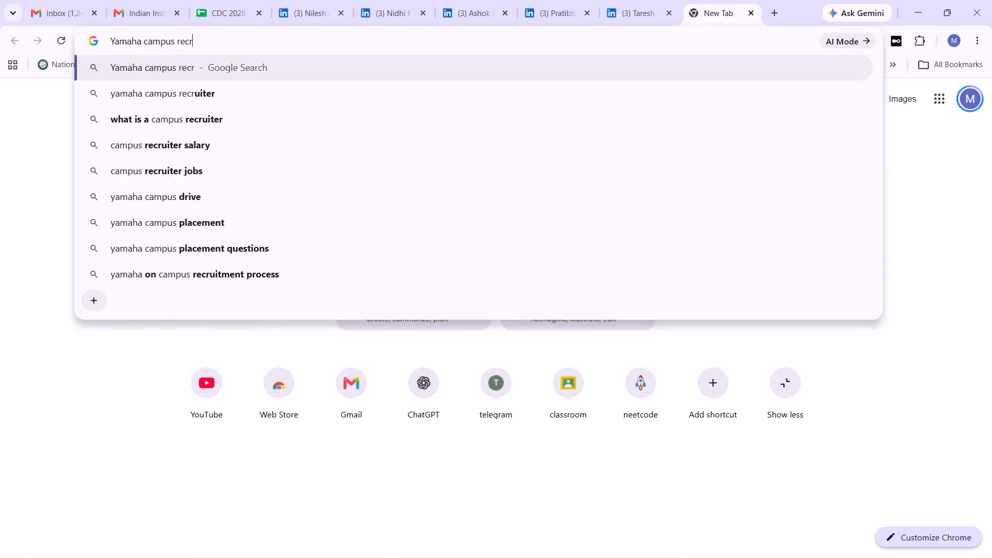
pyautogui.write('uiter')
pyautogui.press('space')
pyautogui.press('Return')
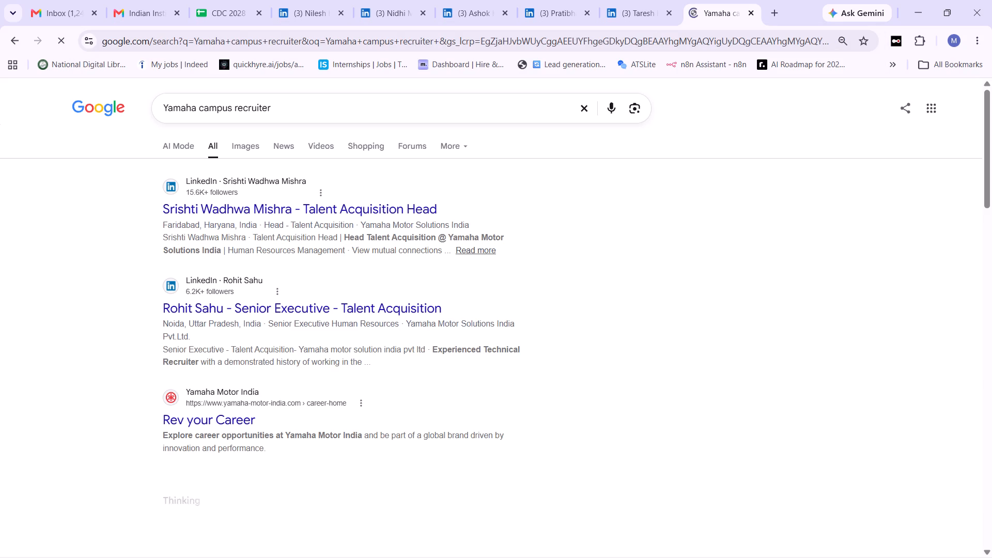
# Open the LinkedIn profile of the Yamaha Motor Solutions India talent acquisition head from the top search result and follow it.
pyautogui.click(273, 203)
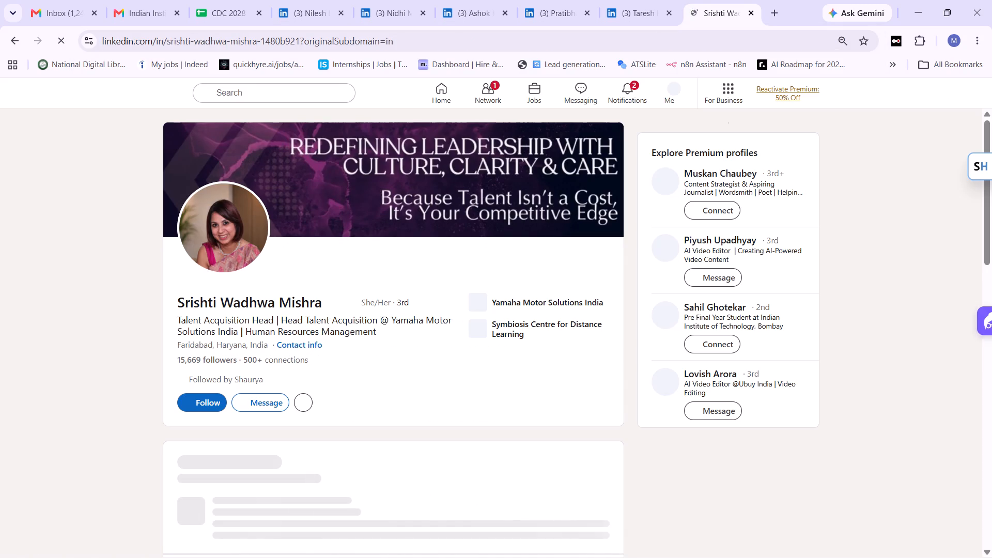
pyautogui.click(203, 401)
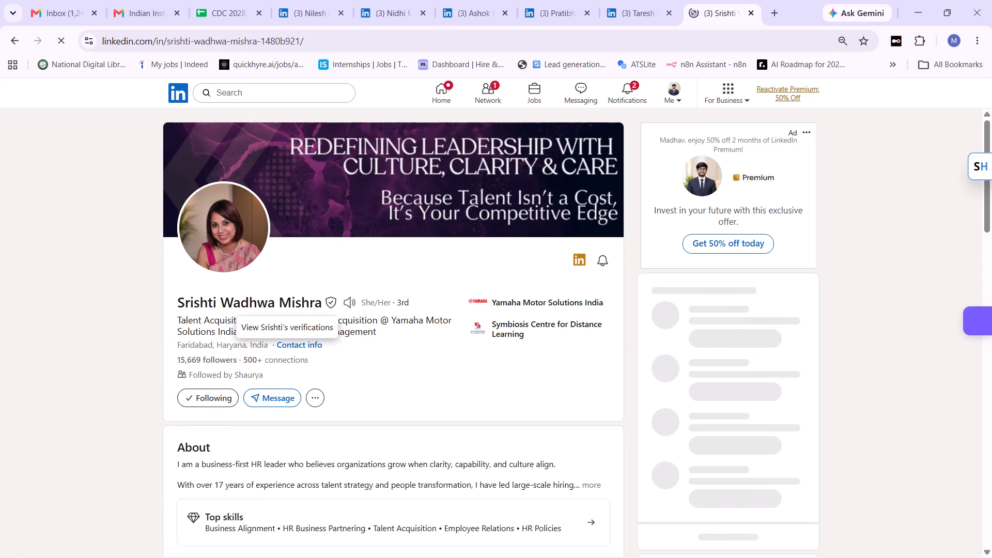
# Copy the Yamaha recruiter's name from the profile into Hr Name cell E26, and open Hr contact cell F26 for editing.
pyautogui.moveTo(178, 303); pyautogui.dragTo(287, 298)
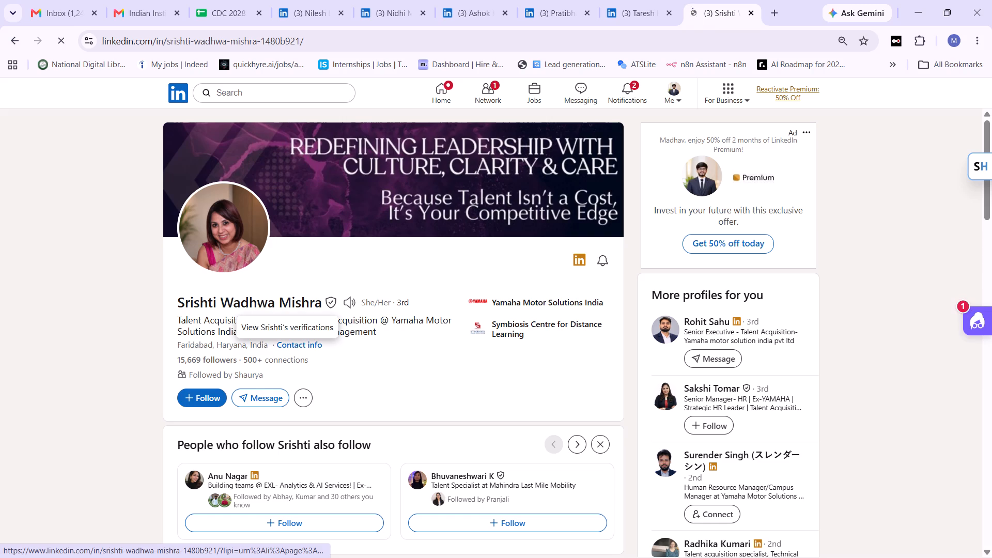
pyautogui.moveTo(178, 299); pyautogui.dragTo(235, 301)
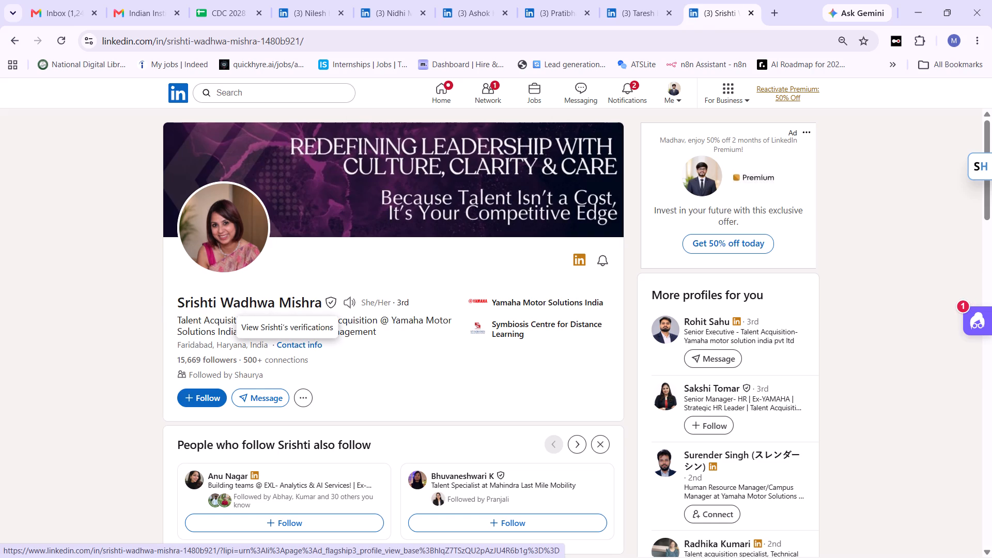
pyautogui.moveTo(175, 300); pyautogui.dragTo(322, 296)
pyautogui.hotkey('ctrl', 'c')
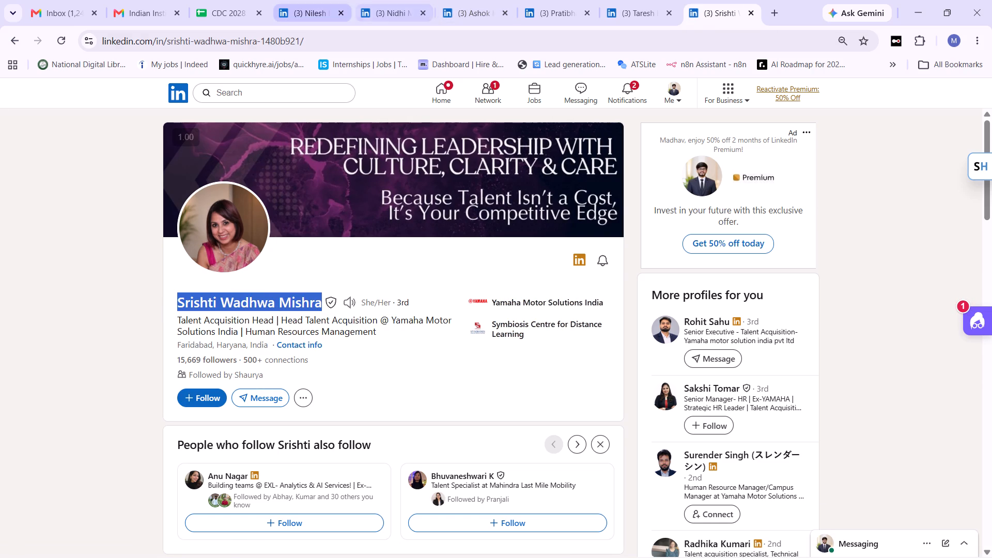
pyautogui.click(245, 17)
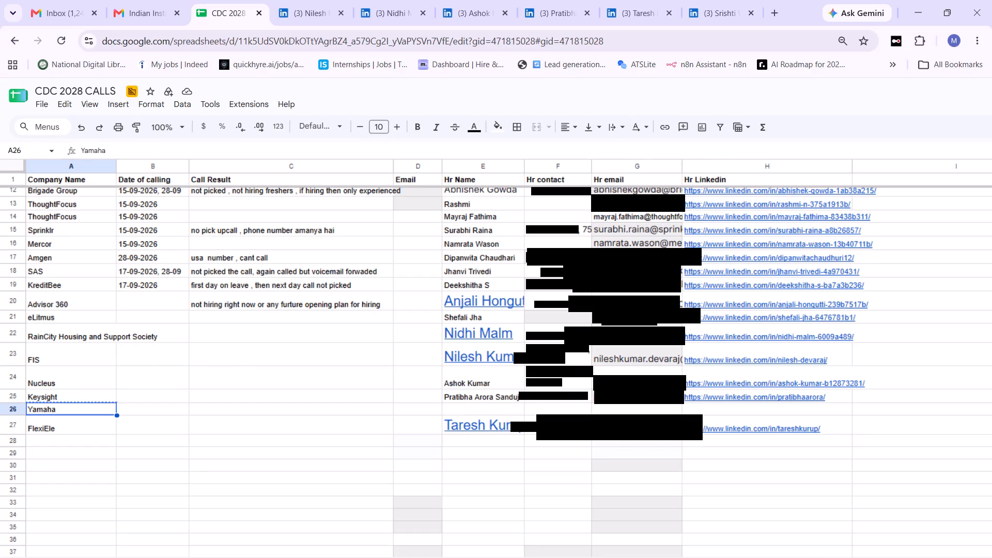
pyautogui.click(616, 408)
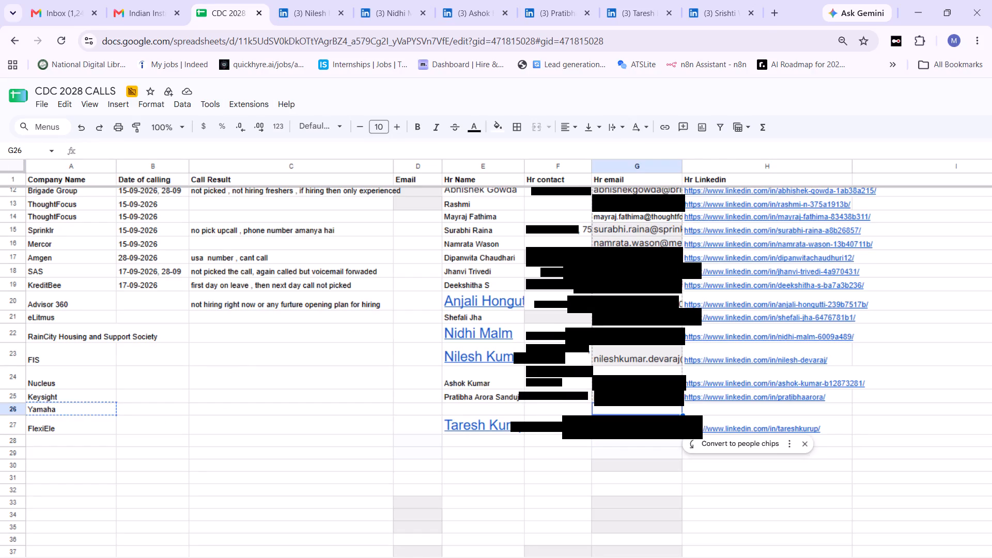
pyautogui.click(496, 410)
pyautogui.hotkey('ctrl', 'v')
pyautogui.click(588, 414)
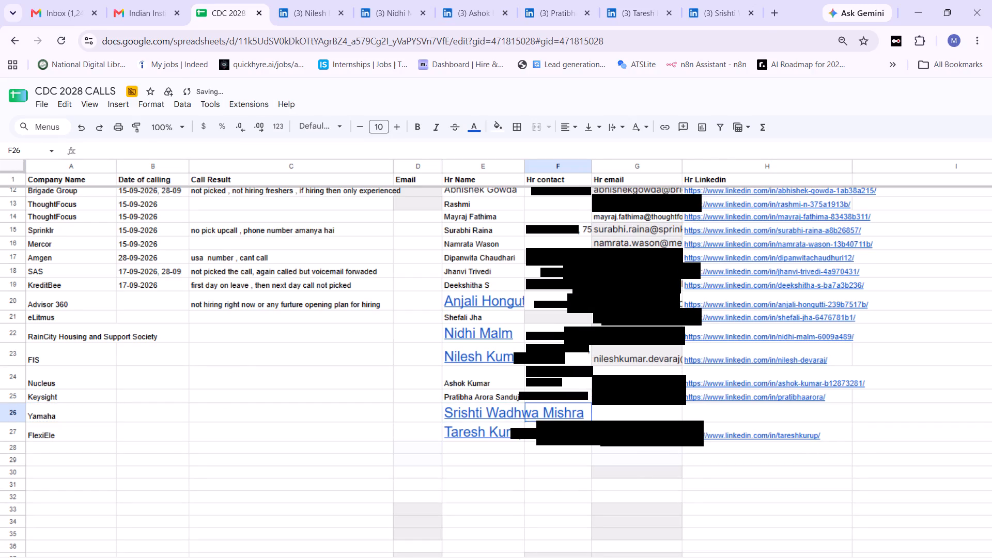
pyautogui.doubleClick(588, 414)
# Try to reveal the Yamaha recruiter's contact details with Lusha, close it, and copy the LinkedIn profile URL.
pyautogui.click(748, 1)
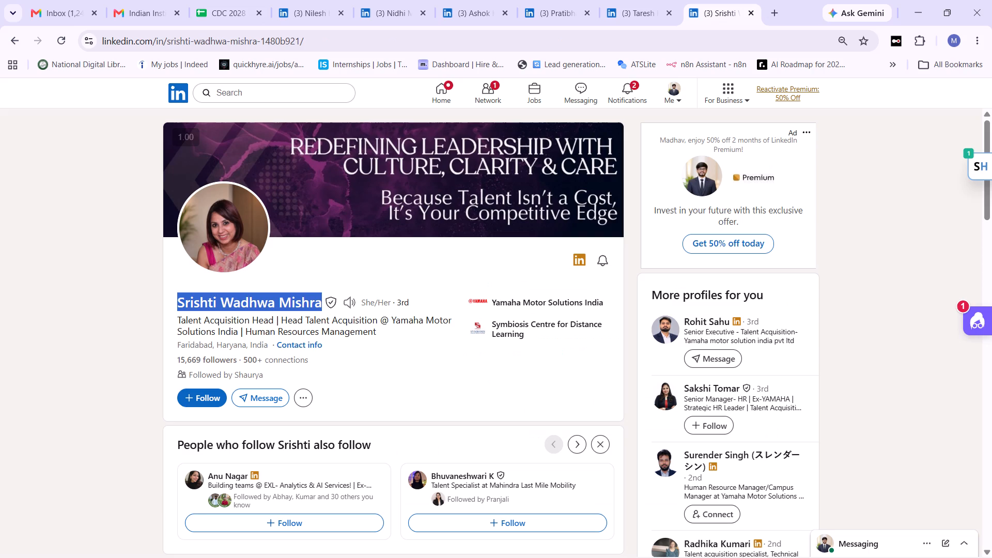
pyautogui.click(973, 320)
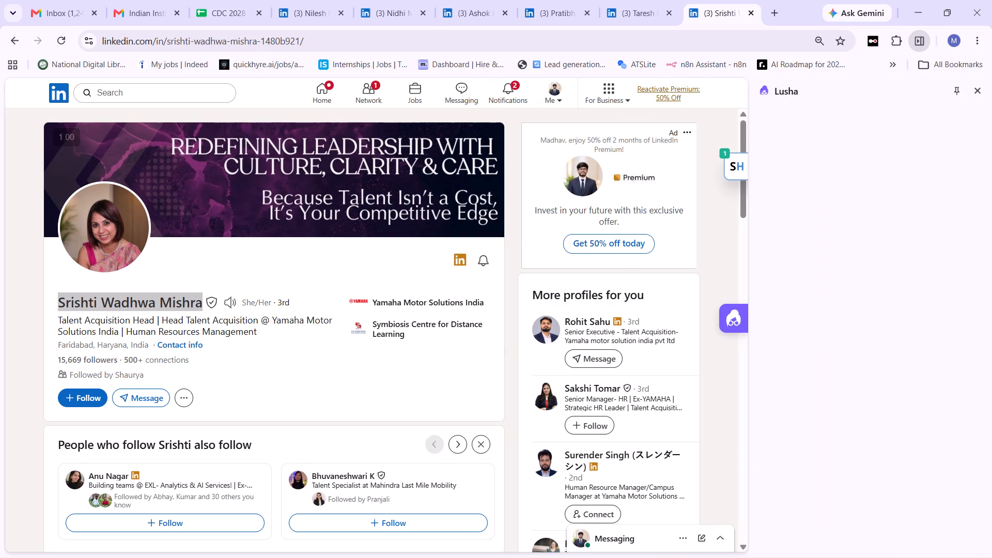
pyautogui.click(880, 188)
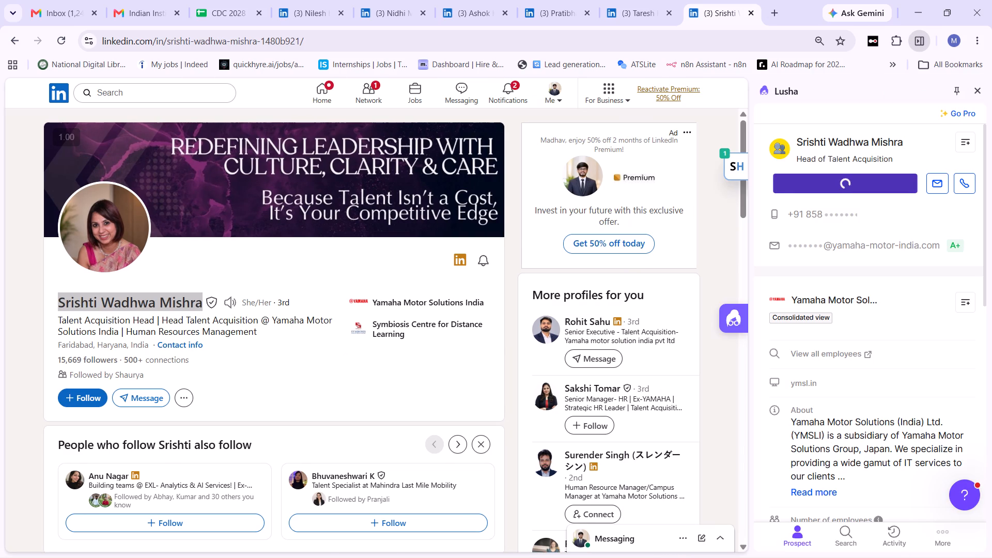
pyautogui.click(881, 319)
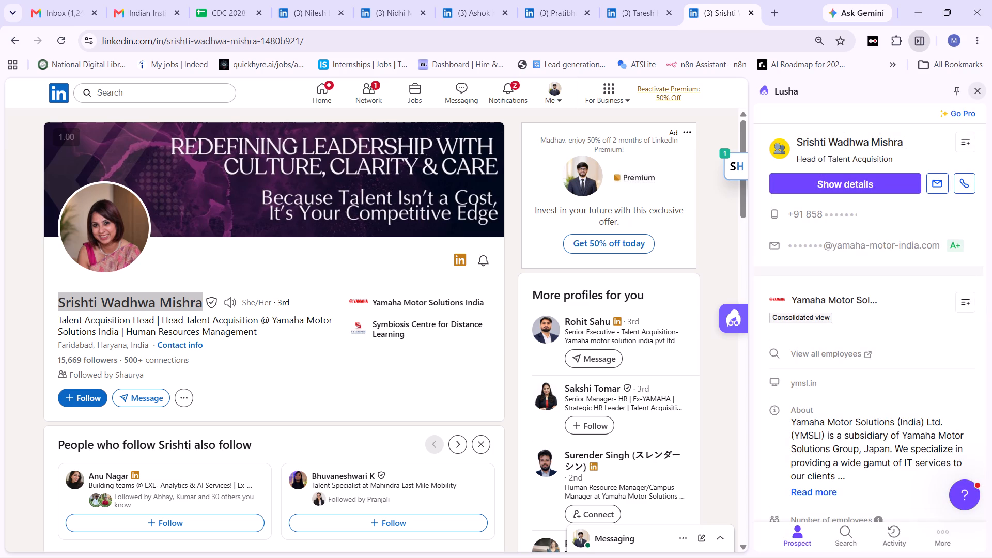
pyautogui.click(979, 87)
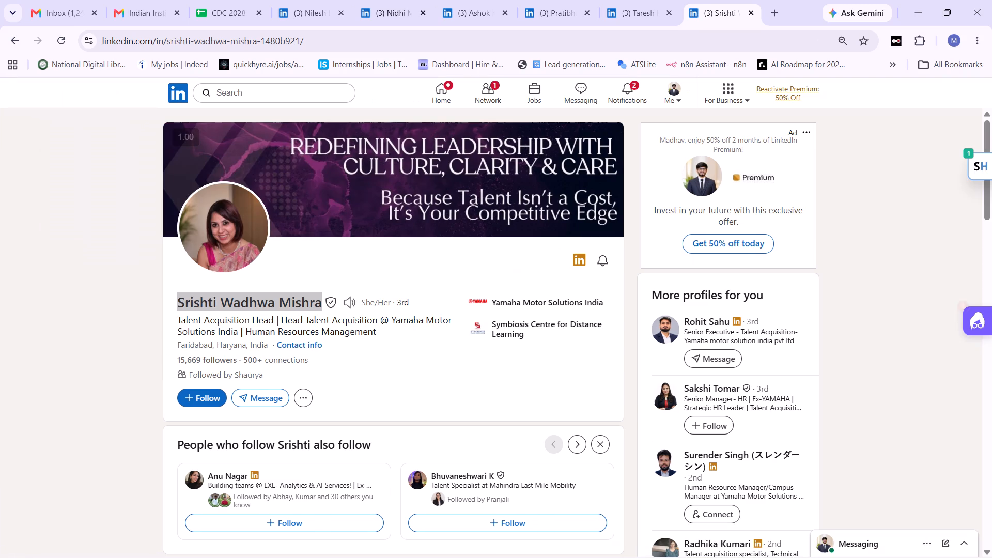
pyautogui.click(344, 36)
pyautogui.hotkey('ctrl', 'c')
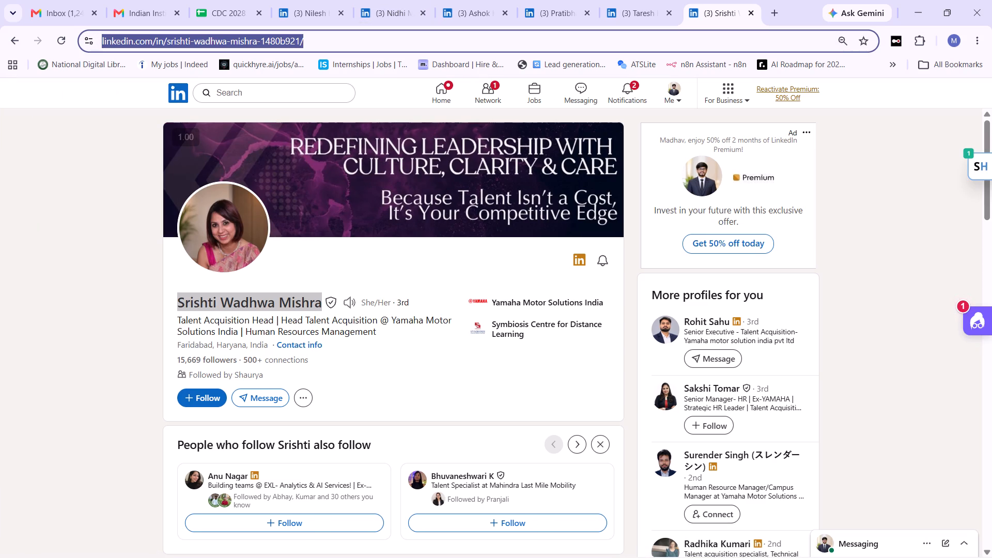
# Reveal the Yamaha recruiter's contact details with SignalHire and copy the first personal phone number.
pyautogui.click(979, 160)
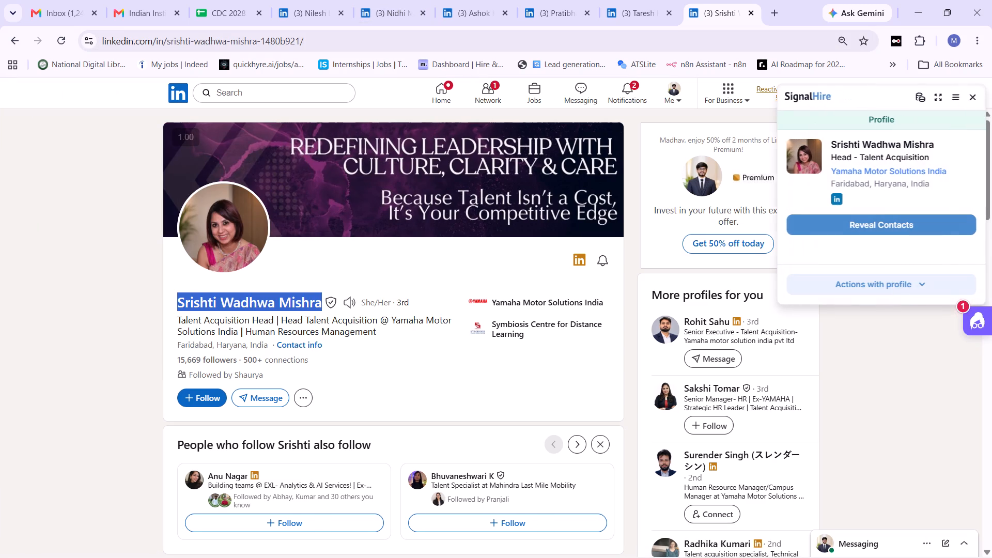
pyautogui.click(871, 222)
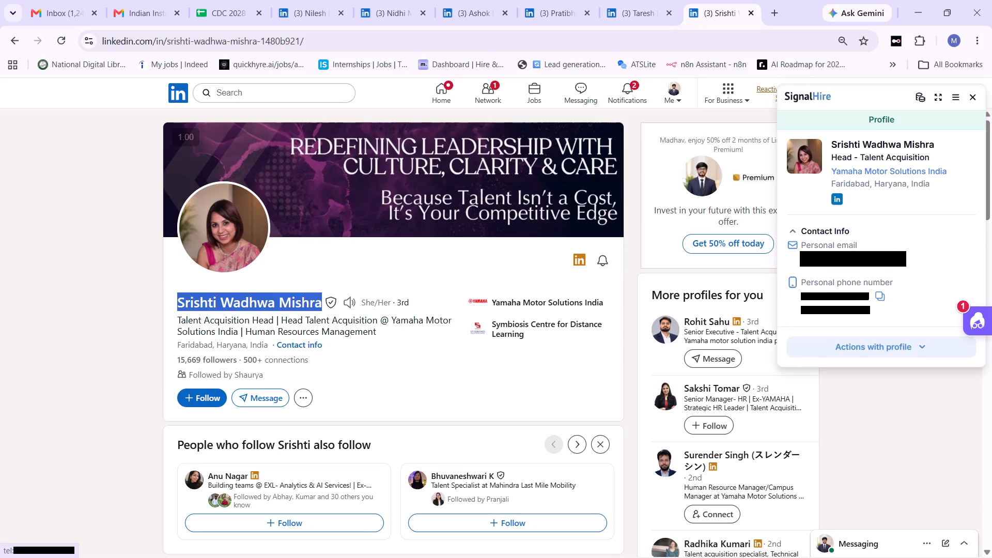
pyautogui.click(879, 295)
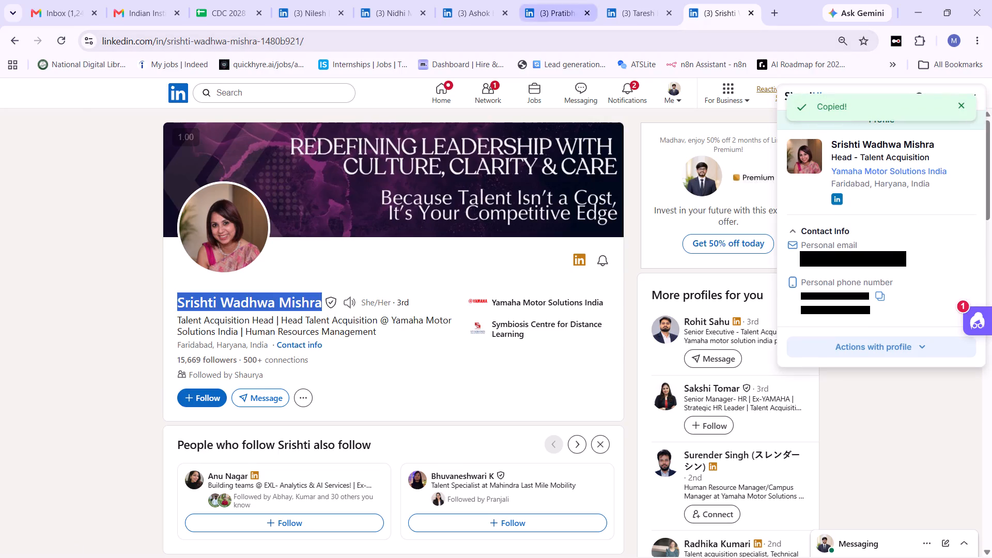
# Paste the first phone number into Yamaha's Hr contact cell F26, clean up its country-code prefix and add a trailing comma.
pyautogui.click(249, 16)
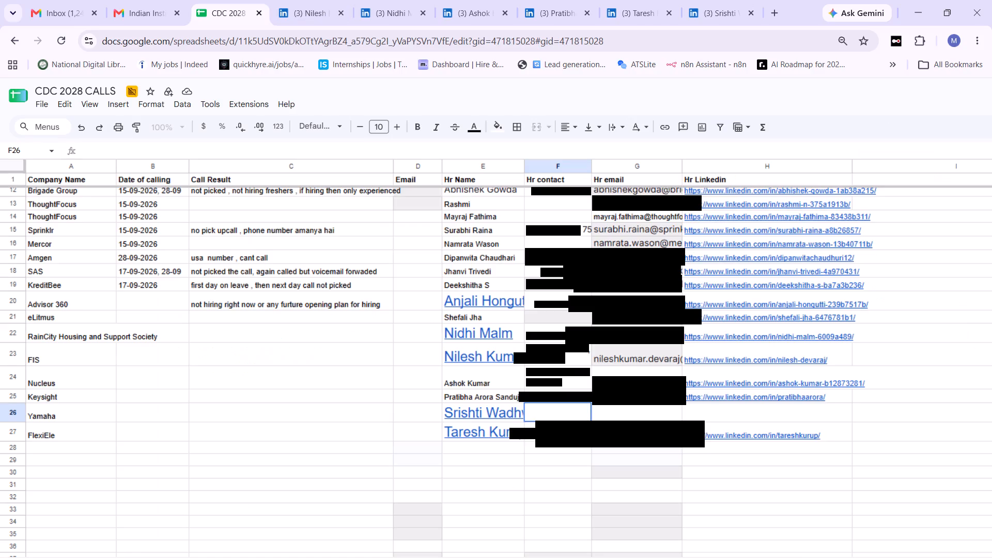
pyautogui.hotkey('ctrl', 'v')
pyautogui.press('Left')
pyautogui.press('Left')
pyautogui.press('Left')
pyautogui.press('Left')
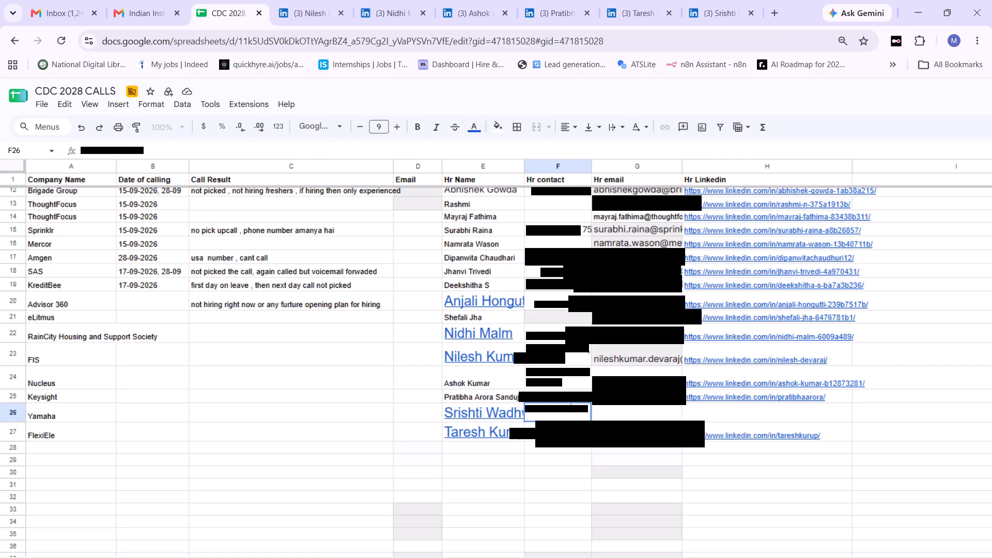
pyautogui.press('Left')
pyautogui.press('Left')
pyautogui.press('Left')
pyautogui.press('Left')
pyautogui.press('Left')
pyautogui.press('Left')
pyautogui.press('Left')
pyautogui.press('Left')
pyautogui.press('Left')
pyautogui.press('BackSpace')
pyautogui.press('BackSpace')
pyautogui.press('9')
pyautogui.press('Right')
pyautogui.press('BackSpace')
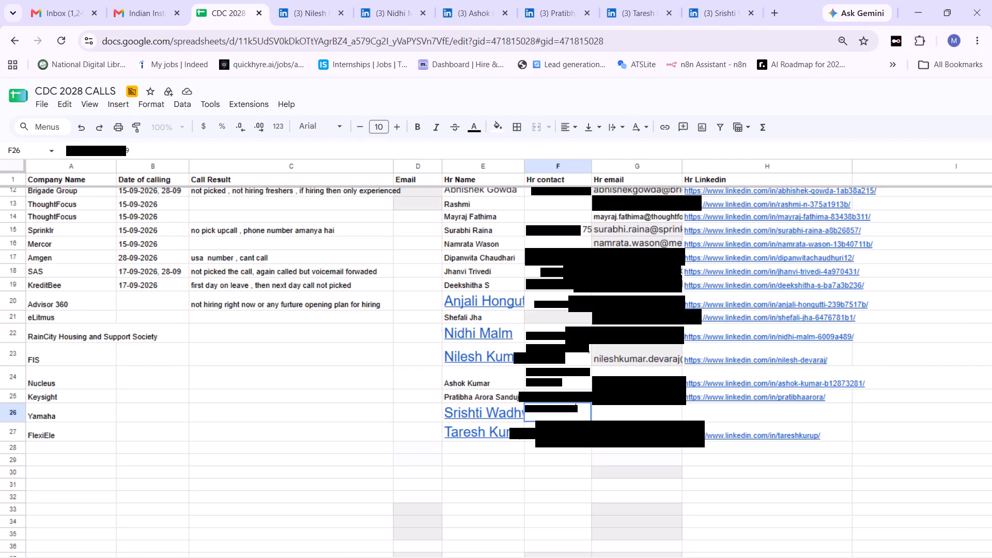
pyautogui.press('Left')
pyautogui.press('Left')
pyautogui.press('Left')
pyautogui.press('Left')
pyautogui.press('Left')
pyautogui.press('Left')
pyautogui.press('Left')
pyautogui.press('Left')
pyautogui.press('Left')
pyautogui.press('Left')
pyautogui.press('Left')
pyautogui.press('Left')
pyautogui.press('Left')
pyautogui.press('9')
pyautogui.press('Right')
pyautogui.press('Right')
pyautogui.press('Right')
pyautogui.press('Right')
pyautogui.press('Right')
pyautogui.press('Right')
pyautogui.press('Right')
pyautogui.press('Right')
pyautogui.press('Right')
pyautogui.press('Right')
pyautogui.press('Right')
pyautogui.press('Right')
pyautogui.press('Right')
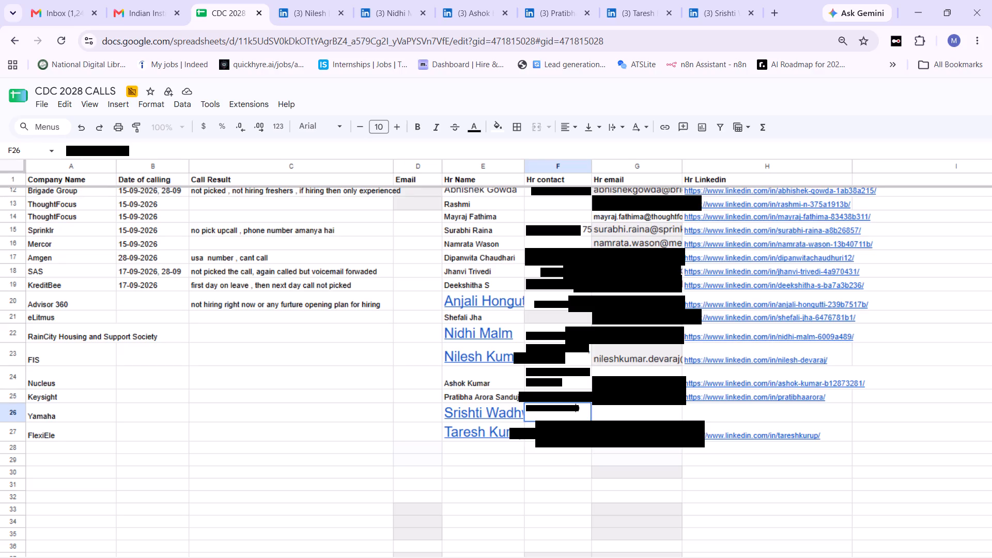
pyautogui.press(',')
# Copy the recruiter's second phone number from SignalHire, append it after the comma in F26 and remove its extra leading character.
pyautogui.click(716, 13)
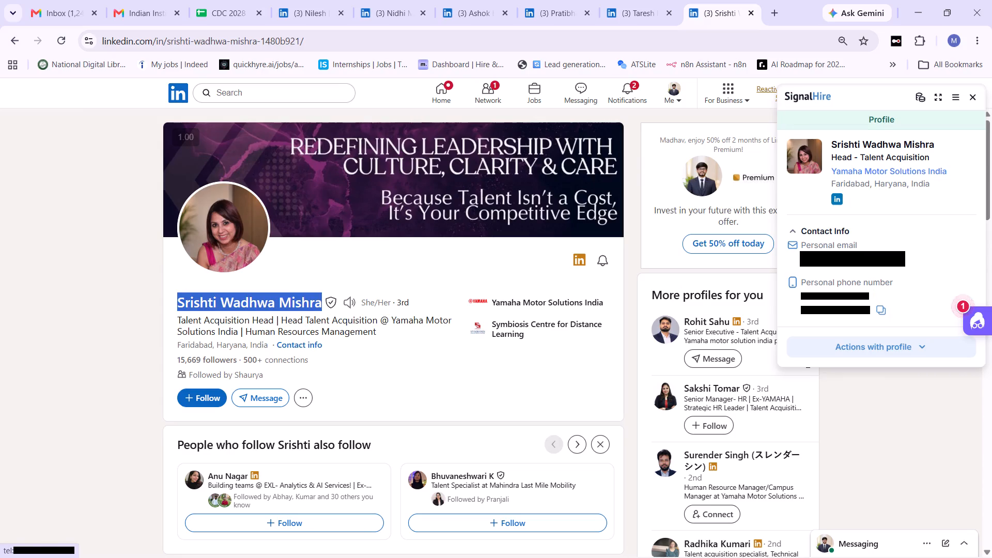
pyautogui.click(880, 314)
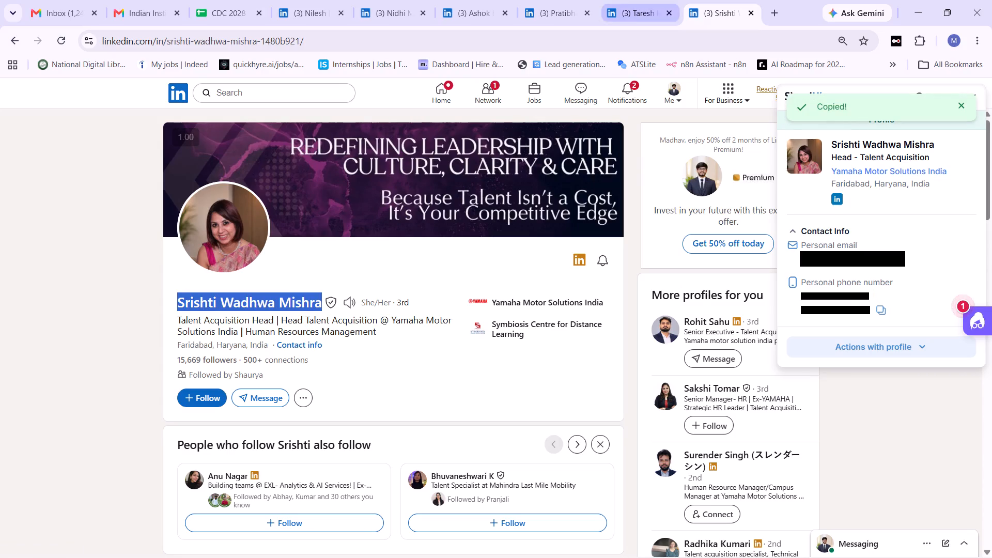
pyautogui.click(243, 24)
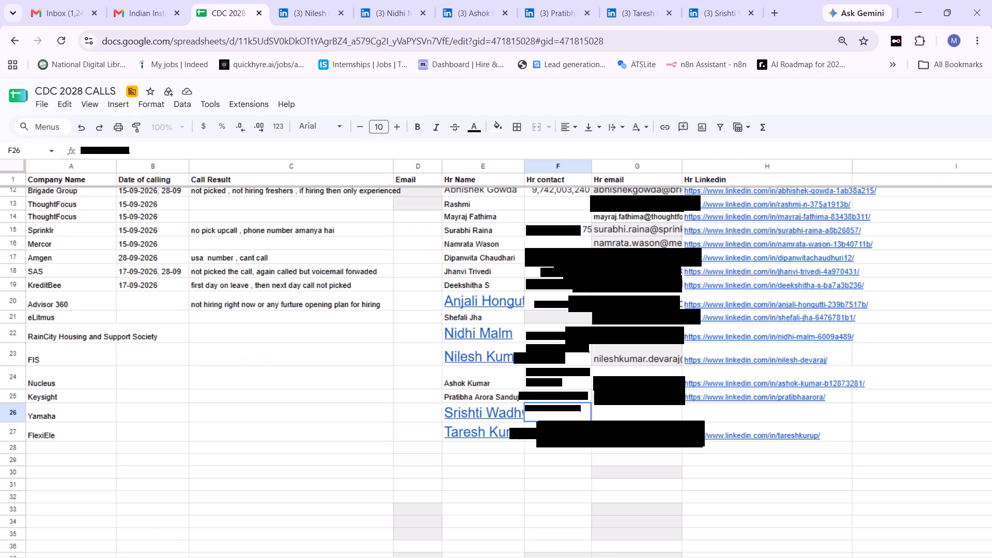
pyautogui.hotkey('ctrl', 'v')
pyautogui.press('Left')
pyautogui.press('Left')
pyautogui.press('Left')
pyautogui.press('Left')
pyautogui.press('Left')
pyautogui.press('Left')
pyautogui.press('Left')
pyautogui.press('Left')
pyautogui.press('Left')
pyautogui.press('Left')
pyautogui.press('Left')
pyautogui.press('Left')
pyautogui.press('Left')
pyautogui.press('Left')
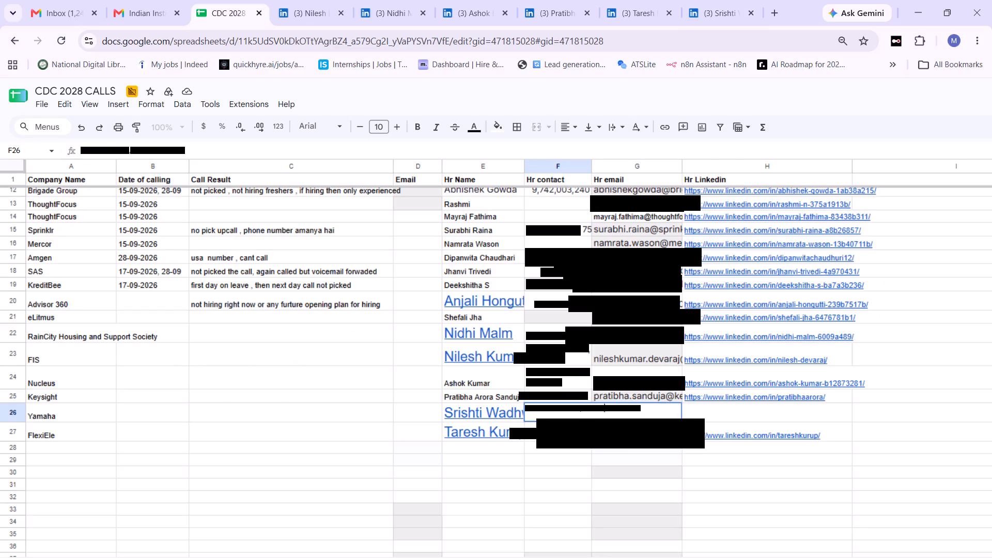
pyautogui.press('Right')
pyautogui.press('Left')
pyautogui.press('BackSpace')
pyautogui.press('Right')
pyautogui.press('Right')
pyautogui.press('Right')
pyautogui.press('Right')
pyautogui.press('Right')
pyautogui.press('Right')
pyautogui.press('Right')
pyautogui.press('Right')
pyautogui.press('Right')
pyautogui.press('Right')
pyautogui.press('Right')
pyautogui.press('Right')
pyautogui.press('Right')
pyautogui.press('Right')
pyautogui.press('Right')
pyautogui.press('Right')
pyautogui.press('Right')
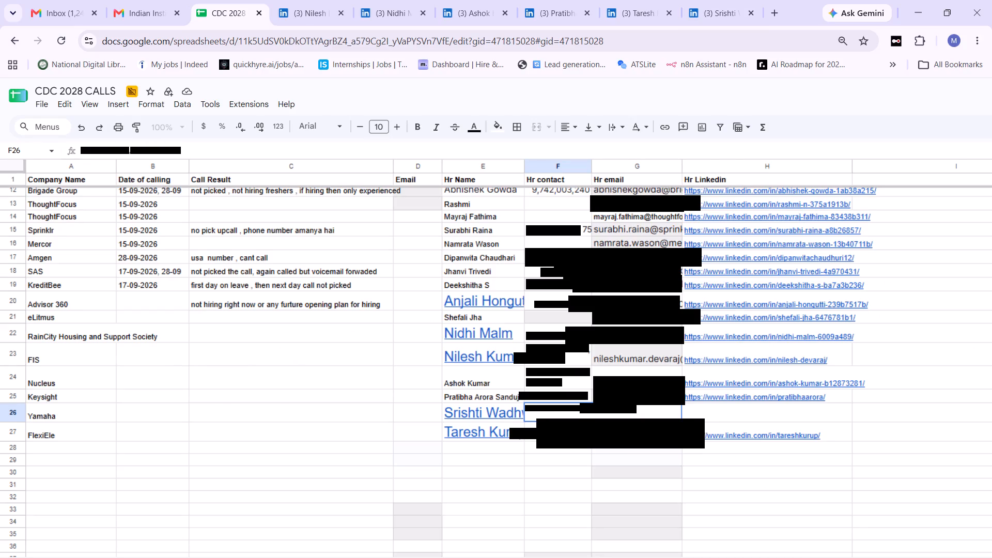
# Copy the Yamaha recruiter's LinkedIn profile URL into Hr Linkedin cell H26.
pyautogui.click(721, 419)
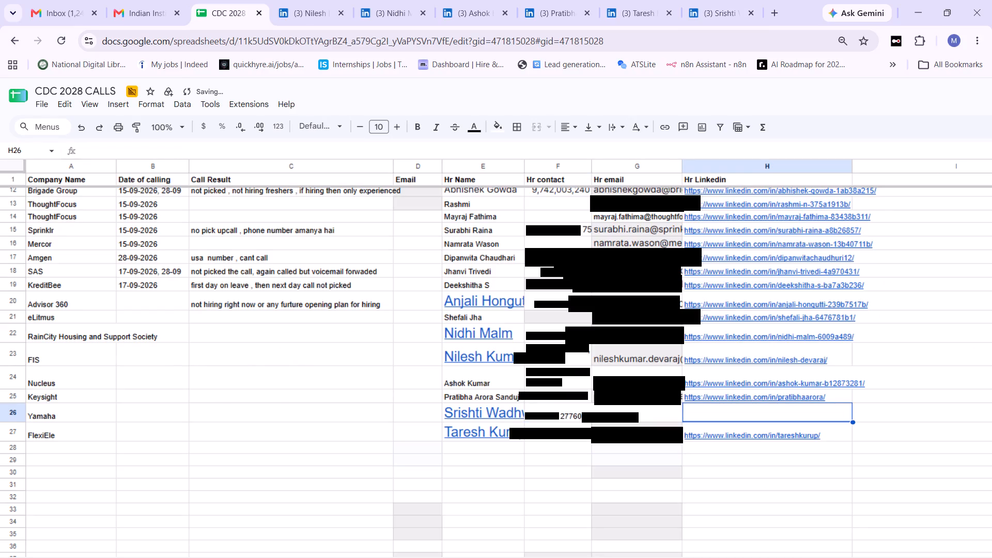
pyautogui.click(727, 13)
pyautogui.click(342, 38)
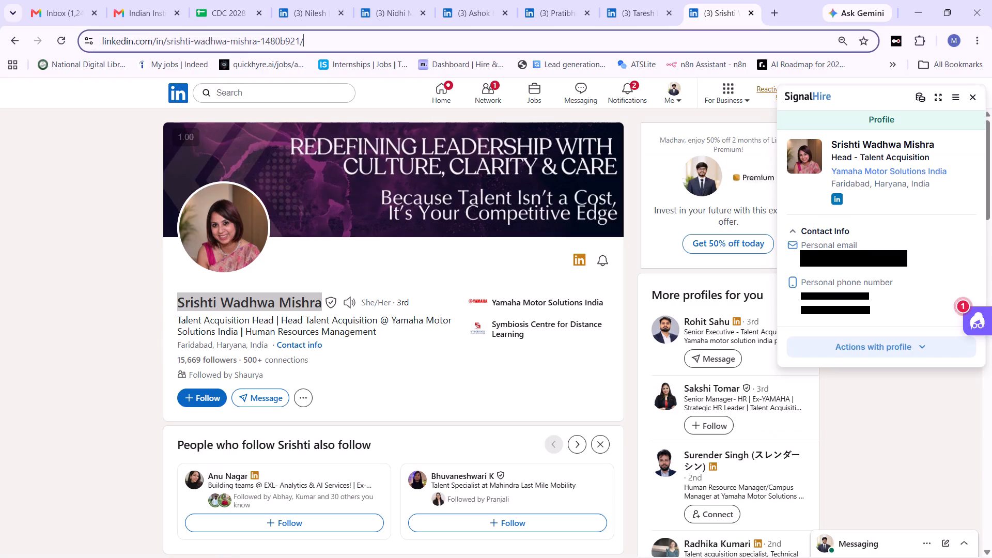
pyautogui.hotkey('ctrl', 'c')
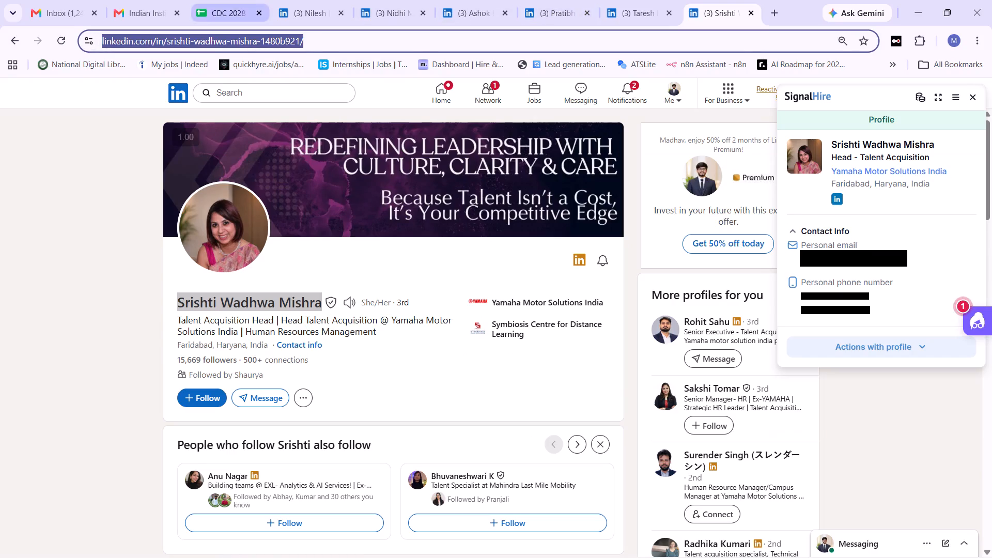
pyautogui.click(206, 4)
pyautogui.hotkey('ctrl', 'v')
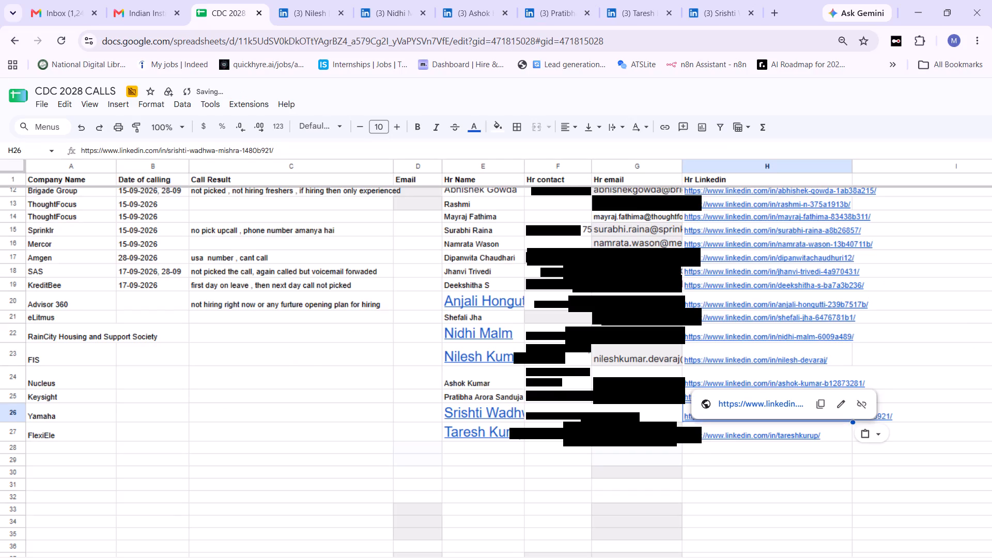
# Copy the Yamaha recruiter's personal email from SignalHire into Hr email cell G26.
pyautogui.doubleClick(648, 411)
pyautogui.click(715, 0)
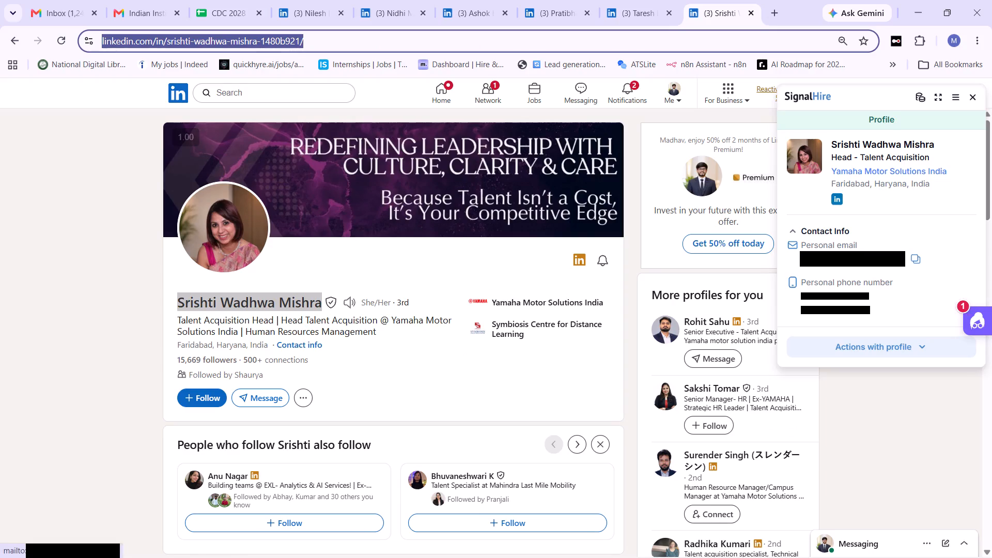
pyautogui.click(910, 261)
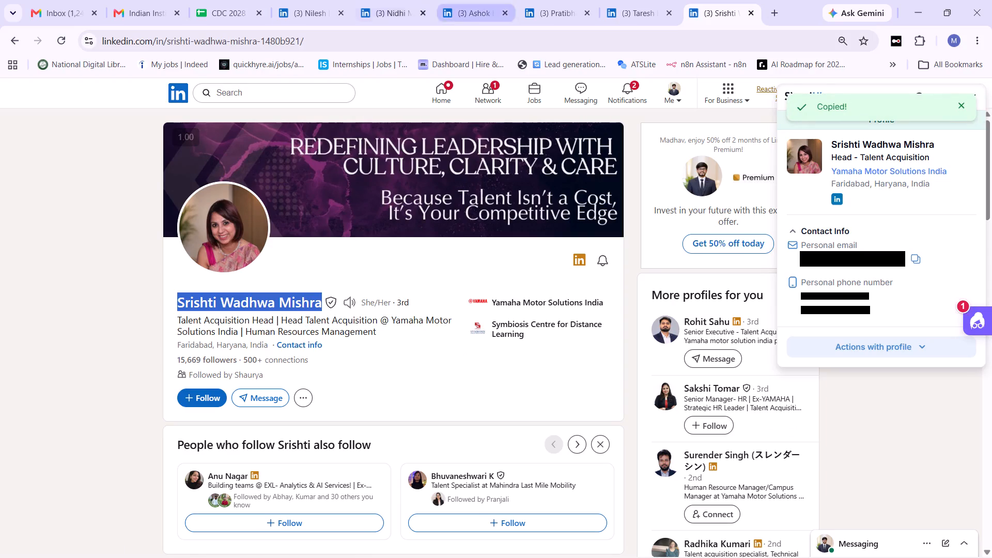
pyautogui.click(233, 16)
pyautogui.hotkey('ctrl', 'v')
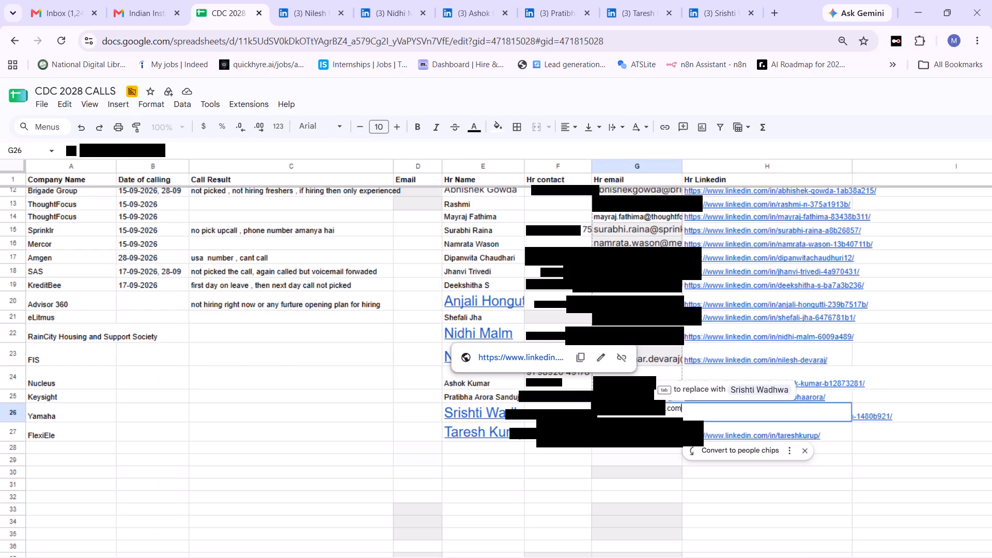
pyautogui.click(312, 424)
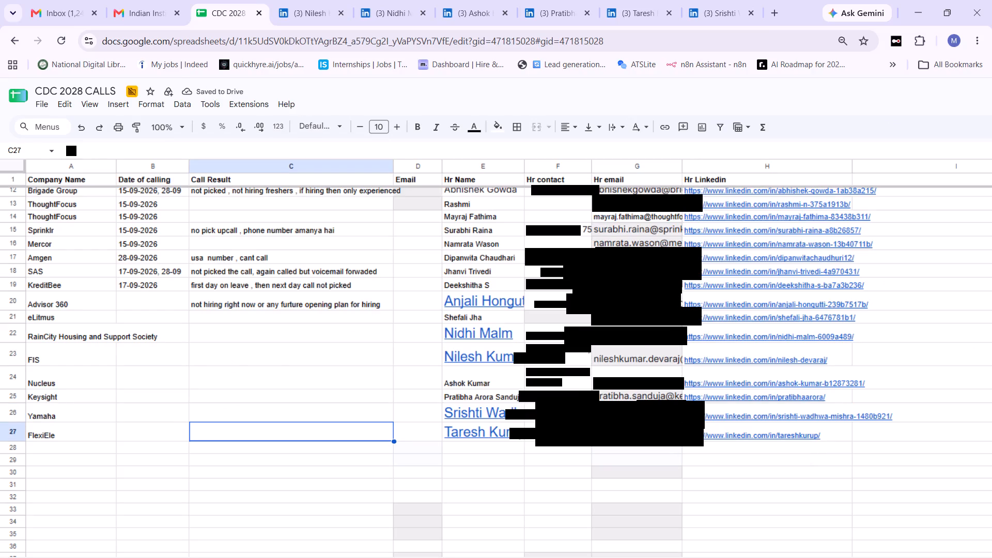
# Enter "not picked the call" as the Call Result for FIS in cell C23.
pyautogui.click(258, 357)
pyautogui.write('not p')
pyautogui.write('icked the call')
pyautogui.press('space')
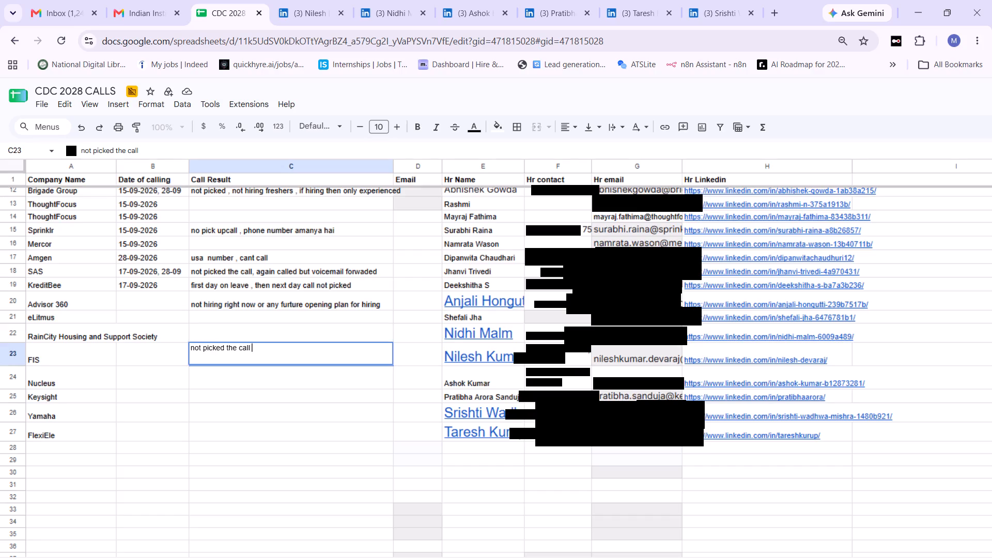
pyautogui.click(331, 382)
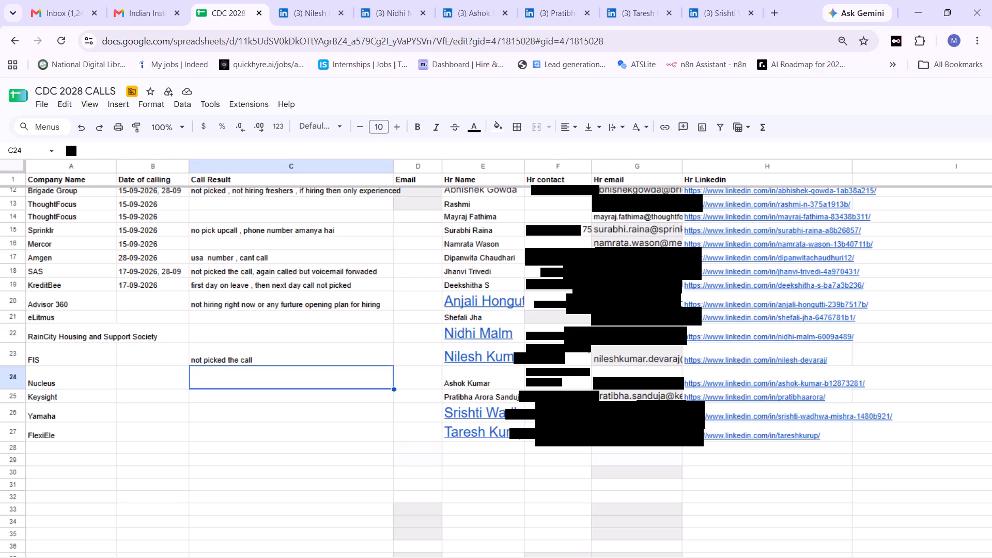
# Open the Nucleus Hr contact cell F24 for editing.
pyautogui.doubleClick(559, 384)
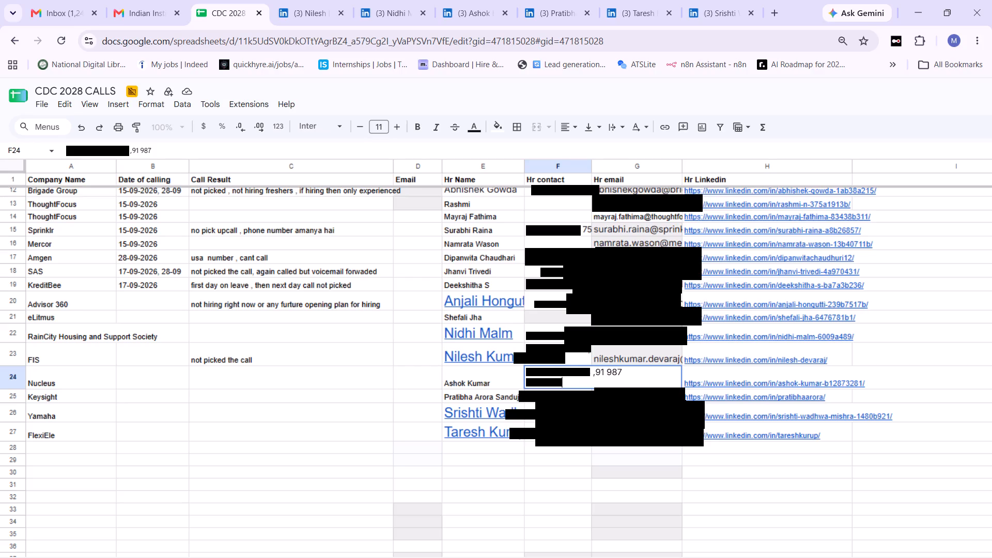
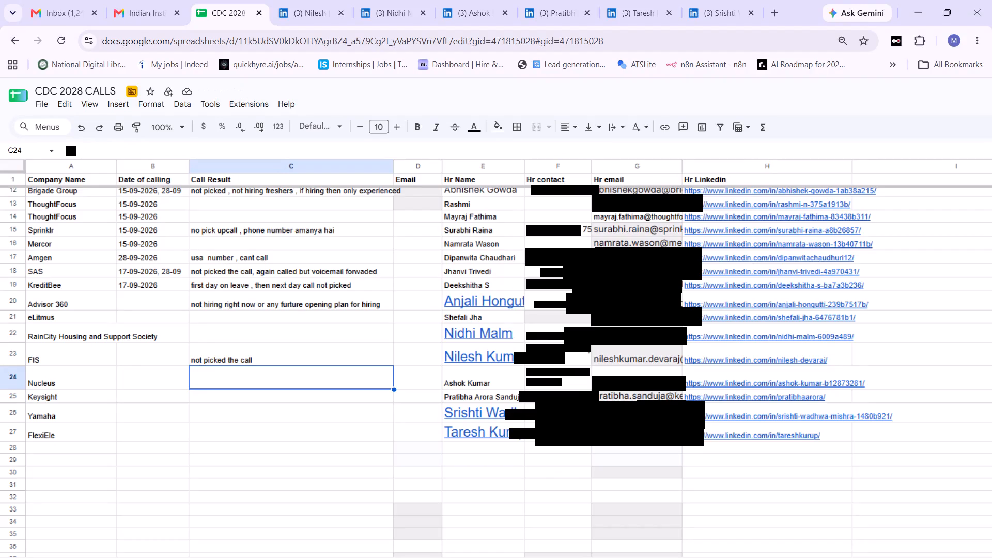
# Enter "call declined and not picked" as the Call Result for Nucleus in cell C24.
pyautogui.click(258, 379)
pyautogui.write('calll')
pyautogui.press('space')
pyautogui.press('BackSpace')
pyautogui.press('BackSpace')
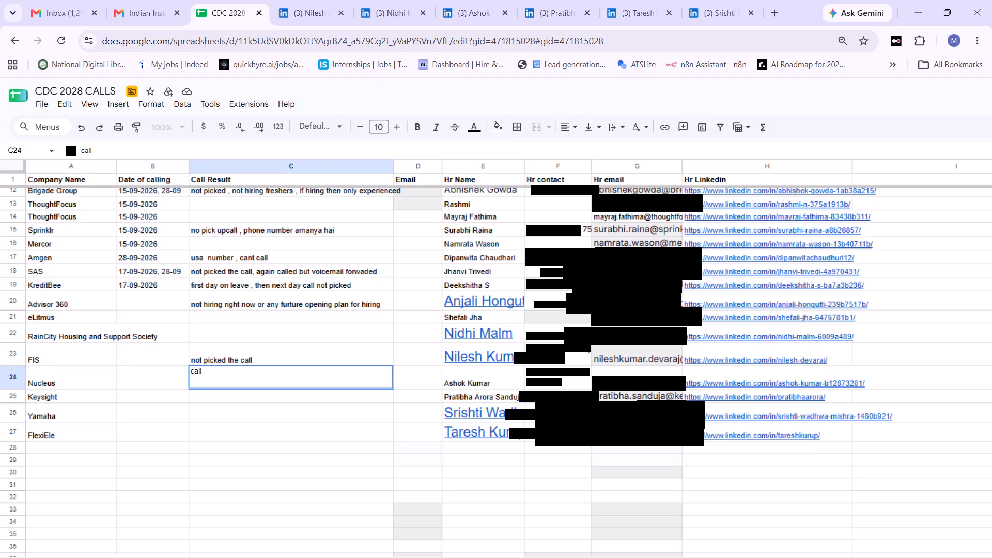
pyautogui.press('space')
pyautogui.write('sw')
pyautogui.press('BackSpace')
pyautogui.press('BackSpace')
pyautogui.write('declined and')
pyautogui.press('space')
pyautogui.write('not picked')
pyautogui.press('space')
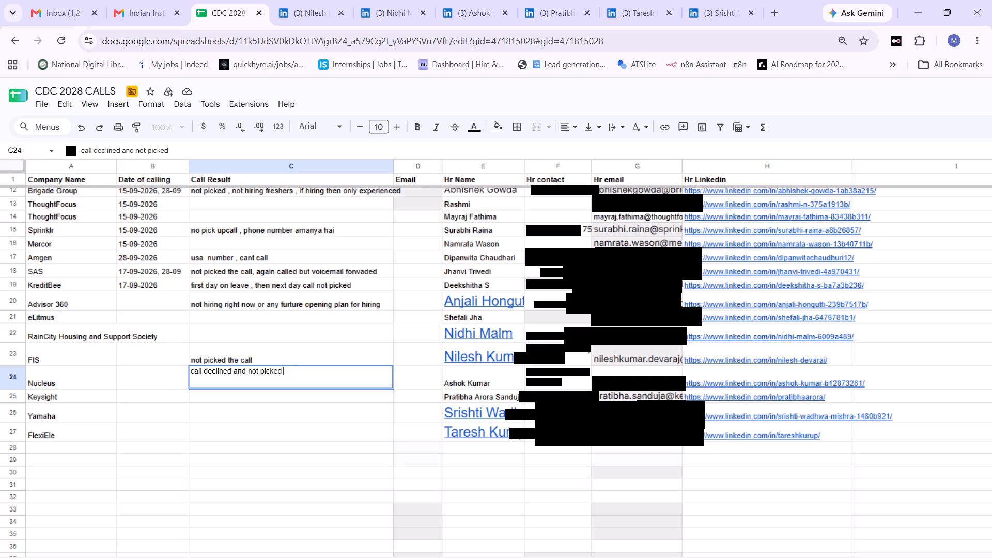
pyautogui.click(257, 409)
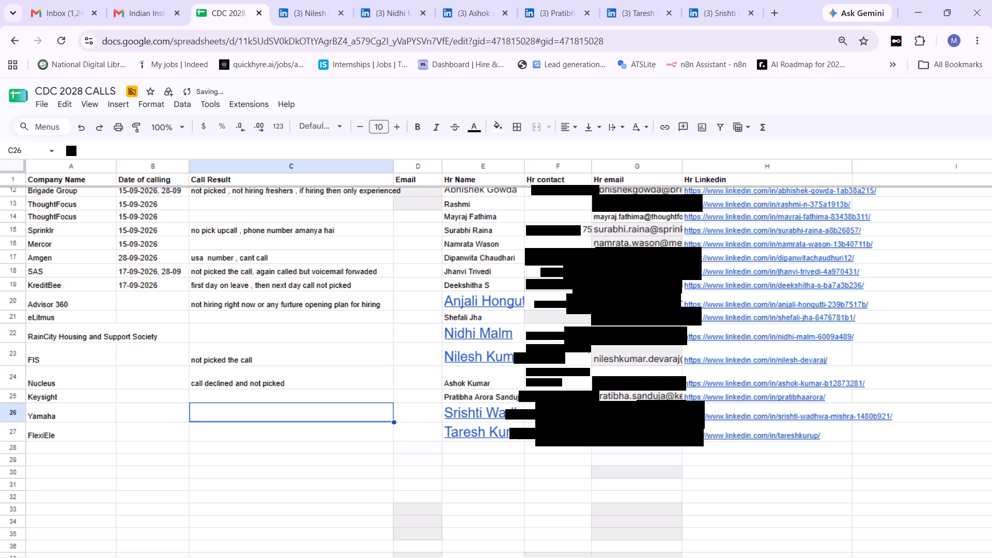
pyautogui.click(247, 396)
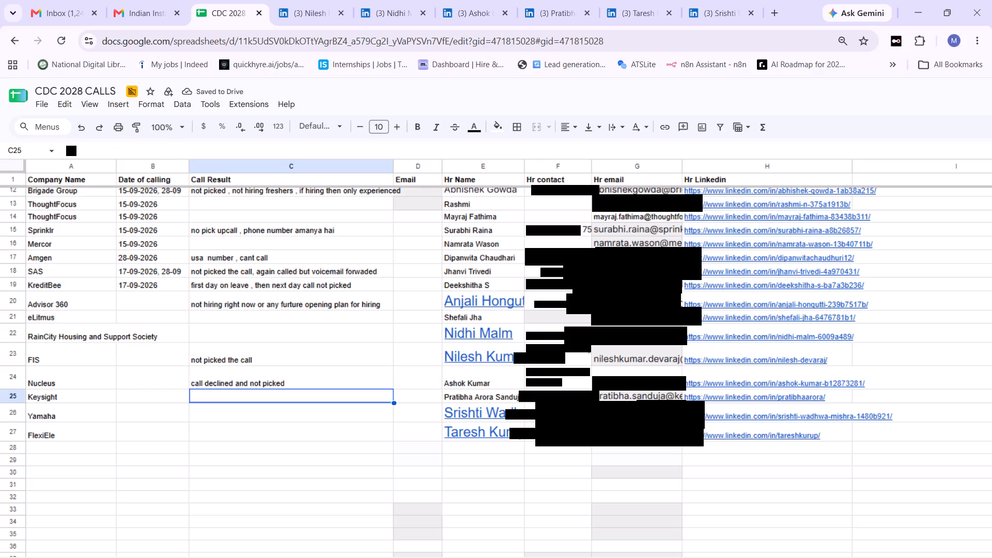
# Add the note "(incomin" after the first phone number in the Nucleus Hr contact cell F24.
pyautogui.click(555, 373)
pyautogui.doubleClick(570, 369)
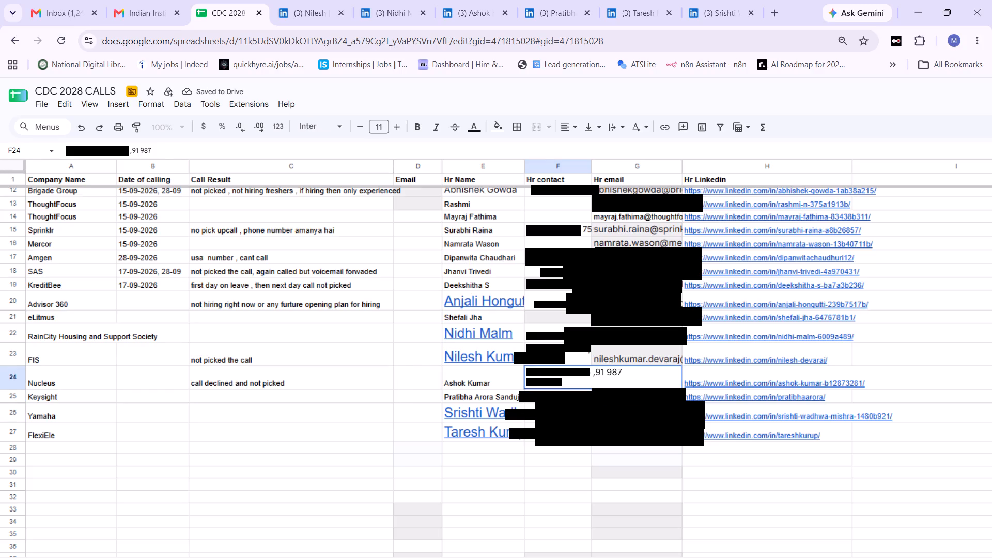
pyautogui.click(593, 370)
pyautogui.write('(incomin')
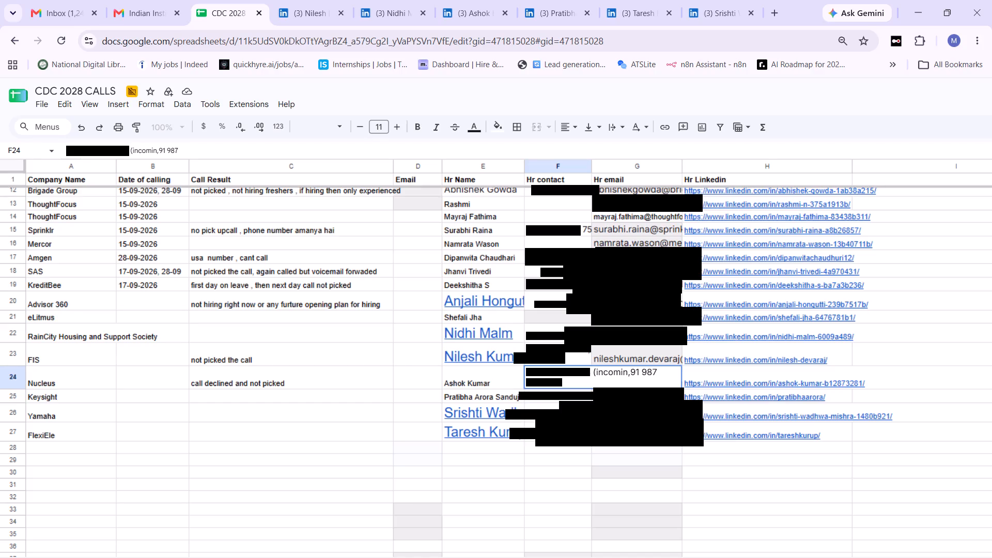
# Replace the FIS Call Result in cell C23 with "tomorrow calling".
pyautogui.doubleClick(298, 361)
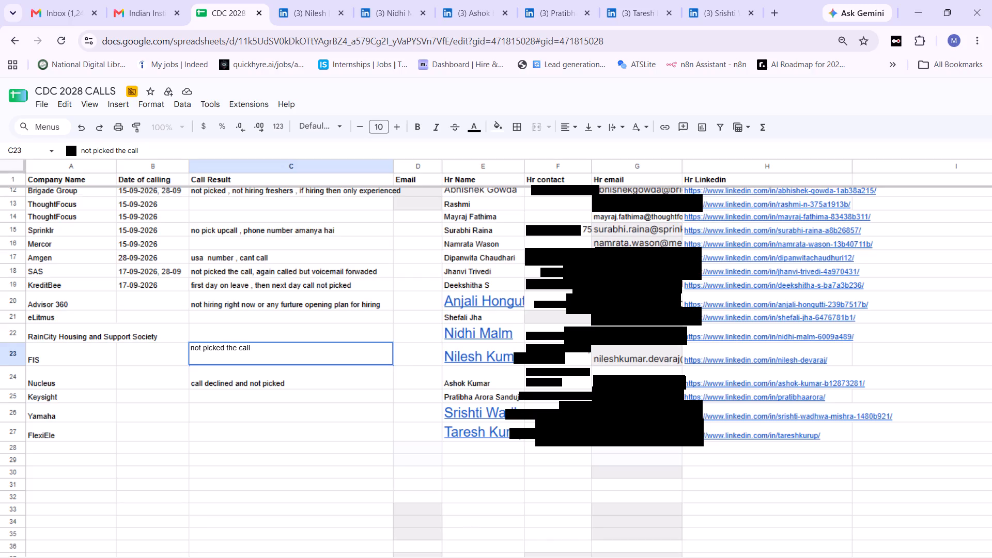
pyautogui.press('BackSpace')
pyautogui.press('BackSpace')
pyautogui.press('BackSpace')
pyautogui.press('BackSpace')
pyautogui.press('BackSpace')
pyautogui.press('BackSpace')
pyautogui.press('BackSpace')
pyautogui.press('BackSpace')
pyautogui.press('BackSpace')
pyautogui.press('BackSpace')
pyautogui.press('BackSpace')
pyautogui.press('BackSpace')
pyautogui.press('BackSpace')
pyautogui.press('BackSpace')
pyautogui.press('BackSpace')
pyautogui.press('BackSpace')
pyautogui.press('BackSpace')
pyautogui.press('BackSpace')
pyautogui.press('BackSpace')
pyautogui.press('BackSpace')
pyautogui.write('tommo')
pyautogui.press('BackSpace')
pyautogui.press('BackSpace')
pyautogui.write('orrow calling')
pyautogui.press('space')
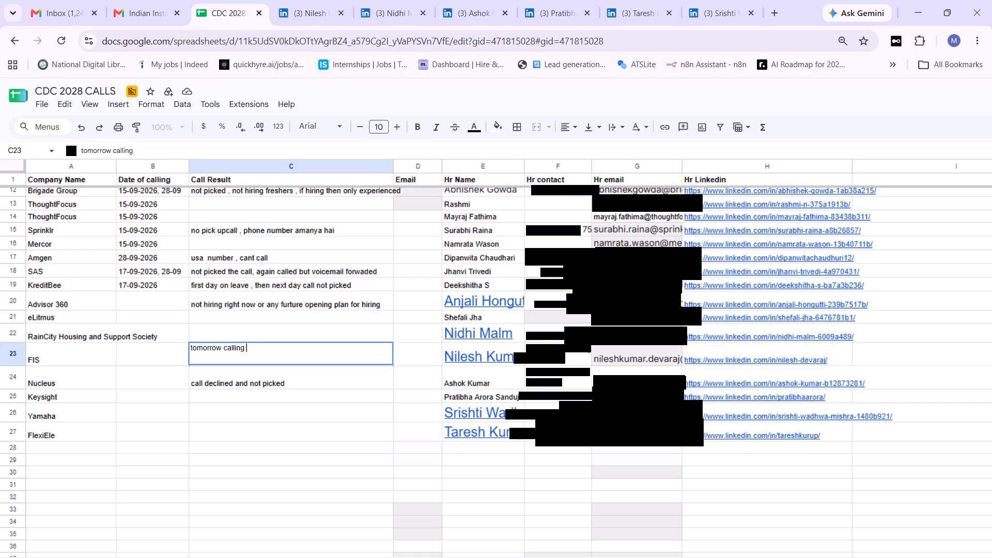
# Insert "called on 3 Nov not available so" before the existing text in the FIS Call Result.
pyautogui.press('Left')
pyautogui.press('Left')
pyautogui.press('Left')
pyautogui.press('Left')
pyautogui.press('Left')
pyautogui.press('Left')
pyautogui.press('Left')
pyautogui.press('Left')
pyautogui.press('Left')
pyautogui.press('Left')
pyautogui.press('Left')
pyautogui.press('Left')
pyautogui.press('Left')
pyautogui.press('Left')
pyautogui.press('Left')
pyautogui.press('Left')
pyautogui.press('Left')
pyautogui.press('Left')
pyautogui.press('Left')
pyautogui.press('Left')
pyautogui.write('tof')
pyautogui.press('BackSpace')
pyautogui.write('dau')
pyautogui.press('space')
pyautogui.press('BackSpace')
pyautogui.press('BackSpace')
pyautogui.press('BackSpace')
pyautogui.press('BackSpace')
pyautogui.press('BackSpace')
pyautogui.press('BackSpace')
pyautogui.write('callel')
pyautogui.press('BackSpace')
pyautogui.write('ed o')
pyautogui.press('BackSpace')
pyautogui.press('BackSpace')
pyautogui.press('BackSpace')
pyautogui.press('BackSpace')
pyautogui.write('d on')
pyautogui.press('space')
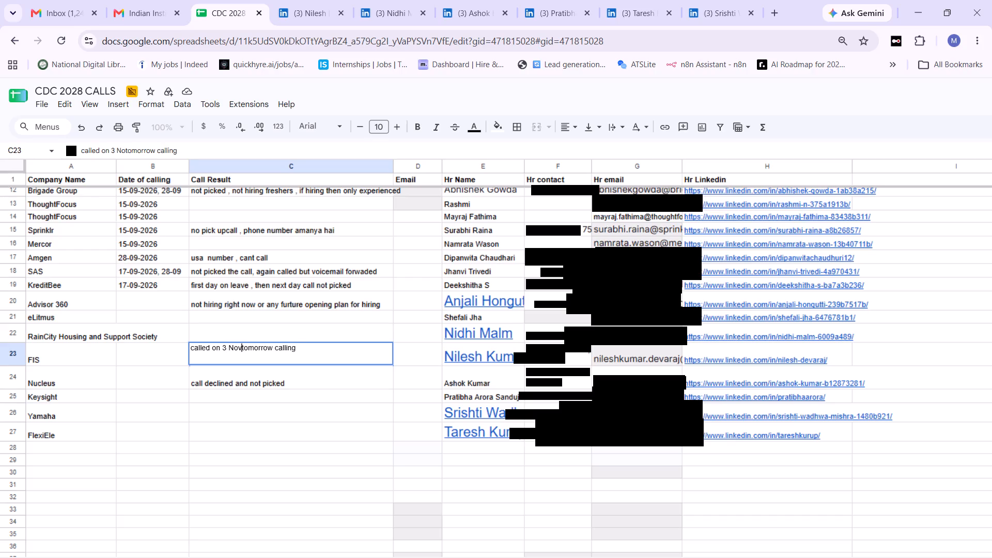
pyautogui.press('.')
pyautogui.press('BackSpace')
pyautogui.write(', not av')
pyautogui.press('BackSpace')
pyautogui.press('BackSpace')
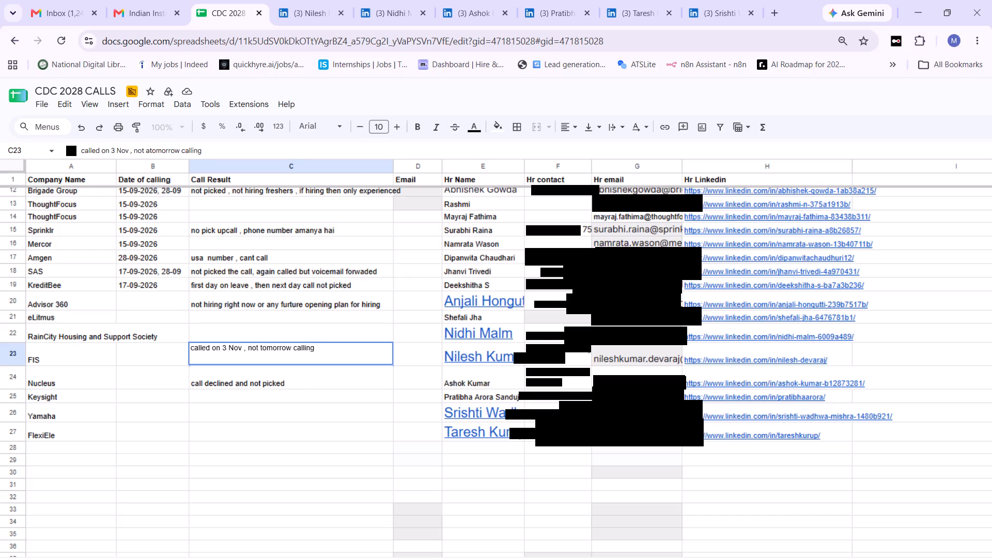
pyautogui.press('BackSpace')
pyautogui.press('BackSpace')
pyautogui.press('BackSpace')
pyautogui.press('BackSpace')
pyautogui.press('BackSpace')
pyautogui.press('BackSpace')
pyautogui.write('not availa')
pyautogui.write('ble')
pyautogui.press('space')
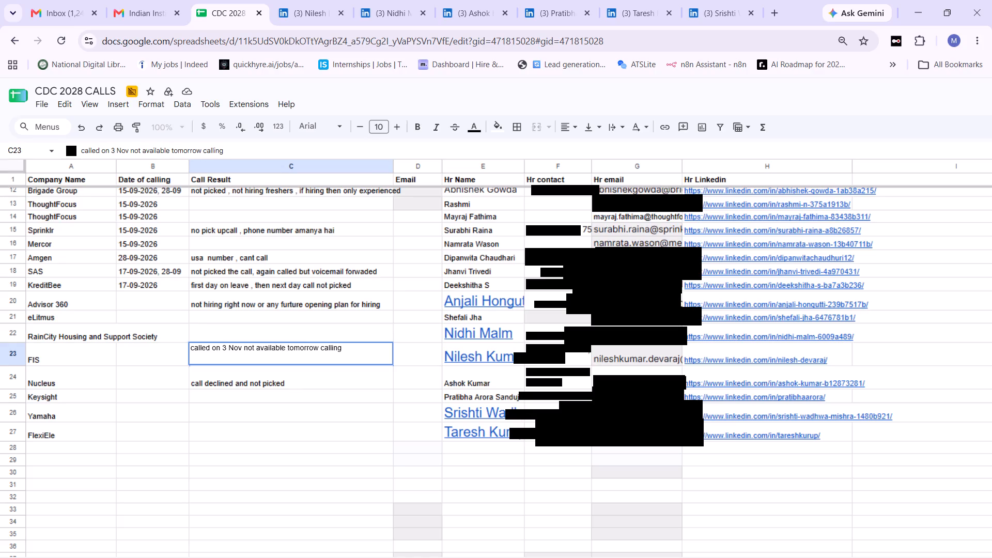
pyautogui.press('space')
pyautogui.write('so')
pyautogui.press('space')
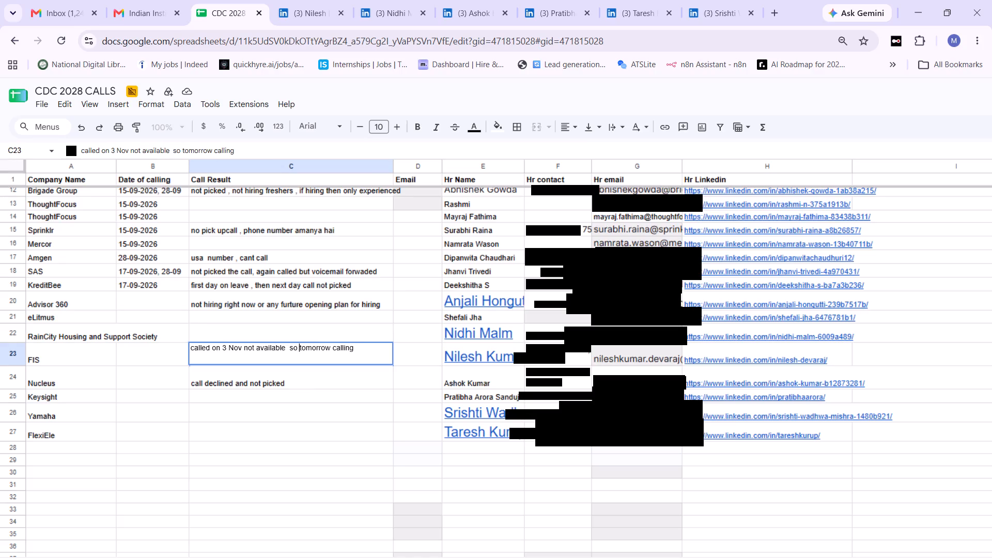
# Append "4Nov" to the end of the FIS Call Result in cell C23.
pyautogui.press('Right')
pyautogui.press('Right')
pyautogui.press('Right')
pyautogui.press('Right')
pyautogui.press('Right')
pyautogui.press('Right')
pyautogui.press('Right')
pyautogui.press('Right')
pyautogui.press('Right')
pyautogui.press('Right')
pyautogui.press('Right')
pyautogui.press('Right')
pyautogui.press('Right')
pyautogui.press('Right')
pyautogui.press('Right')
pyautogui.press('Right')
pyautogui.press('Right')
pyautogui.press('Right')
pyautogui.press('4')
pyautogui.click(292, 394)
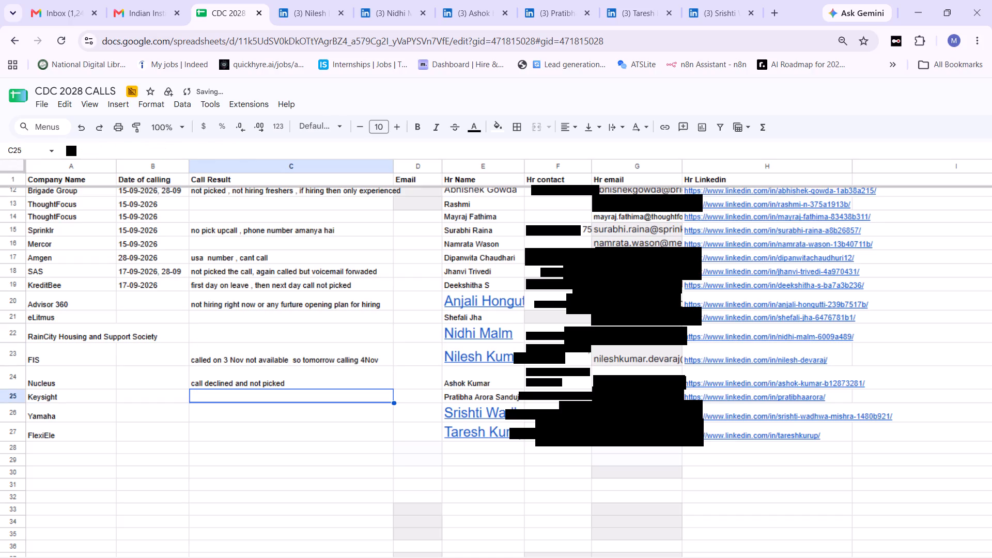
# Enter "not campus hiring campus already have the Tieups with existing ones" as the Call Result for Keysight in cell C25.
pyautogui.click(563, 400)
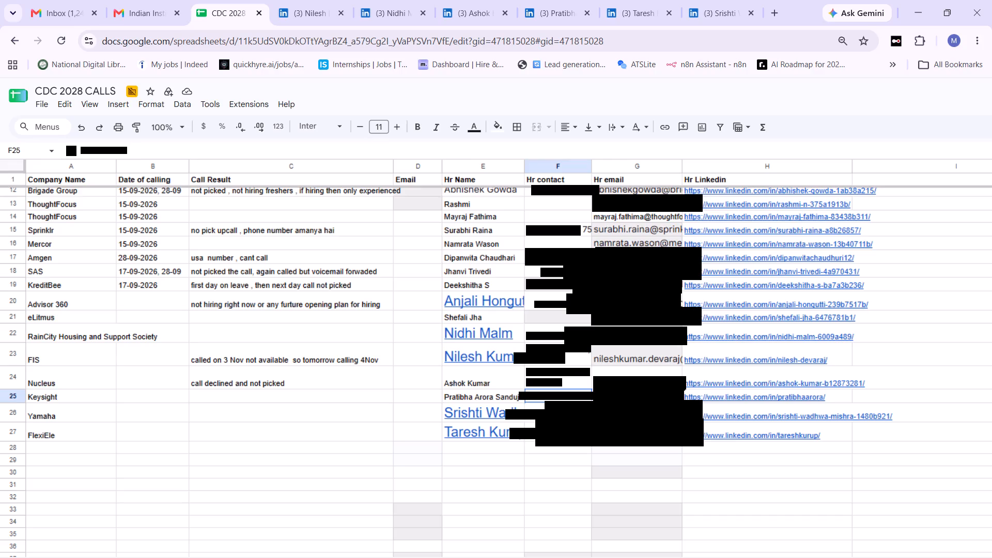
pyautogui.click(271, 398)
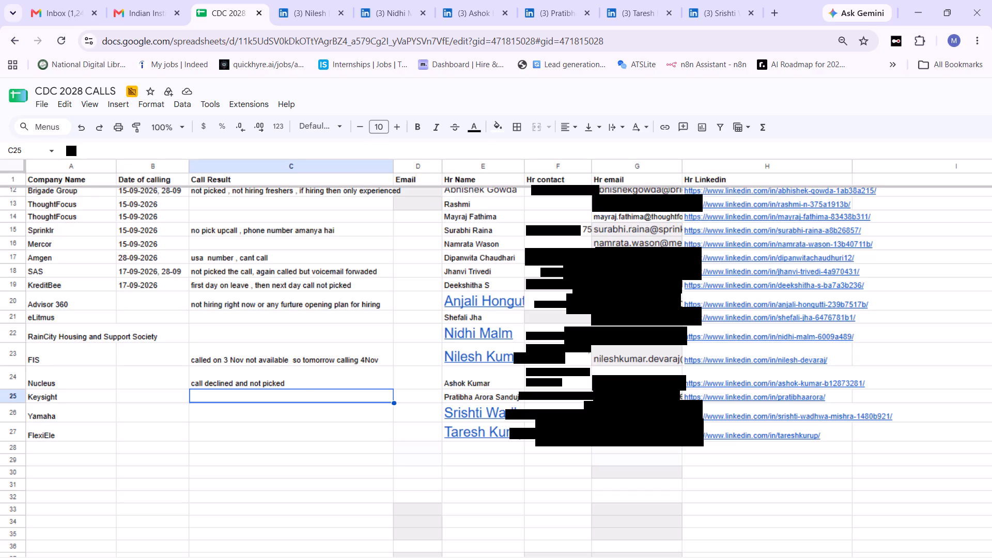
pyautogui.click(271, 398)
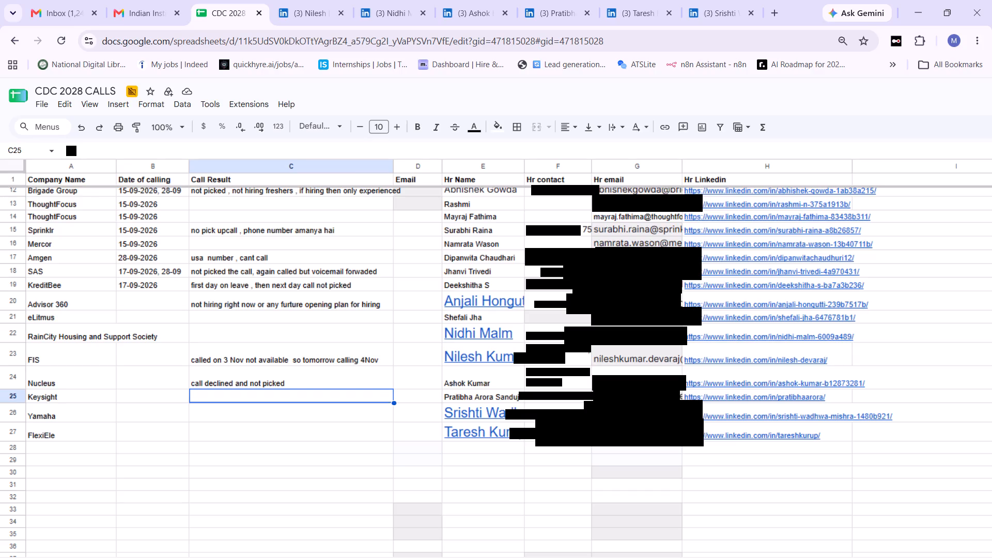
pyautogui.click(271, 398)
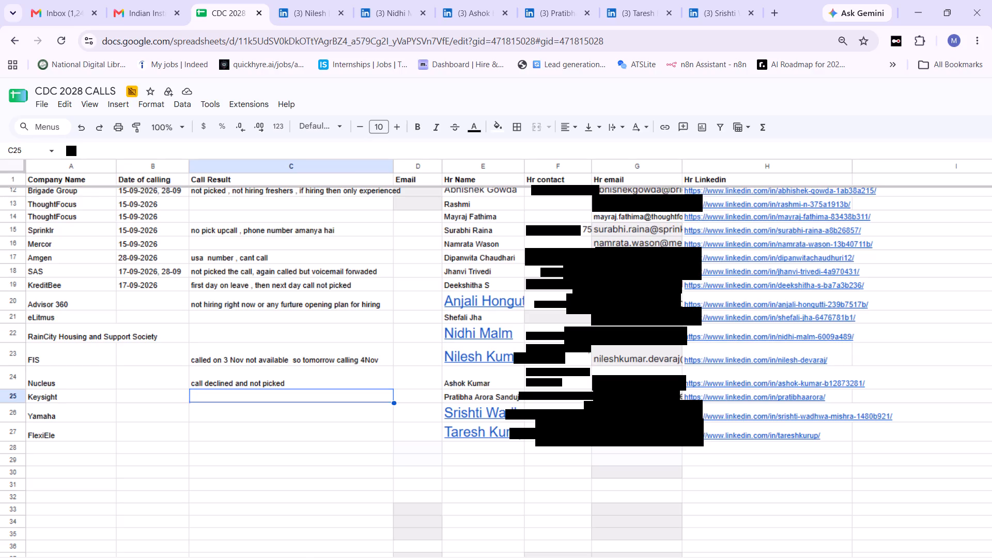
pyautogui.click(271, 398)
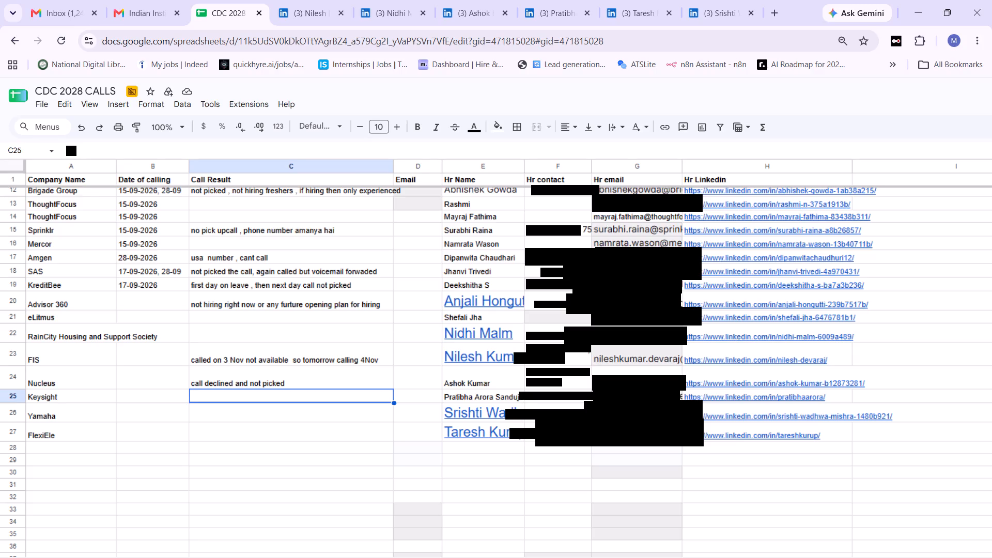
pyautogui.write('not campus hiring compa')
pyautogui.press('BackSpace')
pyautogui.press('BackSpace')
pyautogui.press('BackSpace')
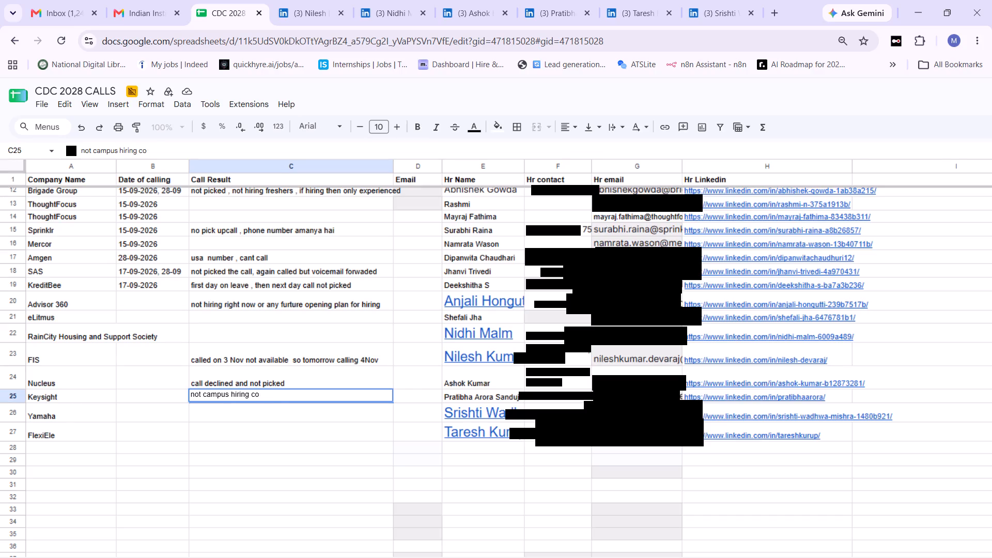
pyautogui.press('BackSpace')
pyautogui.write('ampus')
pyautogui.press('space')
pyautogui.write('already have the')
pyautogui.press('space')
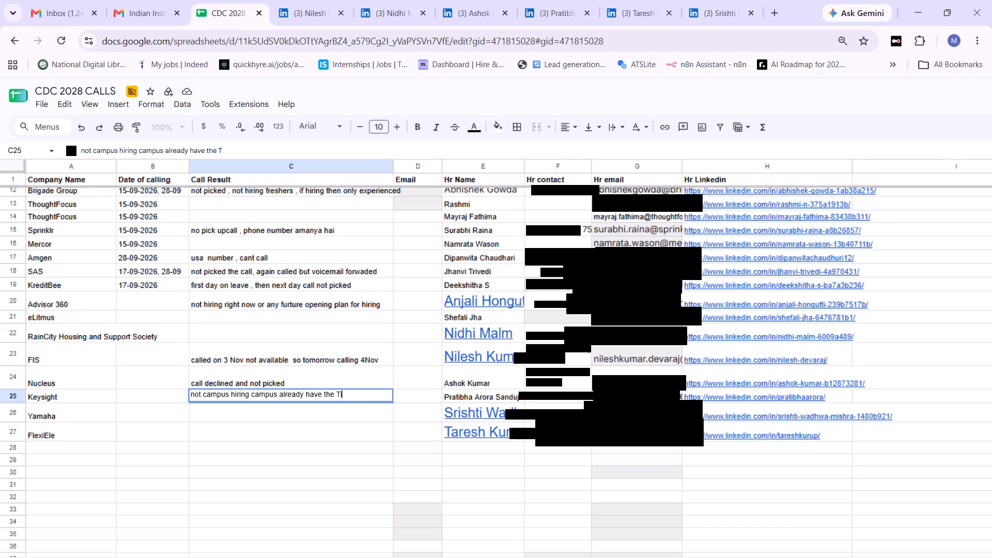
pyautogui.press('BackSpace')
pyautogui.press('BackSpace')
pyautogui.write('ups with existinh')
pyautogui.press('BackSpace')
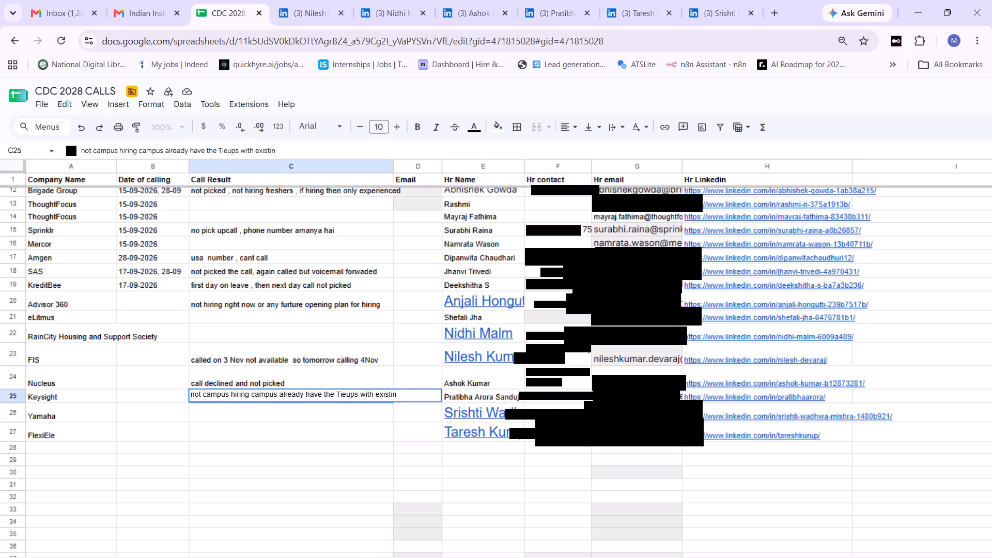
pyautogui.write('g ones')
pyautogui.press('space')
pyautogui.click(227, 422)
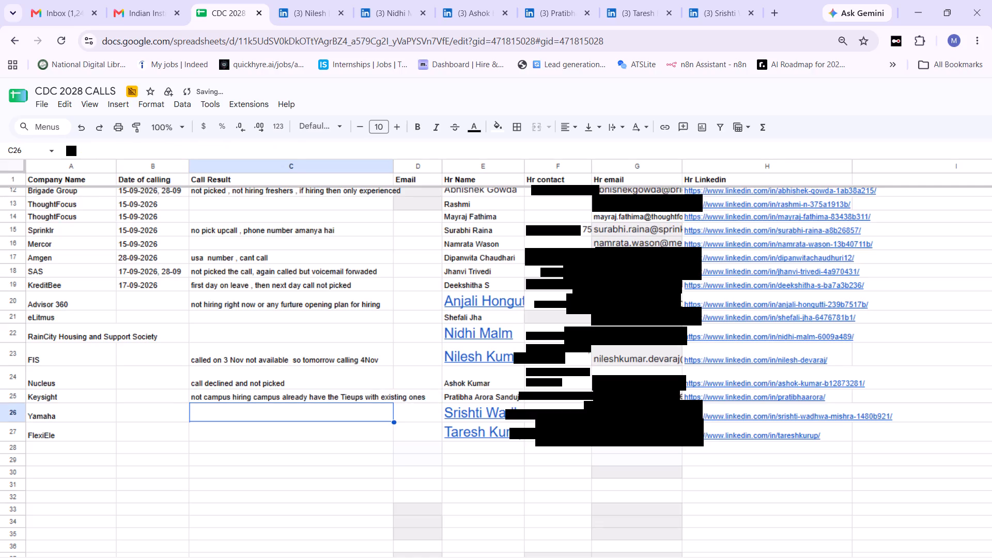
# Delete the repeated word "campus" before "already" in the Keysight Call Result in cell C25.
pyautogui.doubleClick(276, 395)
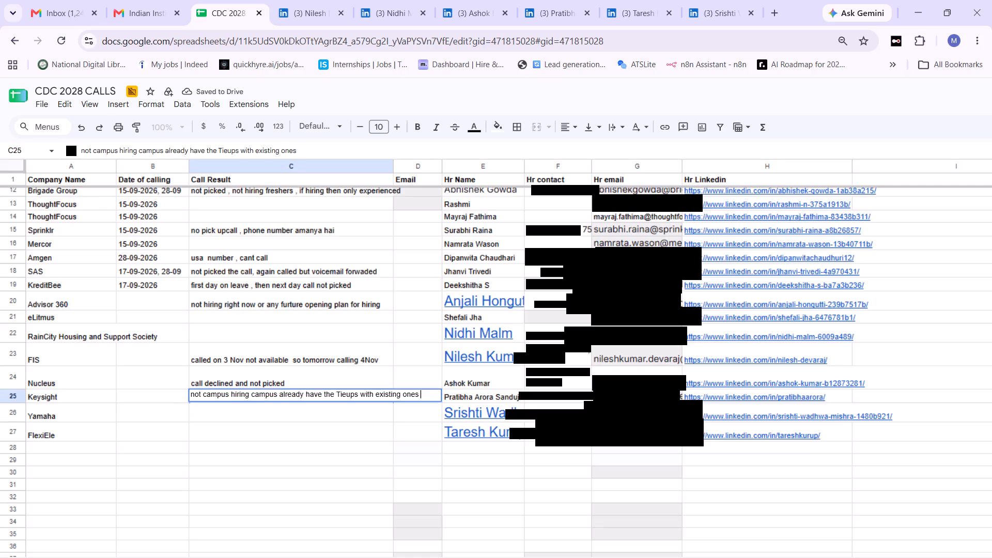
pyautogui.click(278, 394)
pyautogui.press('BackSpace')
pyautogui.press('BackSpace')
pyautogui.press('BackSpace')
pyautogui.press('BackSpace')
pyautogui.press('BackSpace')
pyautogui.press('BackSpace')
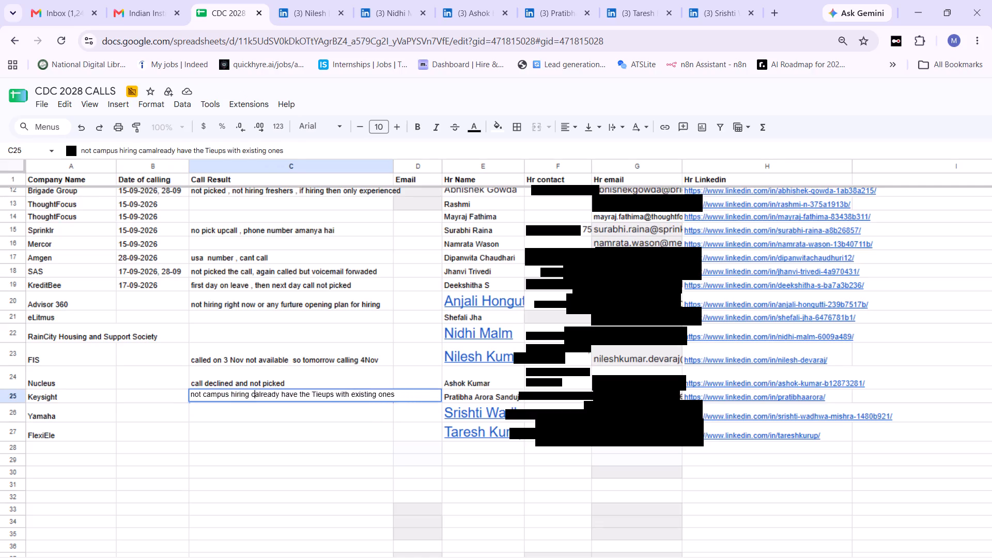
pyautogui.press('BackSpace')
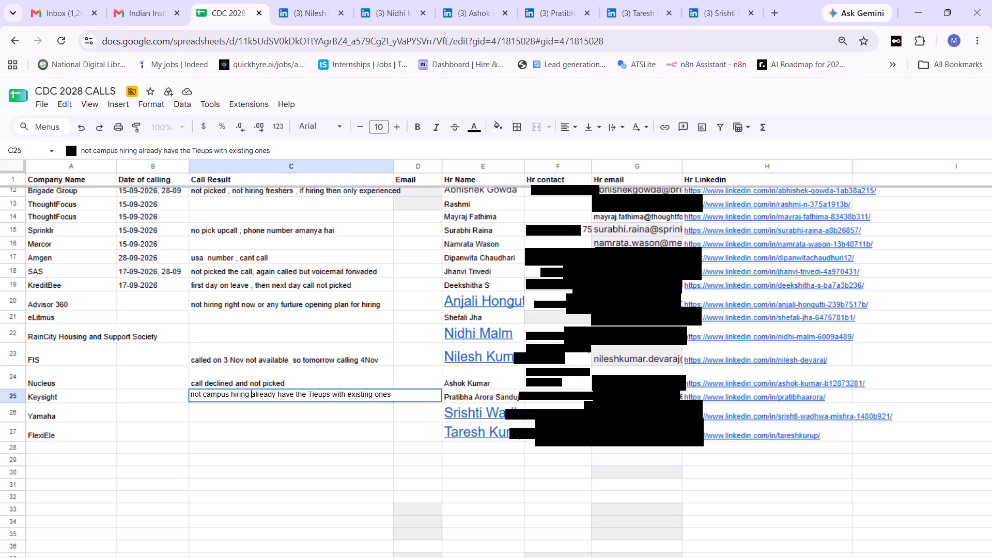
pyautogui.click(238, 421)
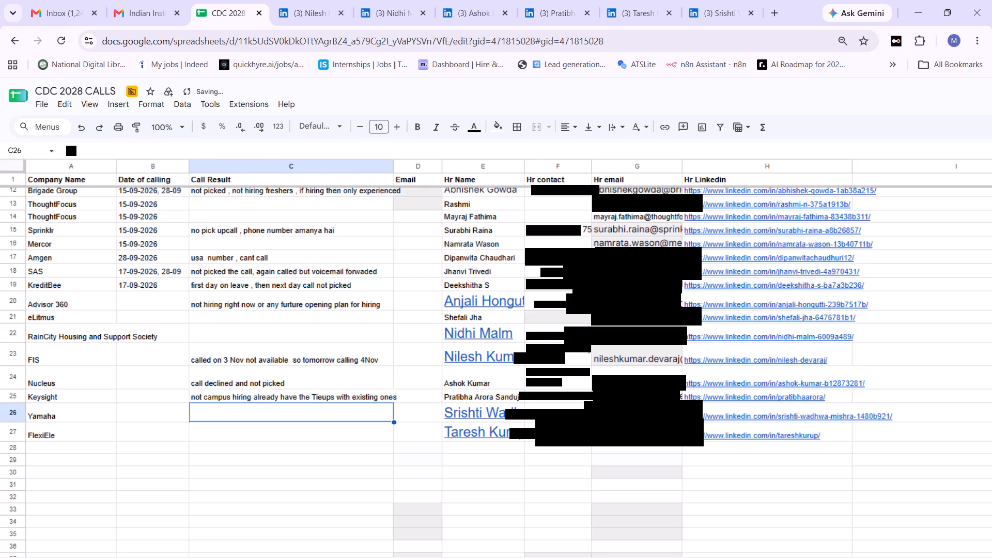
# Check the Yamaha Hr contact in cell F26 and enter "not availabe and not picked" as its Call Result in cell C26.
pyautogui.click(535, 413)
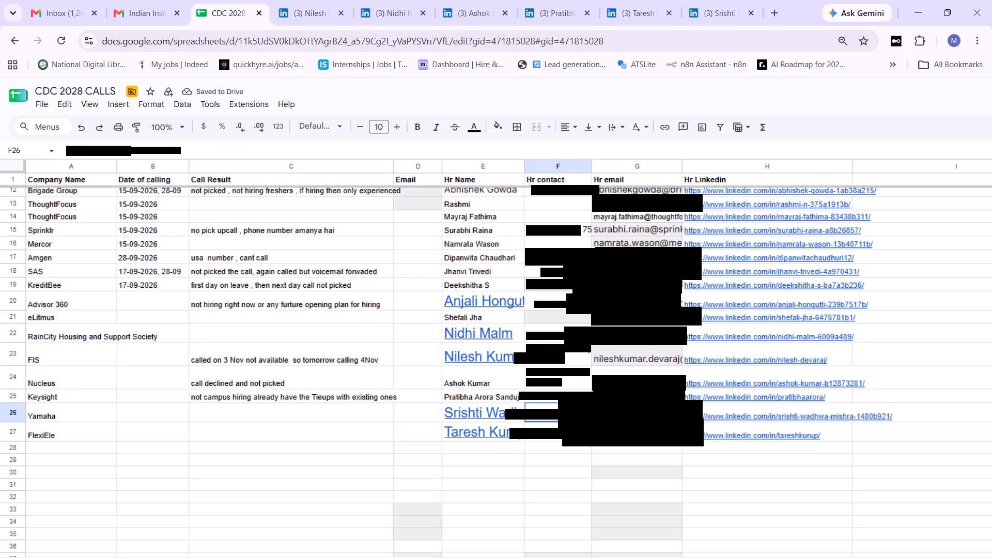
pyautogui.click(535, 413)
pyautogui.doubleClick(535, 413)
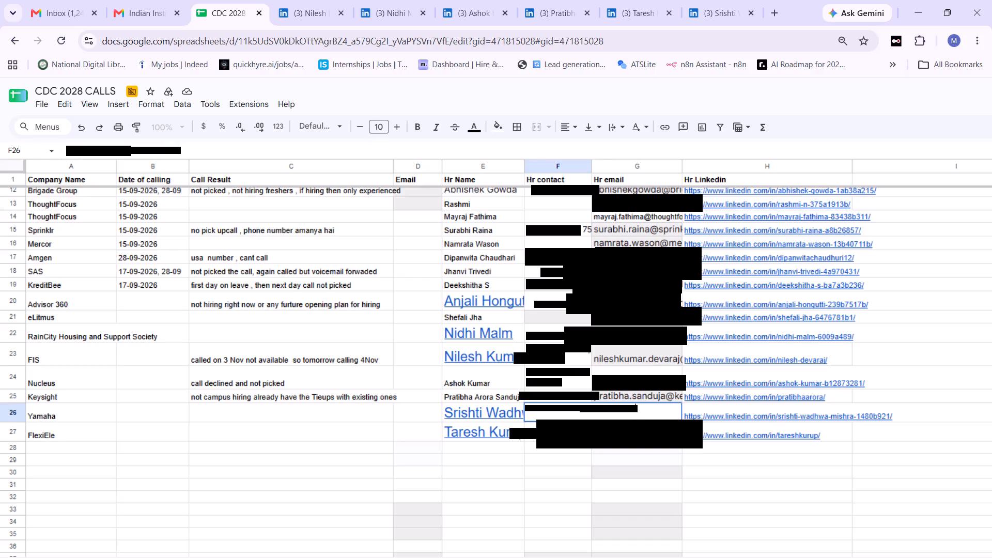
pyautogui.click(326, 408)
pyautogui.click(308, 414)
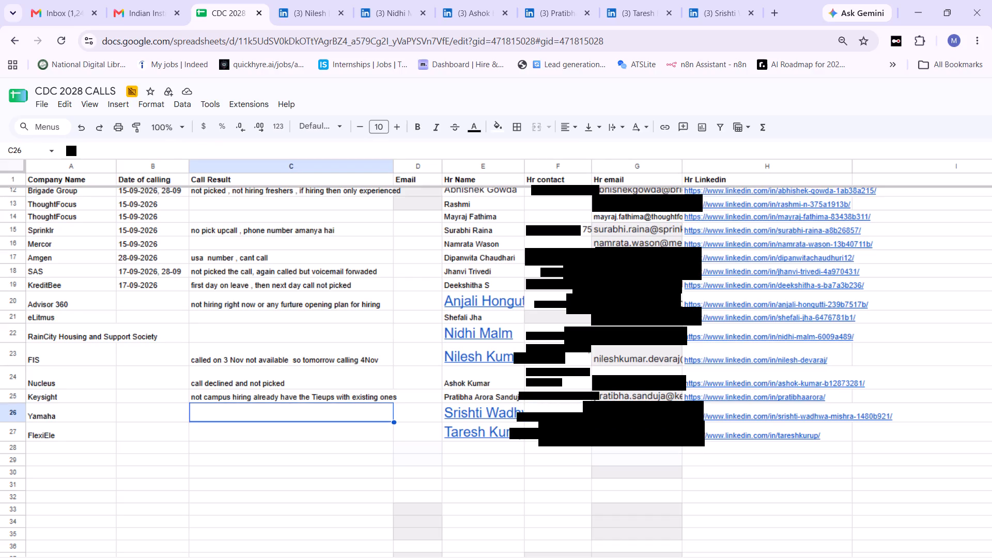
pyautogui.write('not availabe')
pyautogui.press('space')
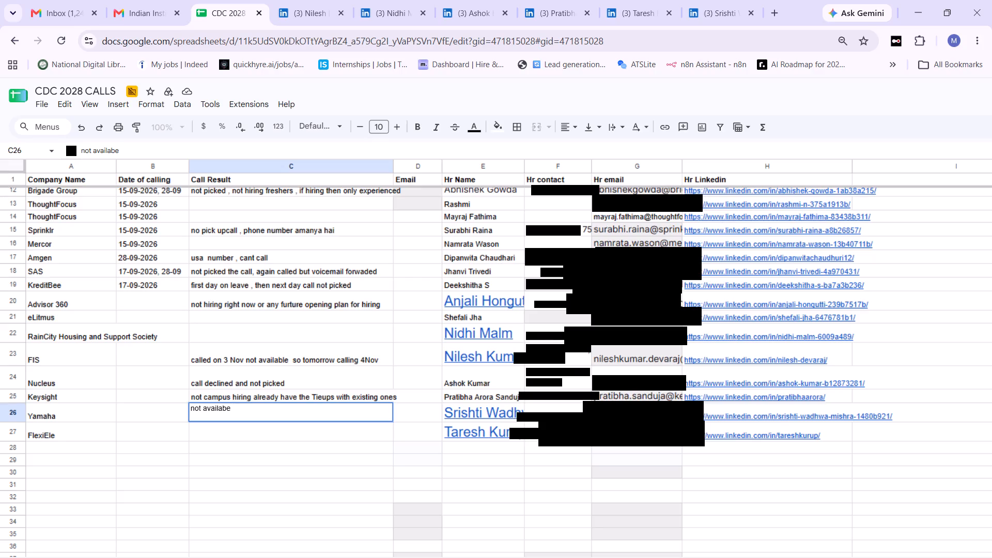
pyautogui.write('and not pciked')
pyautogui.press('space')
pyautogui.press('BackSpace')
pyautogui.press('BackSpace')
pyautogui.press('BackSpace')
pyautogui.press('BackSpace')
pyautogui.press('BackSpace')
pyautogui.press('BackSpace')
pyautogui.write('icked')
pyautogui.press('space')
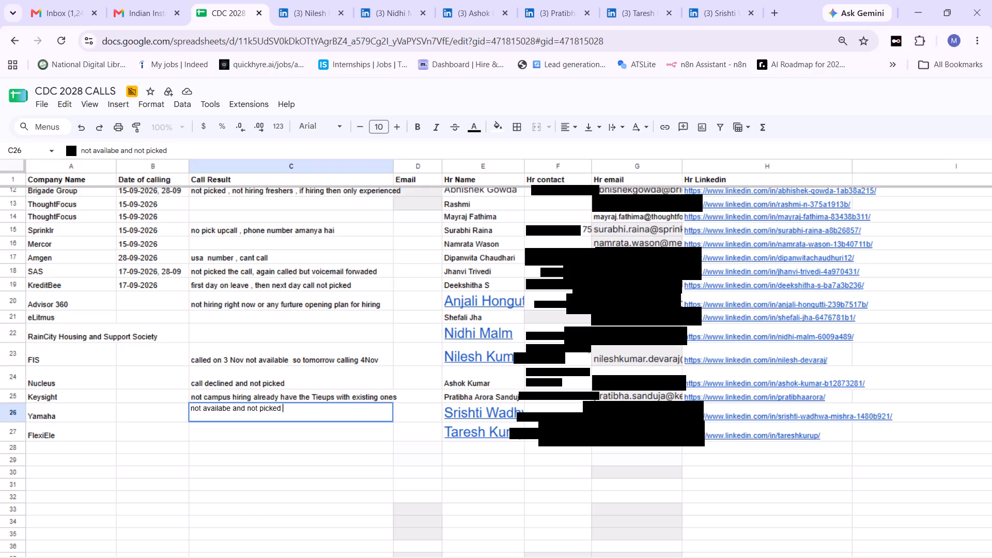
pyautogui.press('Left')
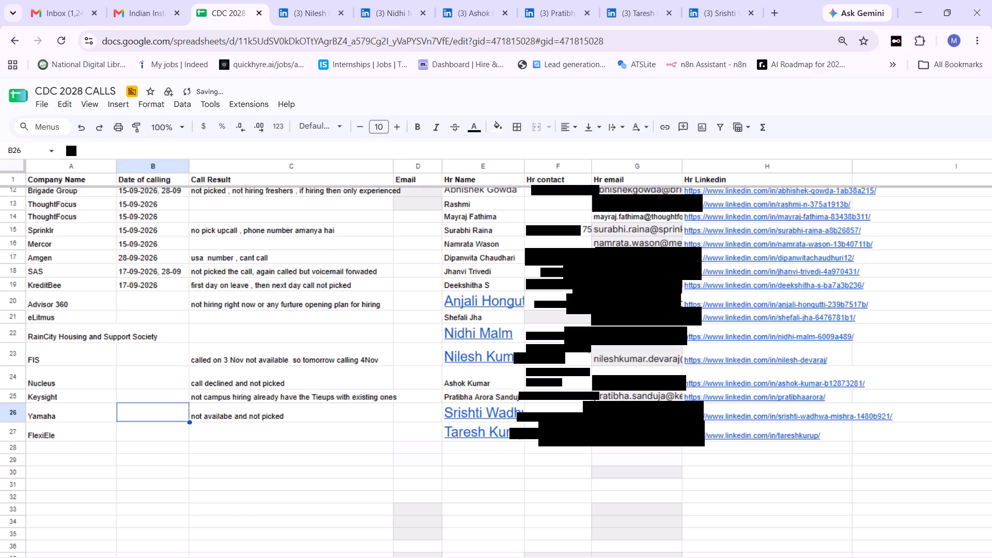
# Append "phone assistant ko forward ho gya" to the Yamaha Call Result in cell C26.
pyautogui.doubleClick(375, 411)
pyautogui.write('assistant')
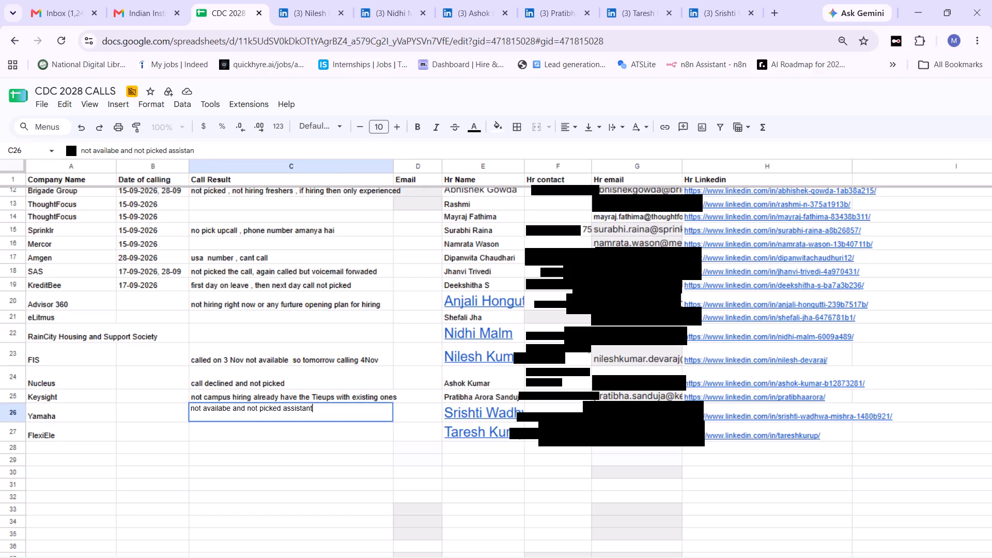
pyautogui.press('space')
pyautogui.press('Left')
pyautogui.press('Left')
pyautogui.press('Left')
pyautogui.press('Left')
pyautogui.press('Left')
pyautogui.press('Left')
pyautogui.press('Left')
pyautogui.press('Left')
pyautogui.press('Left')
pyautogui.press('Left')
pyautogui.press('Left')
pyautogui.press('Right')
pyautogui.write('phone')
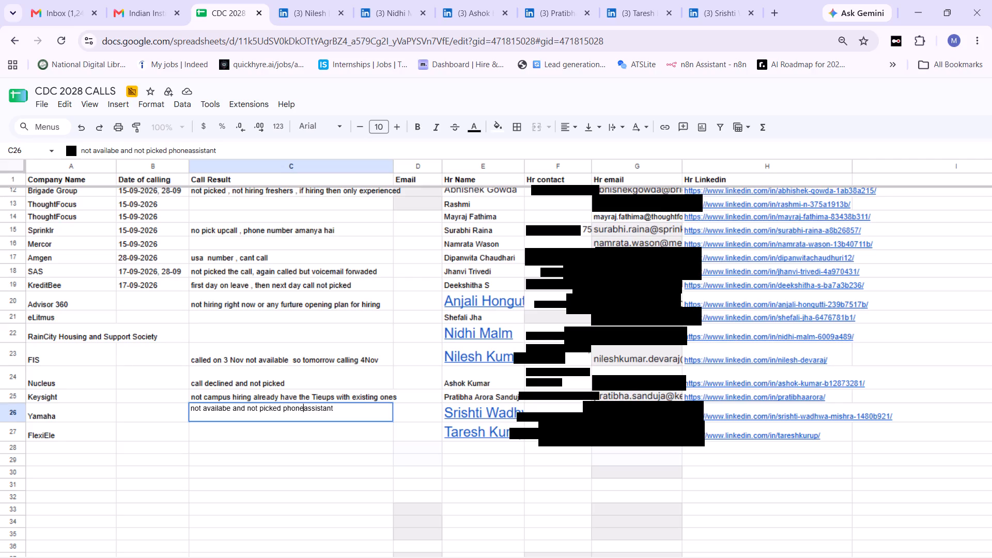
pyautogui.press('space')
pyautogui.press('Right')
pyautogui.press('Right')
pyautogui.press('Right')
pyautogui.press('Right')
pyautogui.press('Right')
pyautogui.press('Right')
pyautogui.press('Right')
pyautogui.press('Right')
pyautogui.press('Right')
pyautogui.press('Right')
pyautogui.press('Right')
pyautogui.press('Right')
pyautogui.write('ko kf')
pyautogui.press('BackSpace')
pyautogui.press('BackSpace')
pyautogui.write('forward ho gy t')
pyautogui.press('BackSpace')
pyautogui.press('BackSpace')
pyautogui.press('a')
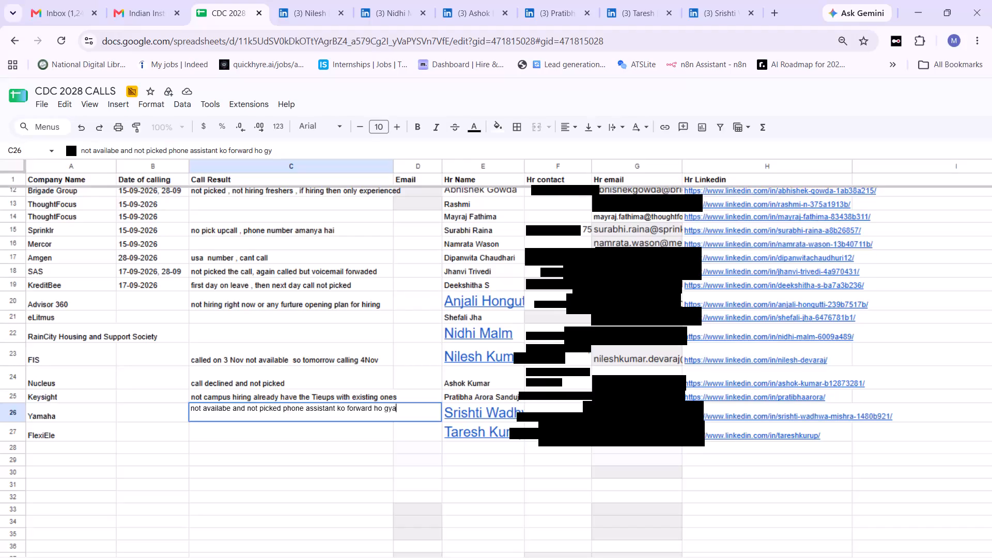
pyautogui.click(270, 438)
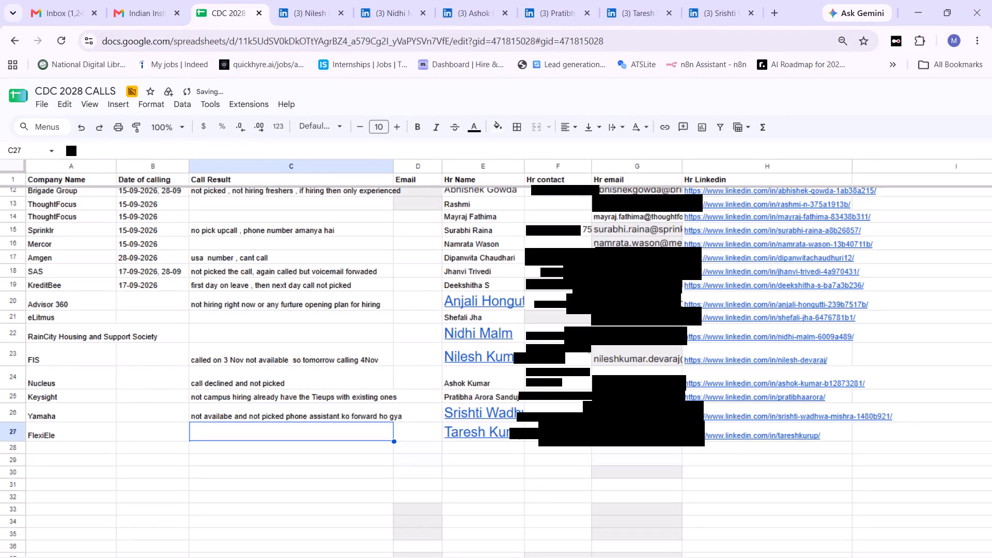
# Enter "not hiring right now , not sure about the next year hiring not scheduled yet" as the Call Result for FlexiEle in cell C27.
pyautogui.click(568, 432)
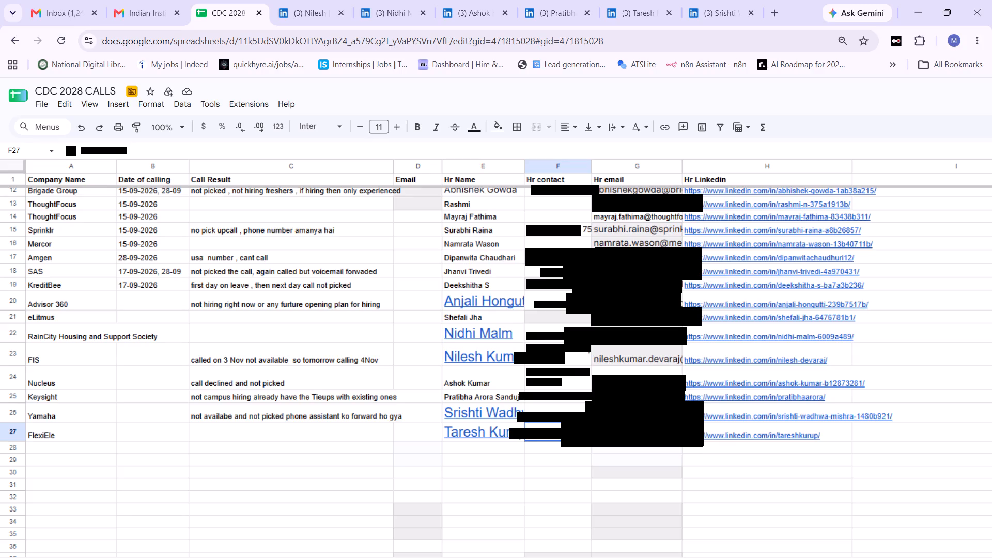
pyautogui.click(311, 441)
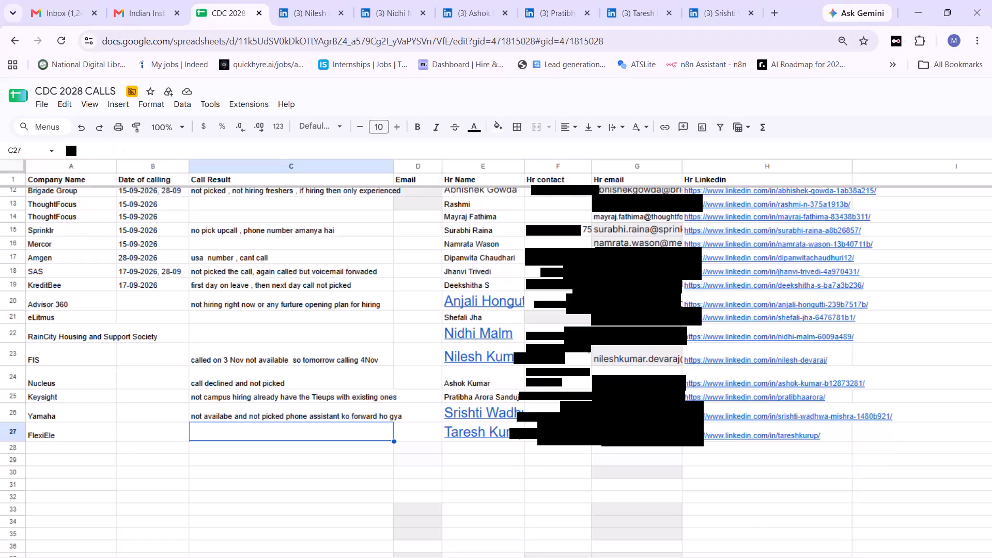
pyautogui.click(292, 435)
pyautogui.click(292, 435)
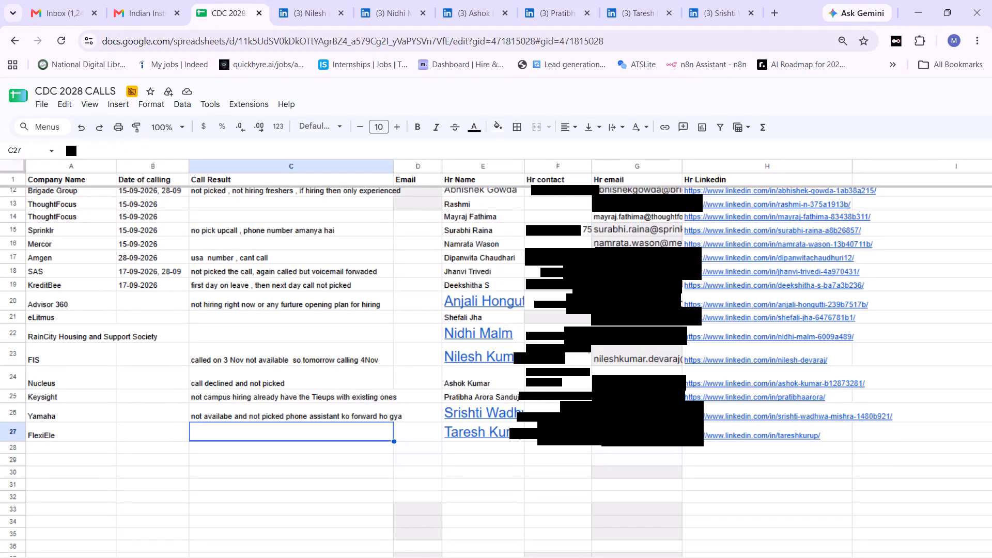
pyautogui.click(292, 435)
pyautogui.write('not r')
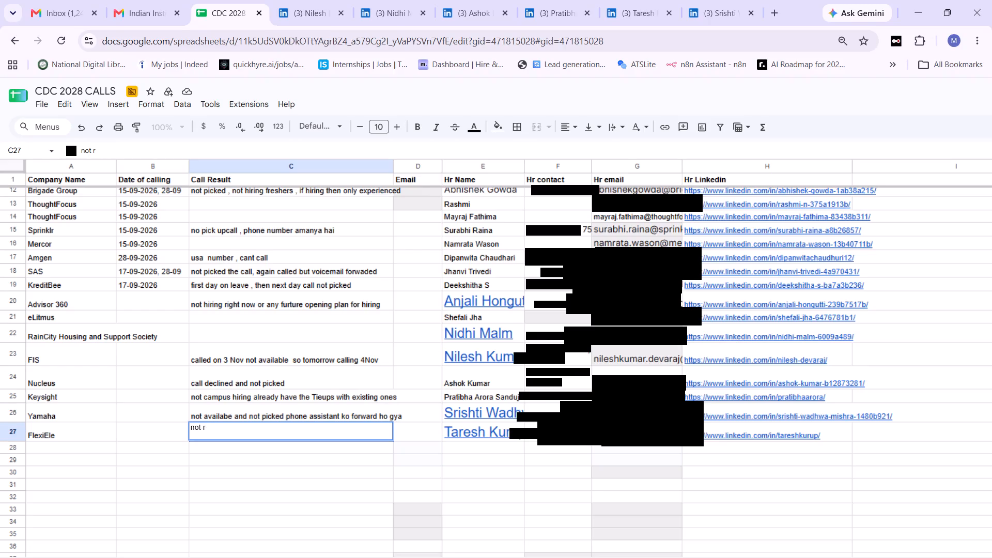
pyautogui.press('BackSpace')
pyautogui.write('hiring')
pyautogui.press('space')
pyautogui.click(252, 431)
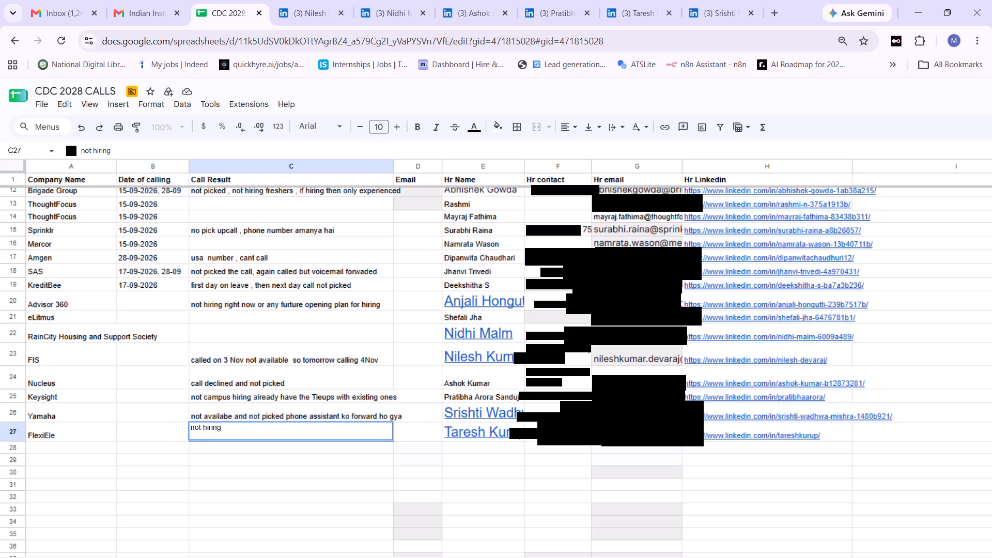
pyautogui.write('right m')
pyautogui.press('BackSpace')
pyautogui.write('now , nit')
pyautogui.press('BackSpace')
pyautogui.press('BackSpace')
pyautogui.write('ot u')
pyautogui.press('BackSpace')
pyautogui.write('sure')
pyautogui.press('space')
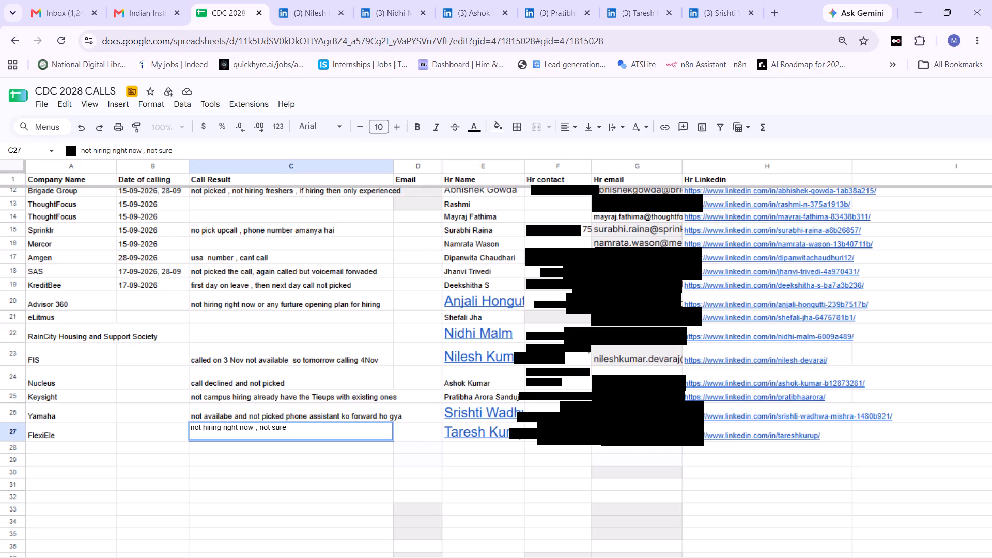
pyautogui.write('wh')
pyautogui.press('BackSpace')
pyautogui.press('BackSpace')
pyautogui.press('w')
pyautogui.press('BackSpace')
pyautogui.press('=')
pyautogui.press('BackSpace')
pyautogui.press('BackSpace')
pyautogui.press('space')
pyautogui.write('about the')
pyautogui.write('ne')
pyautogui.press('BackSpace')
pyautogui.press('BackSpace')
pyautogui.press('space')
pyautogui.write('next year hirign')
pyautogui.press('BackSpace')
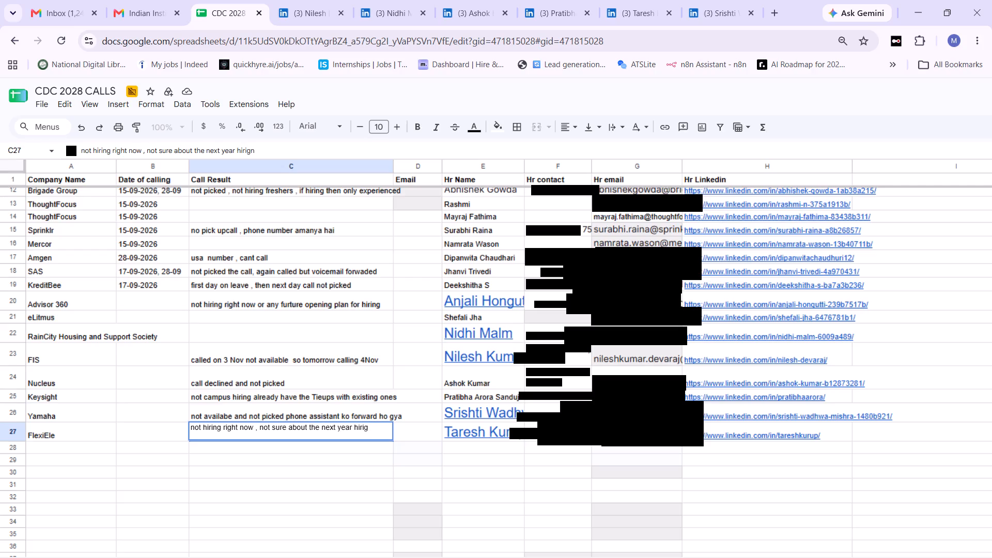
pyautogui.press('BackSpace')
pyautogui.write('ng not sche')
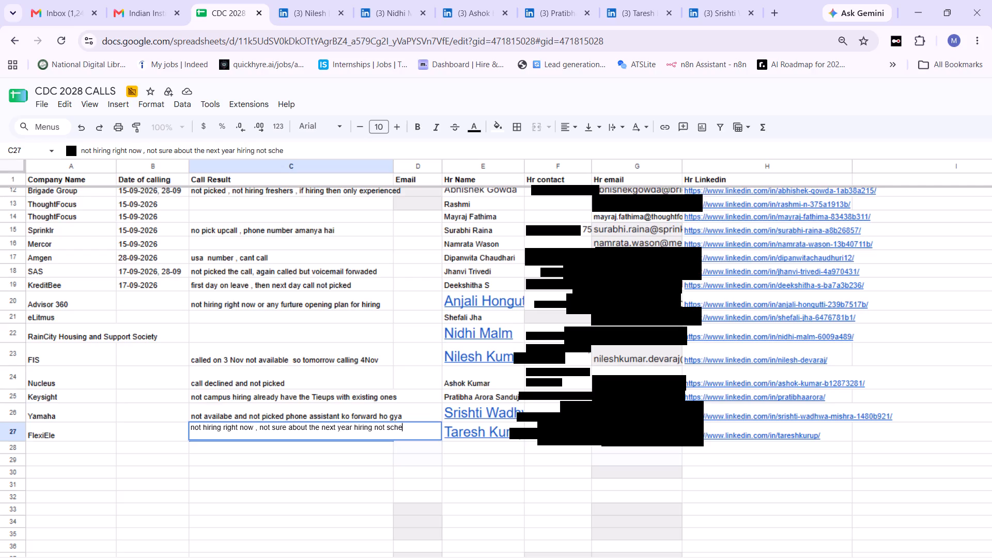
pyautogui.write('duled yet')
pyautogui.press('space')
# Enclose "not scheduled yet" in parentheses in the FlexiEle Call Result in cell C27.
pyautogui.press('Left')
pyautogui.press('Left')
pyautogui.press('Left')
pyautogui.press('Left')
pyautogui.press('Left')
pyautogui.press('Left')
pyautogui.press('Left')
pyautogui.press('Left')
pyautogui.press('Left')
pyautogui.press('Left')
pyautogui.press('Left')
pyautogui.press('Left')
pyautogui.press('Left')
pyautogui.press('Left')
pyautogui.press('Left')
pyautogui.press('Left')
pyautogui.press('Left')
pyautogui.press('Left')
pyautogui.press('Left')
pyautogui.press('Left')
pyautogui.press('Right')
pyautogui.press('Right')
pyautogui.press('Right')
pyautogui.press('Right')
pyautogui.press('Right')
pyautogui.press('Right')
pyautogui.press('Right')
pyautogui.press('Right')
pyautogui.press('Right')
pyautogui.press('Right')
pyautogui.press('Right')
pyautogui.press('Right')
pyautogui.press('Right')
pyautogui.press('Right')
pyautogui.press('Right')
pyautogui.press('Right')
pyautogui.press('Right')
pyautogui.press('Right')
pyautogui.press('Right')
pyautogui.press('Right')
pyautogui.press('Right')
pyautogui.press('Right')
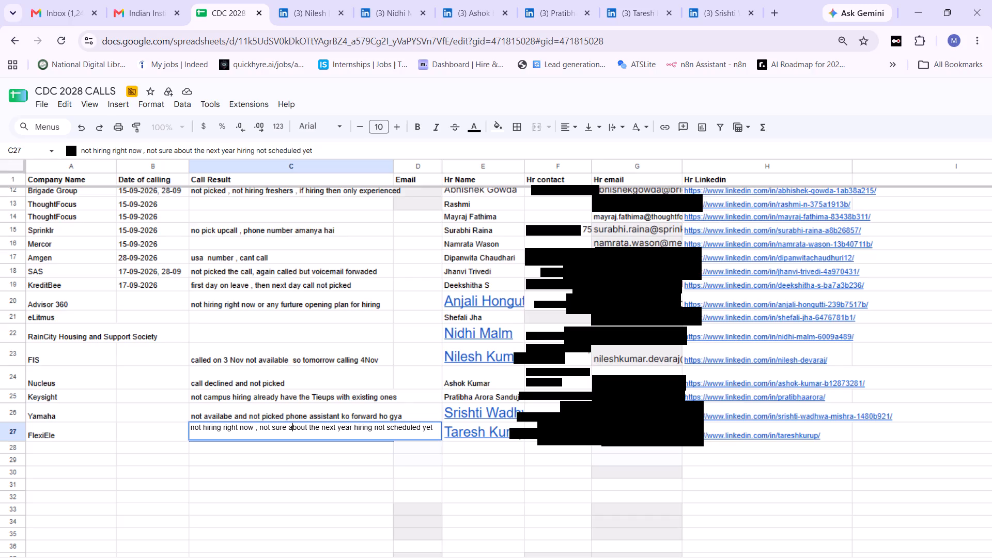
pyautogui.press('Right')
pyautogui.press('Right')
pyautogui.press('Right')
pyautogui.press('Right')
pyautogui.hotkey('shift', '(')
pyautogui.press('Right')
pyautogui.press('Right')
pyautogui.press('Right')
pyautogui.press('Right')
pyautogui.press('Right')
pyautogui.press('Right')
pyautogui.press('Right')
pyautogui.press('Right')
pyautogui.press('Right')
pyautogui.press('Right')
pyautogui.press('Right')
pyautogui.press('Right')
pyautogui.press('Right')
pyautogui.press('Right')
pyautogui.press('Right')
pyautogui.press('Right')
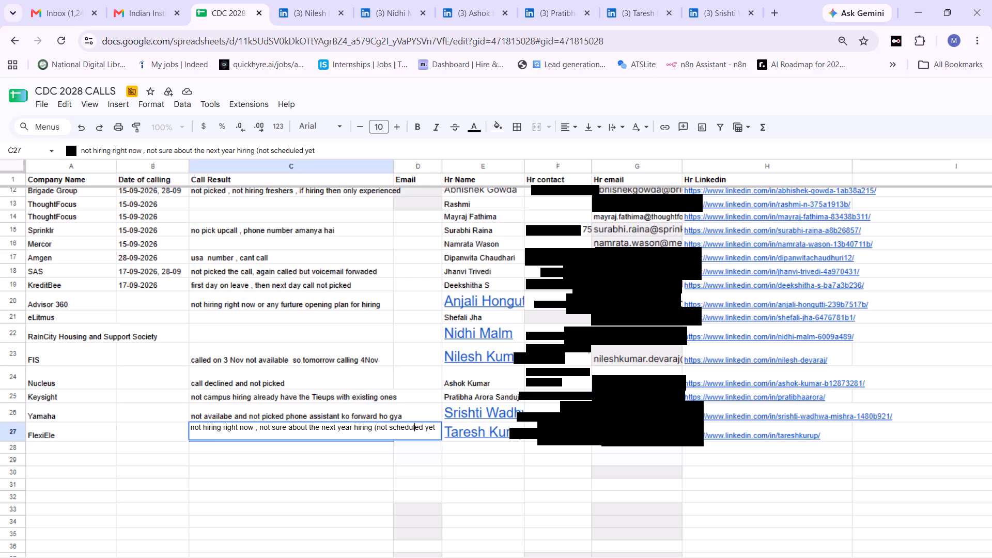
pyautogui.press('Right')
pyautogui.hotkey('shift', ')')
pyautogui.press('Left')
pyautogui.press('Right')
pyautogui.click(276, 448)
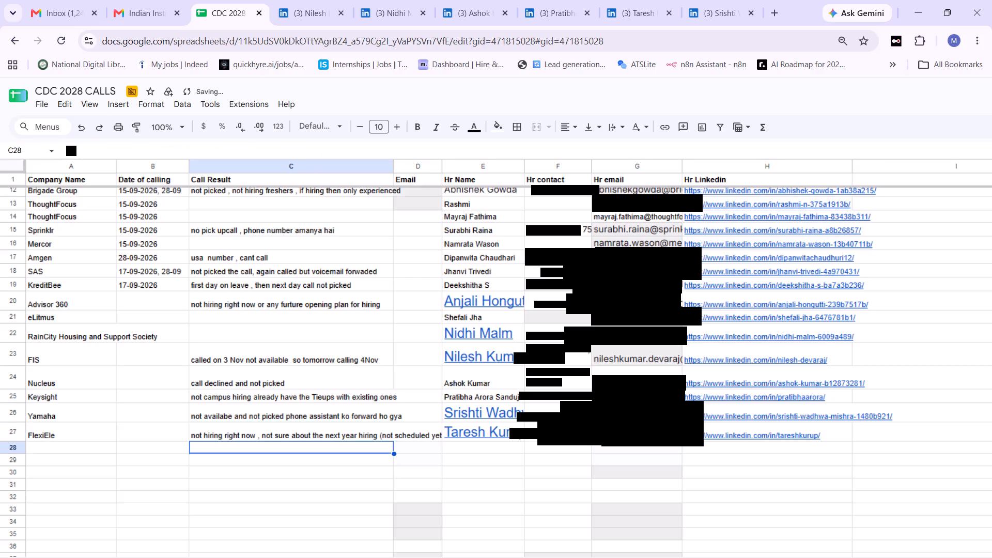
# Check the RainCity Housing and Support Society Hr contact in cell F22 and enter "not picked the calll" as its Call Result in cell C22.
pyautogui.click(231, 340)
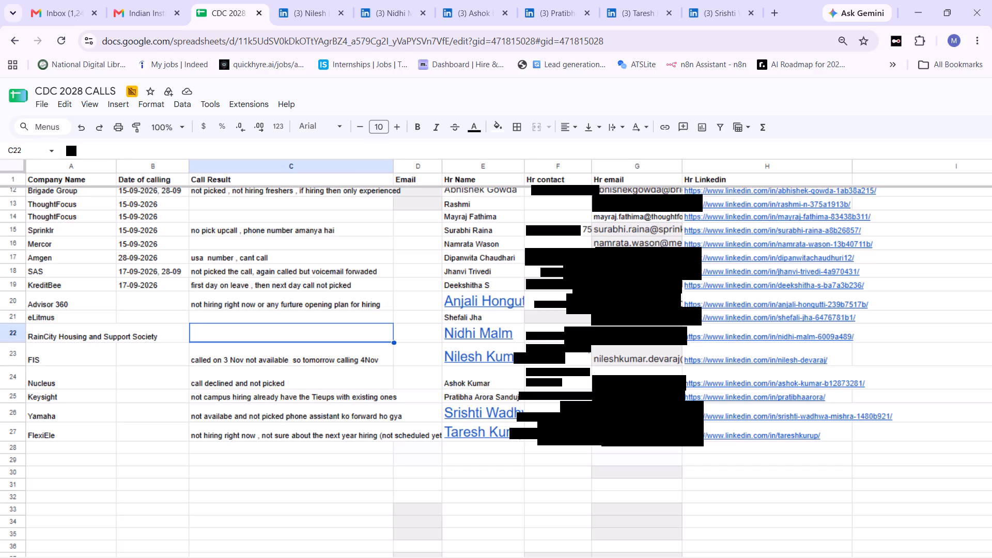
pyautogui.doubleClick(541, 338)
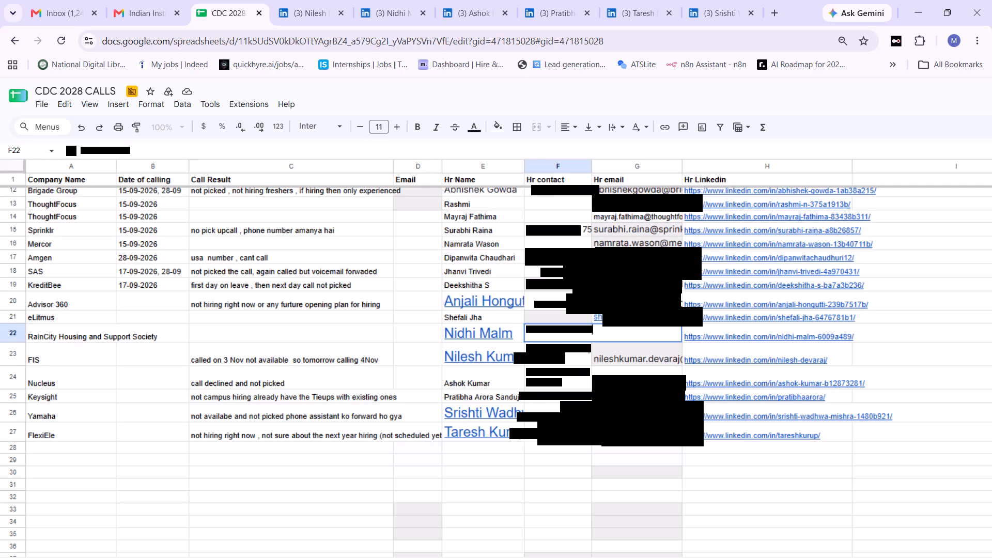
pyautogui.click(285, 361)
pyautogui.click(285, 361)
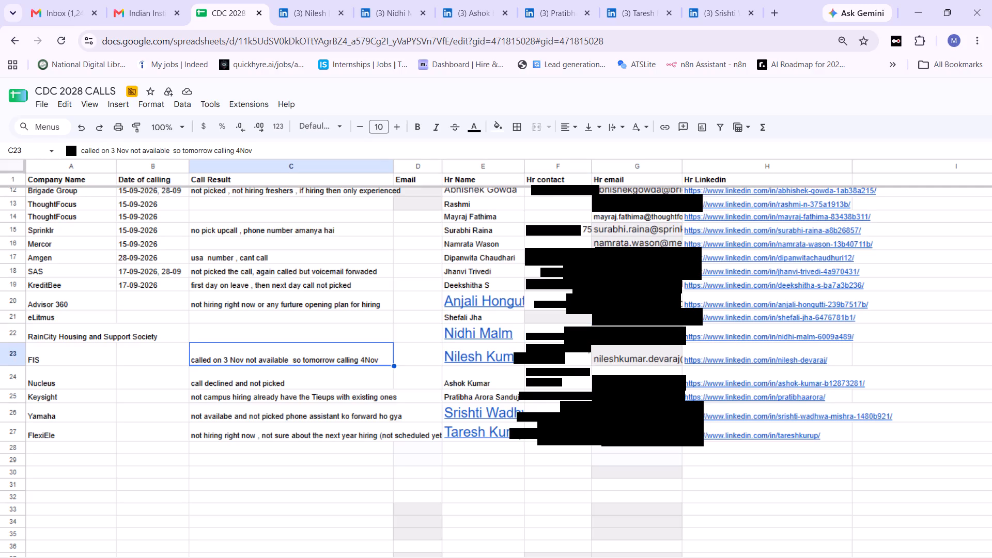
pyautogui.click(206, 329)
pyautogui.write('not picked the calll')
pyautogui.press('space')
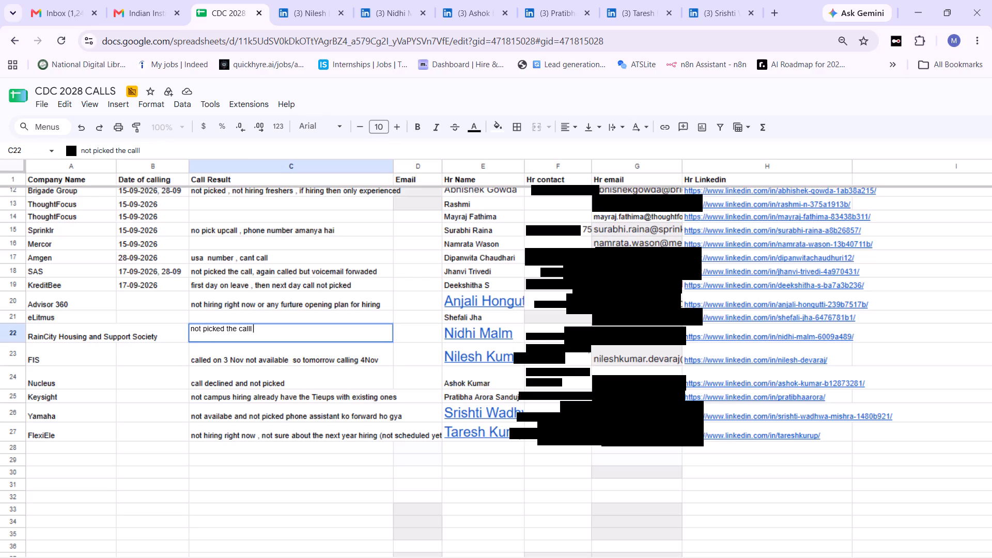
pyautogui.click(144, 303)
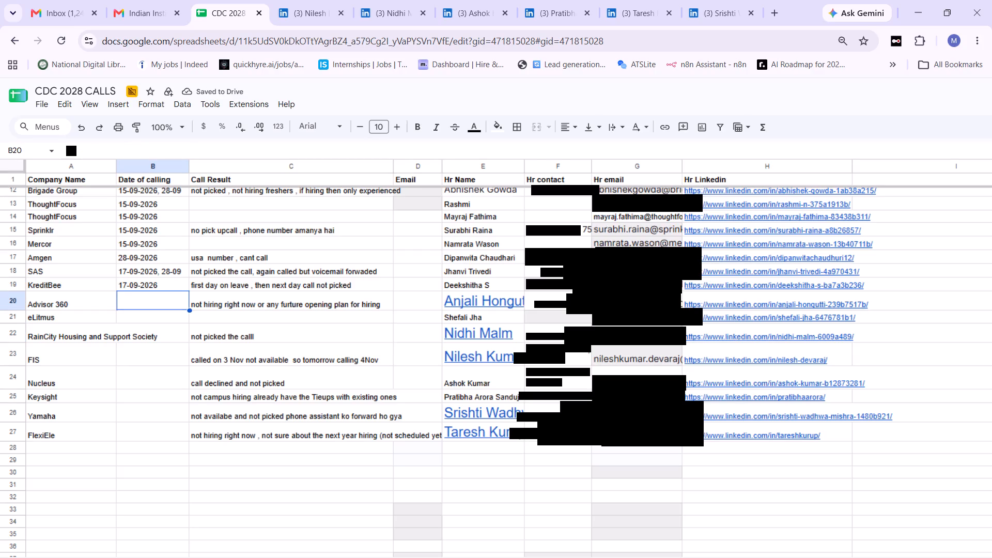
pyautogui.click(145, 307)
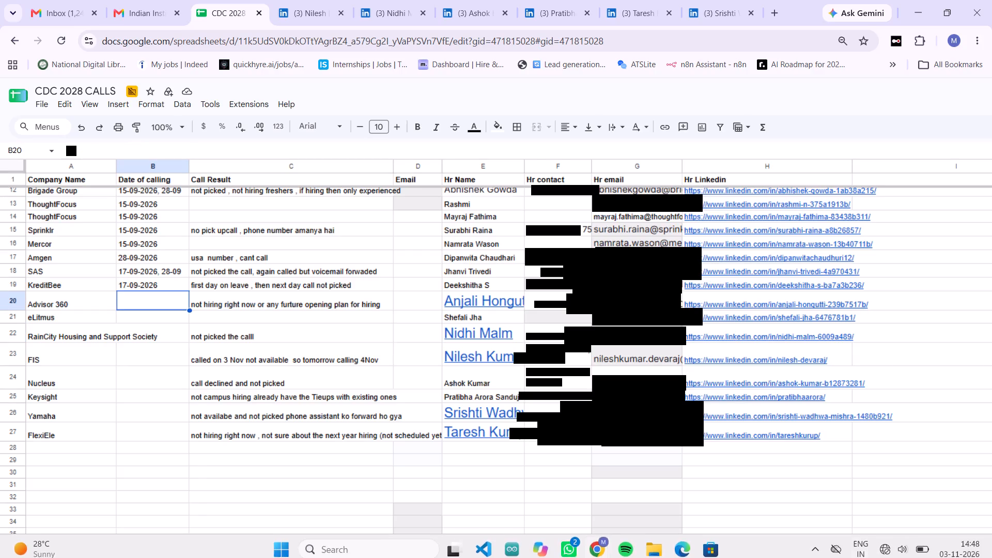
# Open the Wi-Fi sign-in page and sign in to the IIIT Una network with the saved credentials.
pyautogui.click(880, 550)
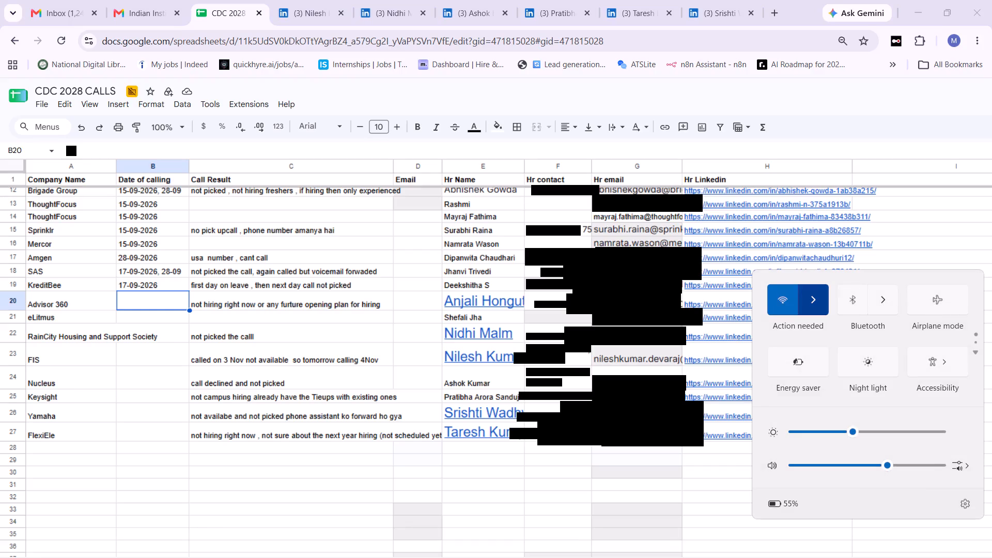
pyautogui.click(807, 314)
pyautogui.click(805, 332)
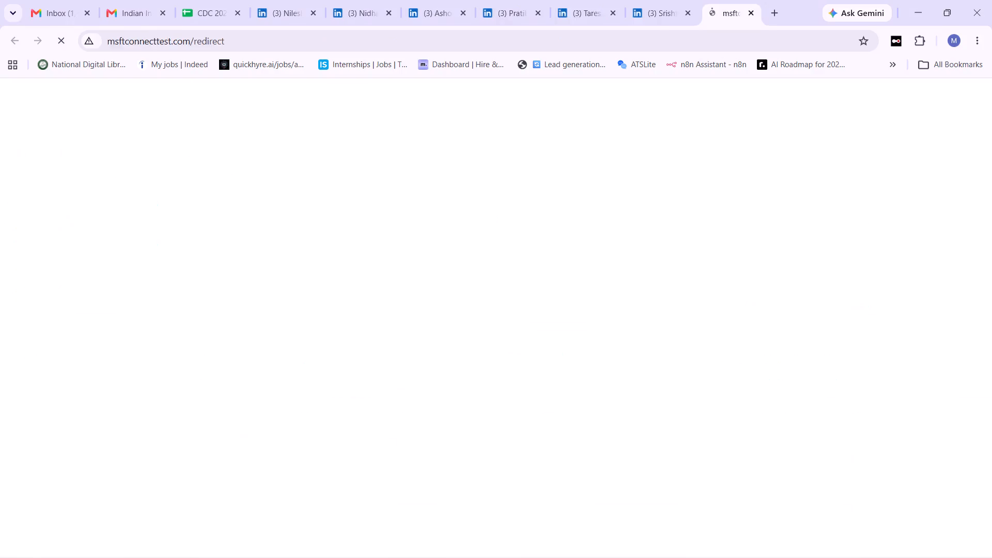
pyautogui.click(505, 251)
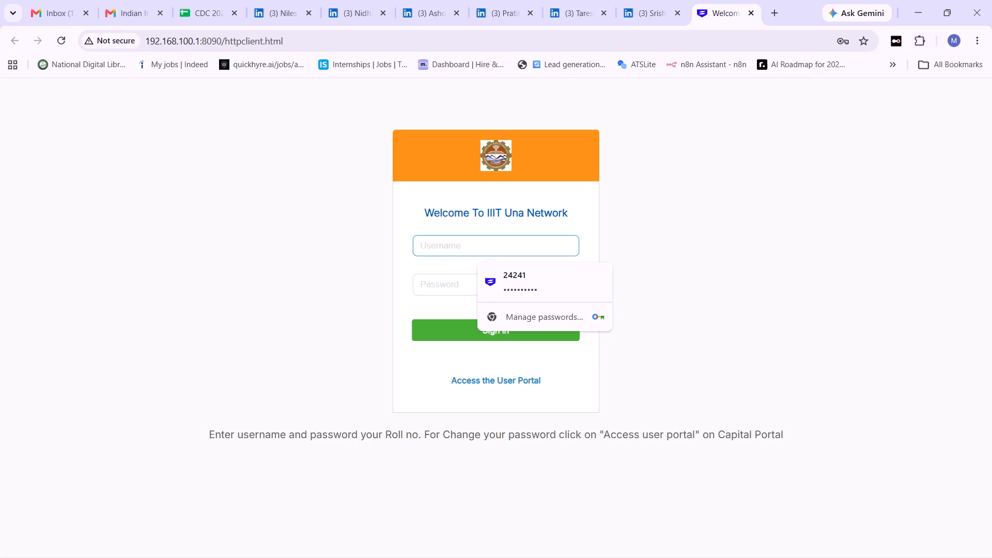
pyautogui.click(535, 274)
pyautogui.press('Return')
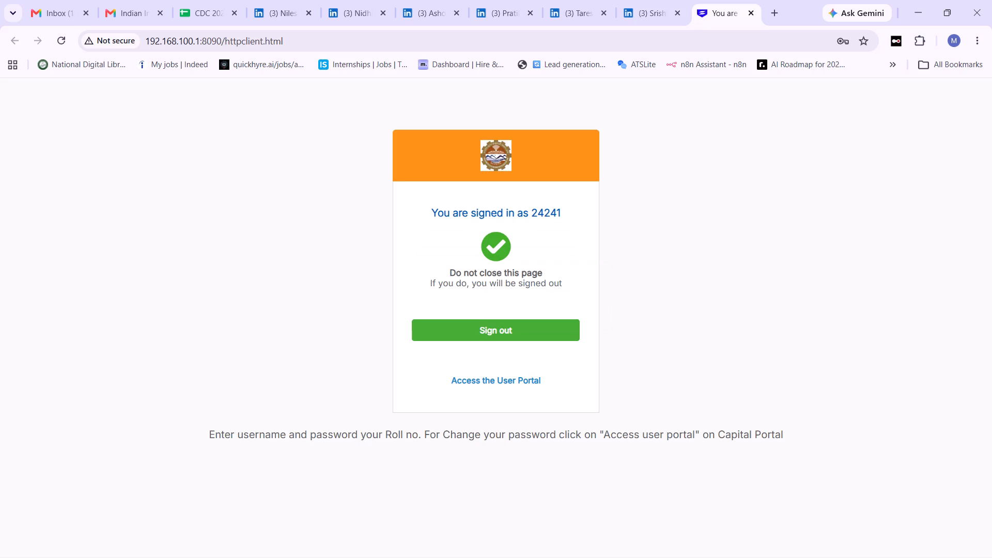
# Return to the CDC 2028 CALLS sheet and enter 3-11-2026 as Advisor 360's Date of calling in cell B20.
pyautogui.click(200, 8)
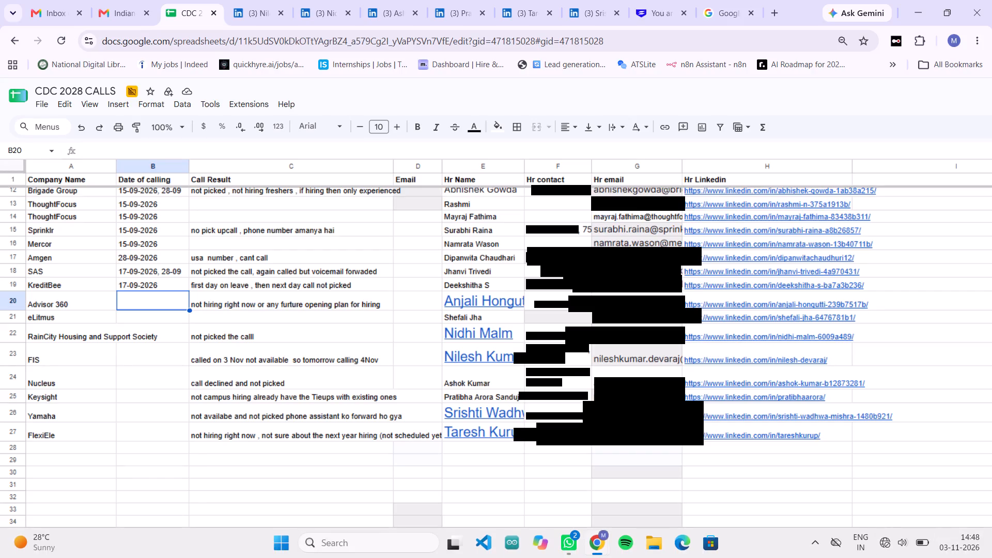
pyautogui.click(157, 301)
pyautogui.write('3-11-20')
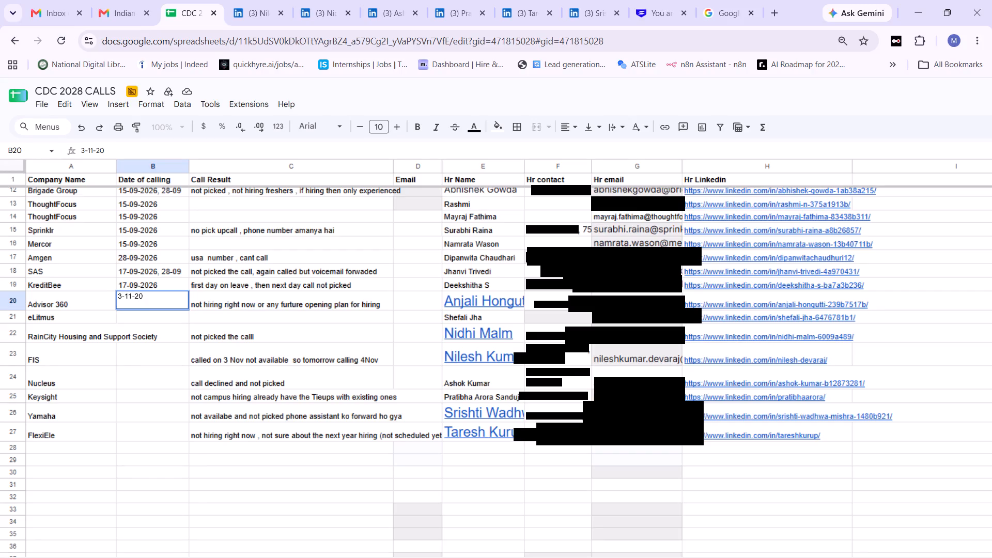
pyautogui.write('26')
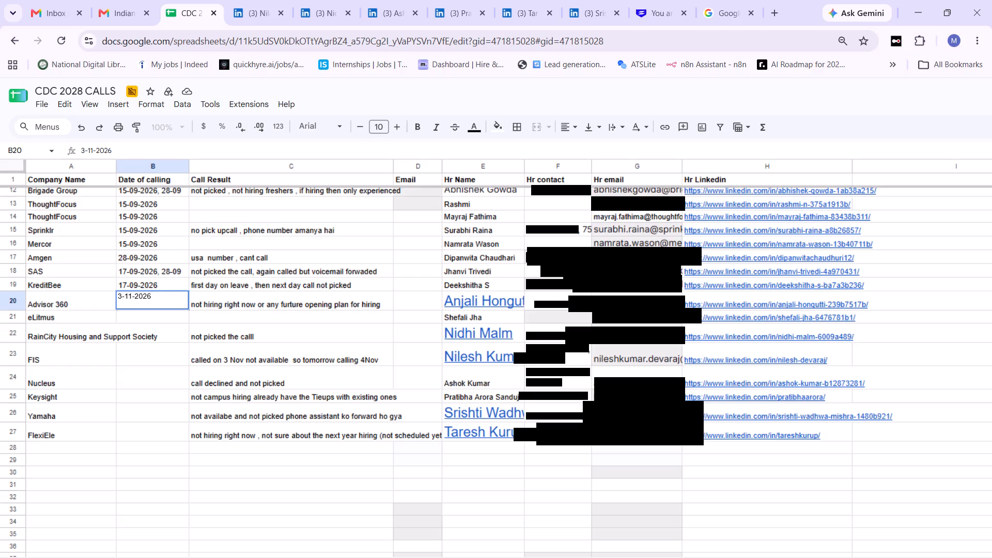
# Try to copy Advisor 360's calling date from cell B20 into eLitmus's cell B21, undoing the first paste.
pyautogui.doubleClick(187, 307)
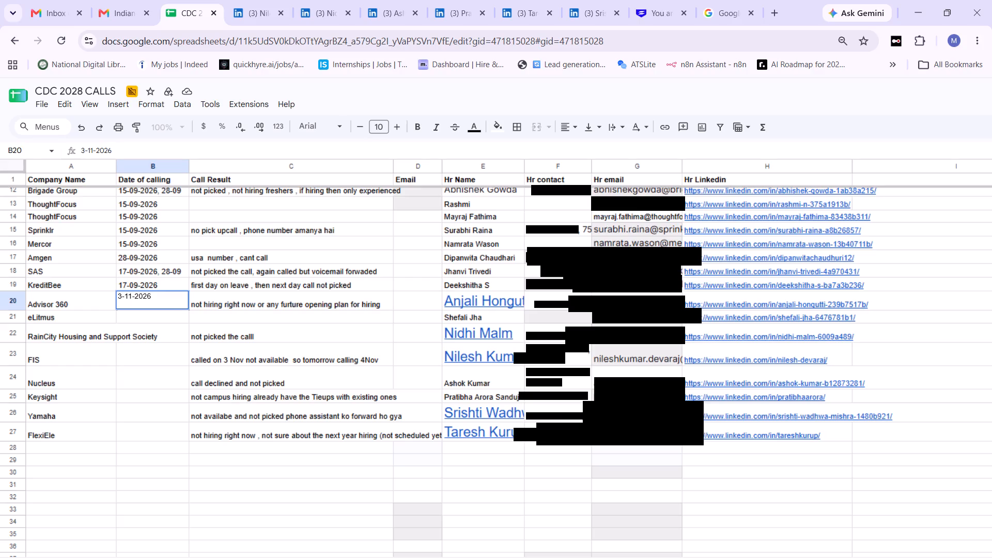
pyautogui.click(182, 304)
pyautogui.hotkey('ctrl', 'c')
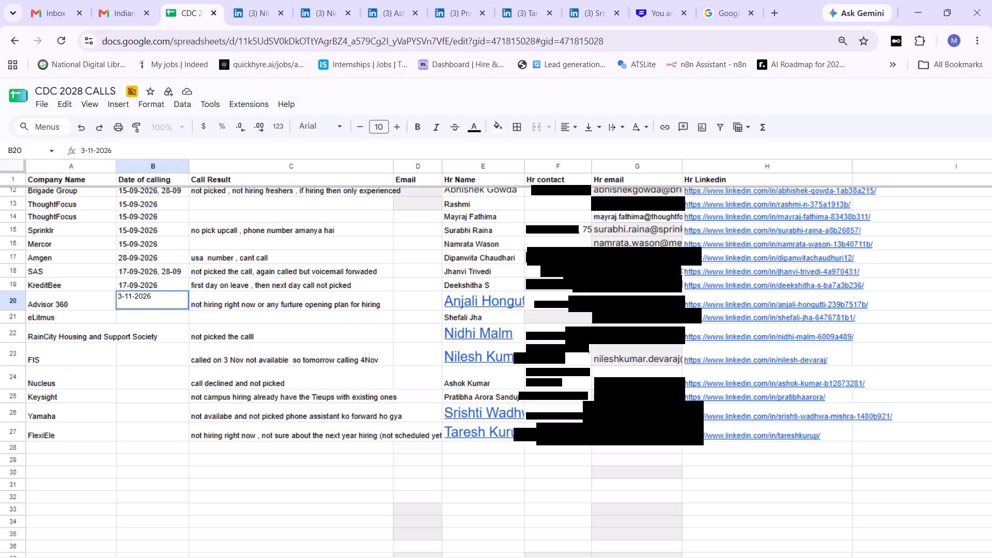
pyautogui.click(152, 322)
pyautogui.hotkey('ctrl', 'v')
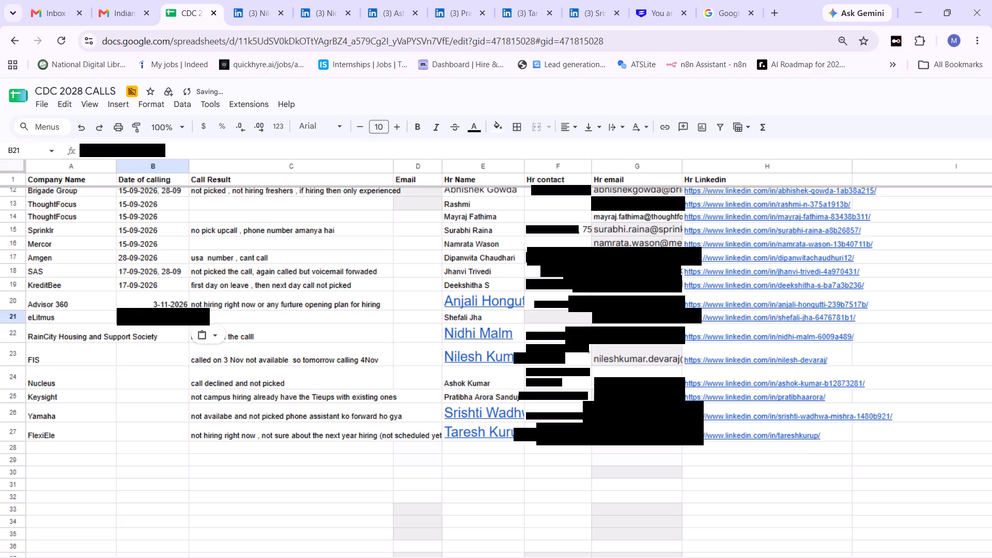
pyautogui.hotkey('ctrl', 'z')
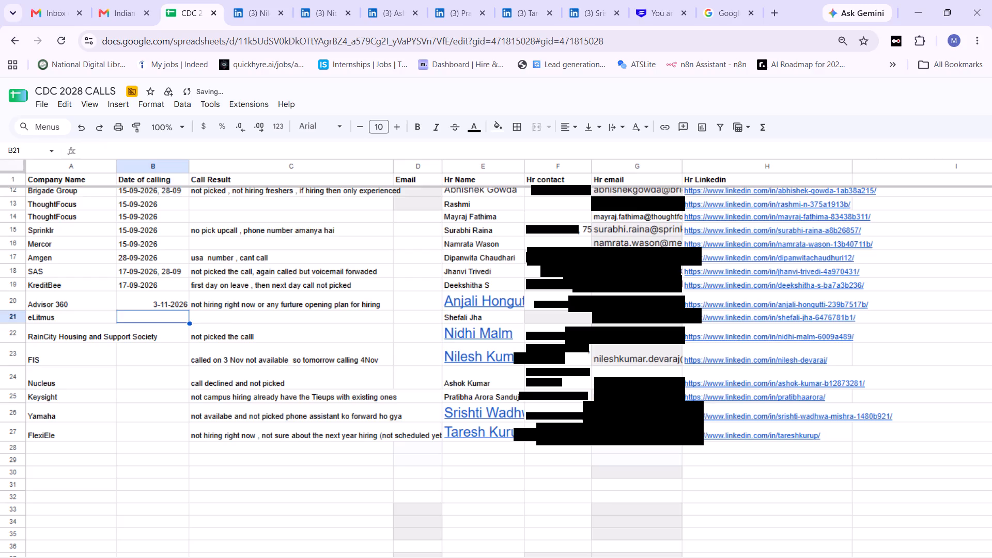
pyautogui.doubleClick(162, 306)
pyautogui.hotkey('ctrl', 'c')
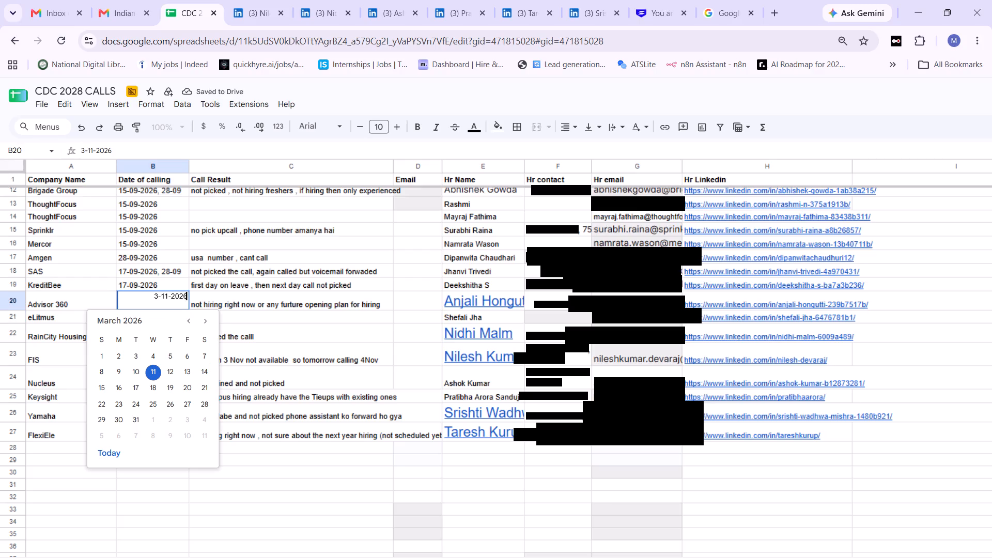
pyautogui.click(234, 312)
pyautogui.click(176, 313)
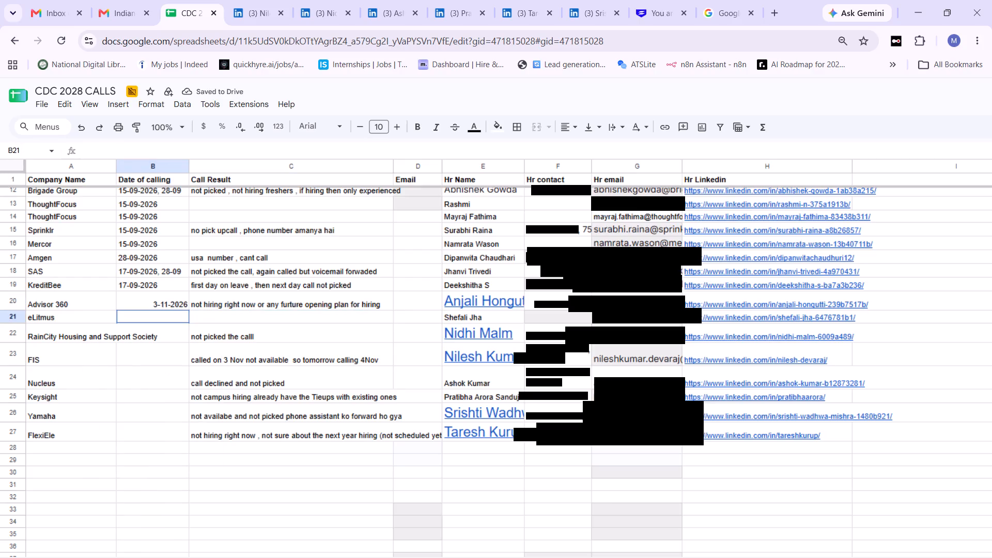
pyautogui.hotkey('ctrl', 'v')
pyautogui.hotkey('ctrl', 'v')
# Enter 3-11-2026 as the Date of calling for eLitmus, RainCity Housing and Support Society, and FIS in cells B21 to B23.
pyautogui.click(162, 319)
pyautogui.write('3-11-')
pyautogui.write('2026')
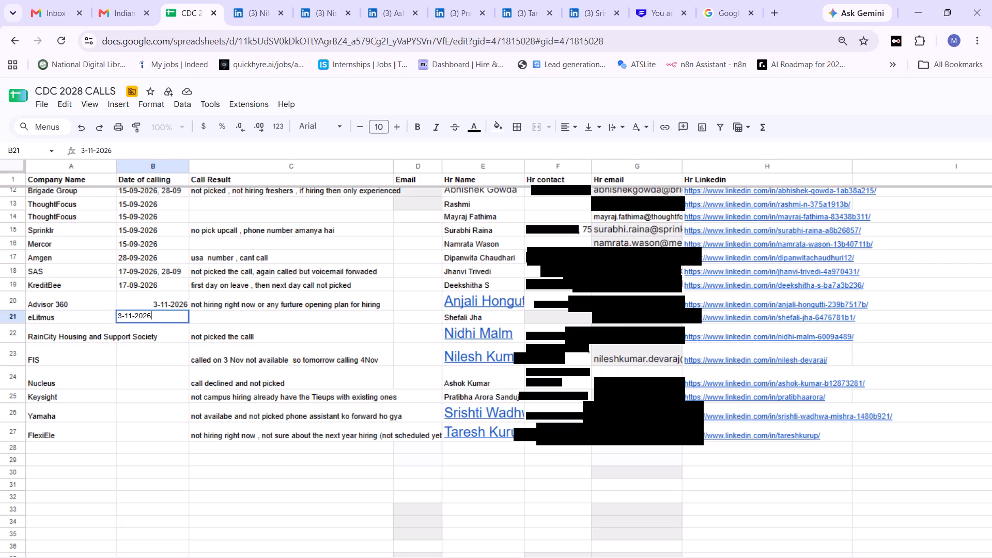
pyautogui.press('Down')
pyautogui.write('3-11-2026')
pyautogui.press('Down')
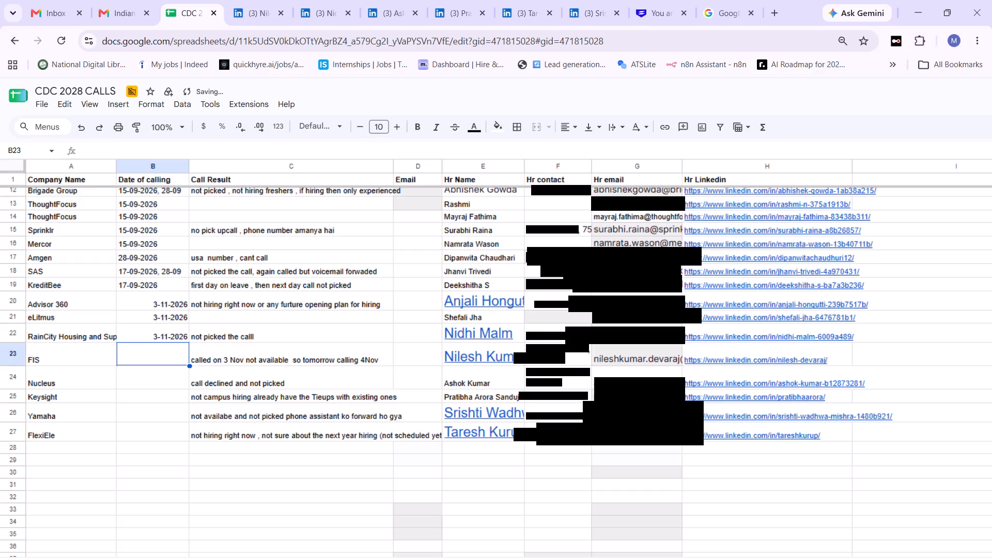
pyautogui.write('3-111')
pyautogui.press('BackSpace')
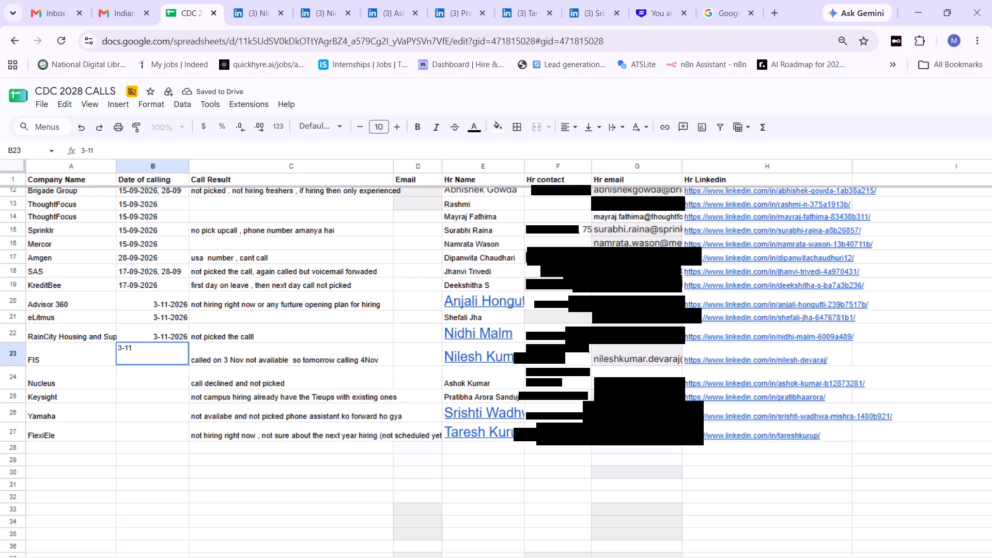
pyautogui.write('-2026')
pyautogui.press('Down')
# Enter 3-11-2026 as the Date of calling for Nucleus, Keysight, Yamaha and FlexiEle in cells B24 to B27.
pyautogui.write('3-11-202')
pyautogui.press('6')
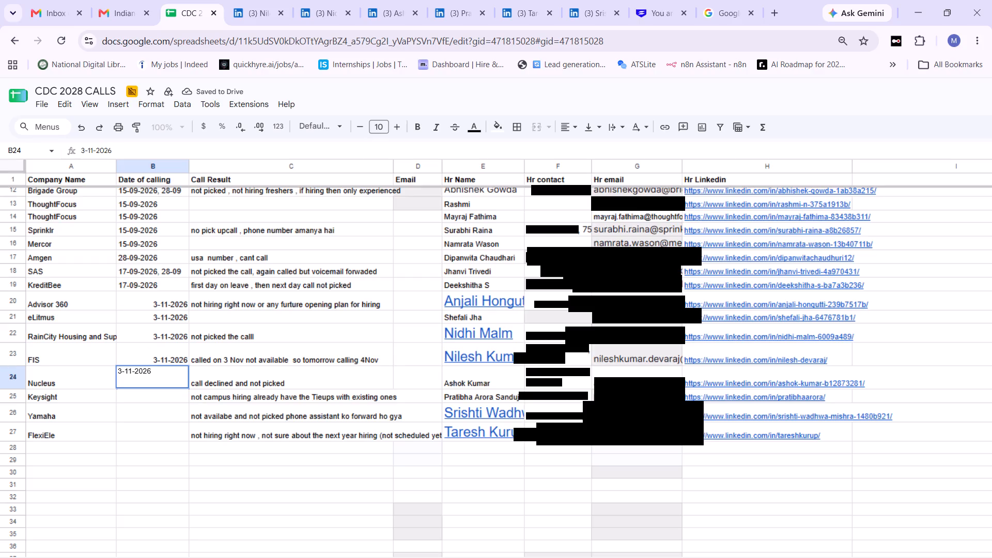
pyautogui.press('Down')
pyautogui.write('3-11-2026')
pyautogui.press('Down')
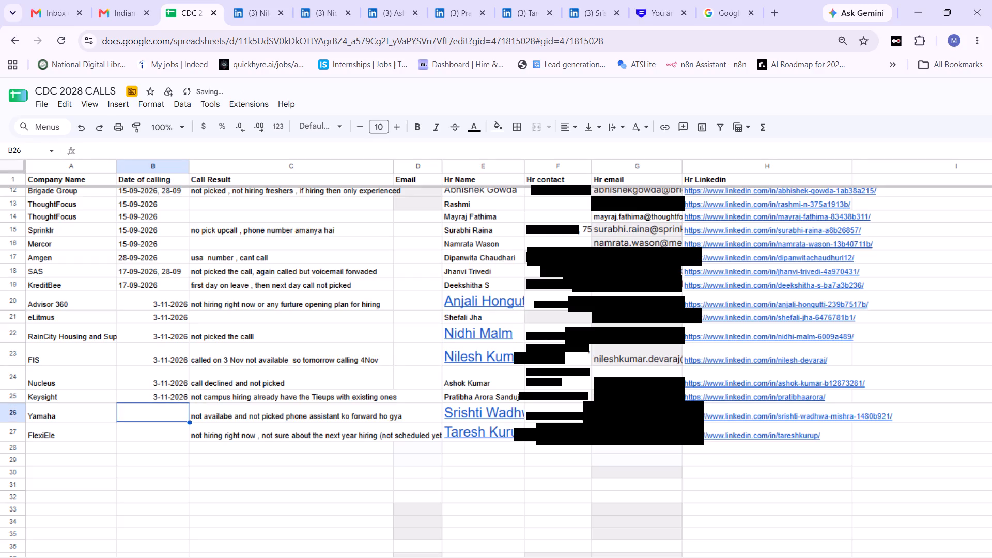
pyautogui.write('3-2')
pyautogui.press('BackSpace')
pyautogui.write('11-202')
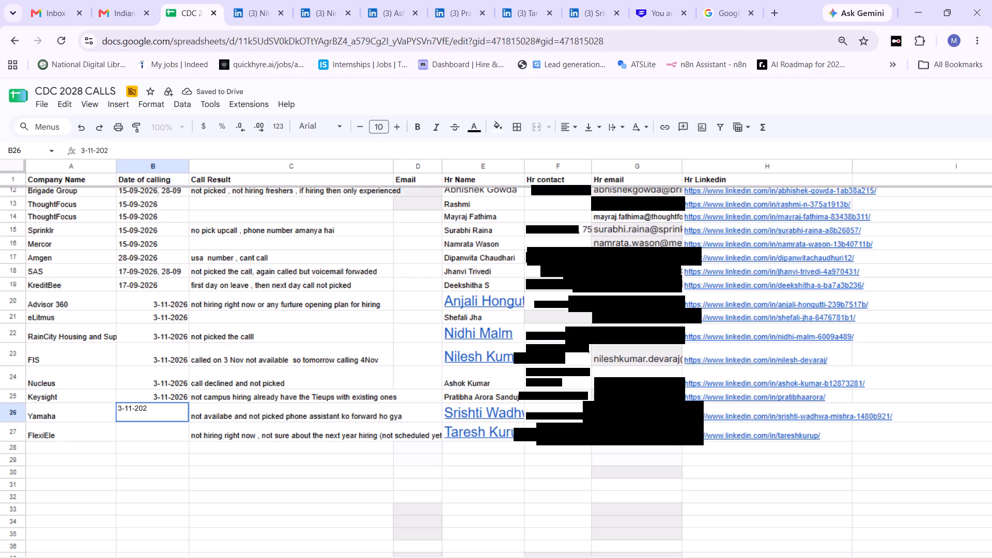
pyautogui.press('6')
pyautogui.press('Down')
pyautogui.write('3-11-2026')
pyautogui.press('Down')
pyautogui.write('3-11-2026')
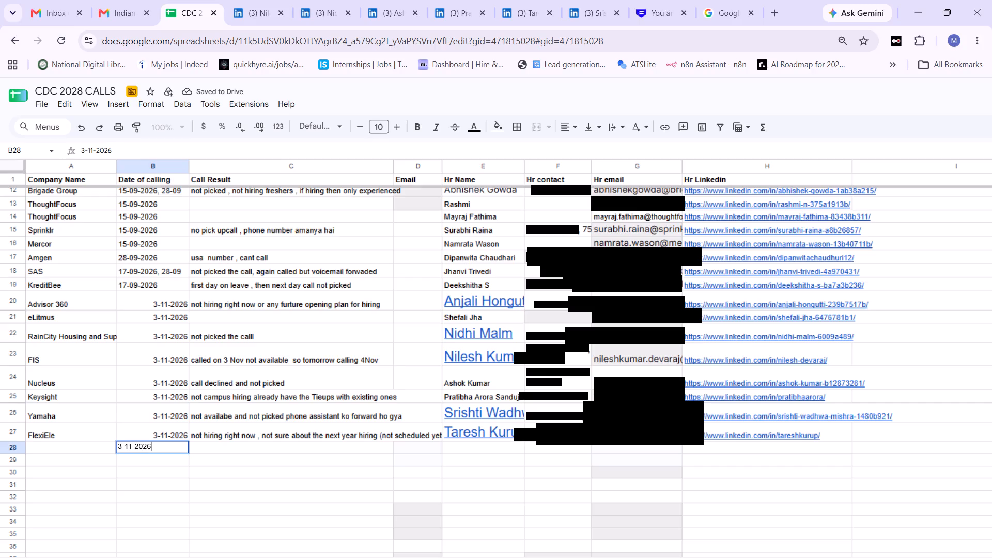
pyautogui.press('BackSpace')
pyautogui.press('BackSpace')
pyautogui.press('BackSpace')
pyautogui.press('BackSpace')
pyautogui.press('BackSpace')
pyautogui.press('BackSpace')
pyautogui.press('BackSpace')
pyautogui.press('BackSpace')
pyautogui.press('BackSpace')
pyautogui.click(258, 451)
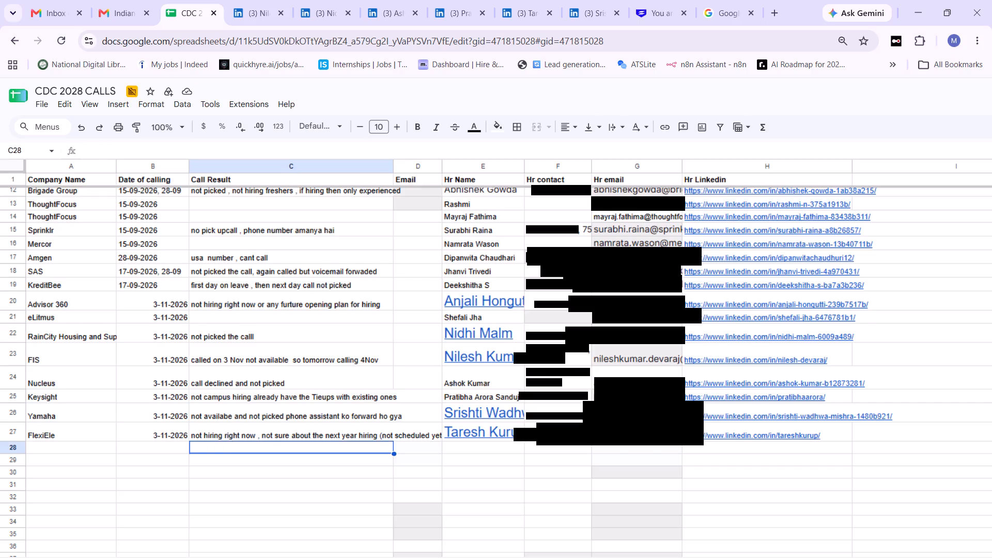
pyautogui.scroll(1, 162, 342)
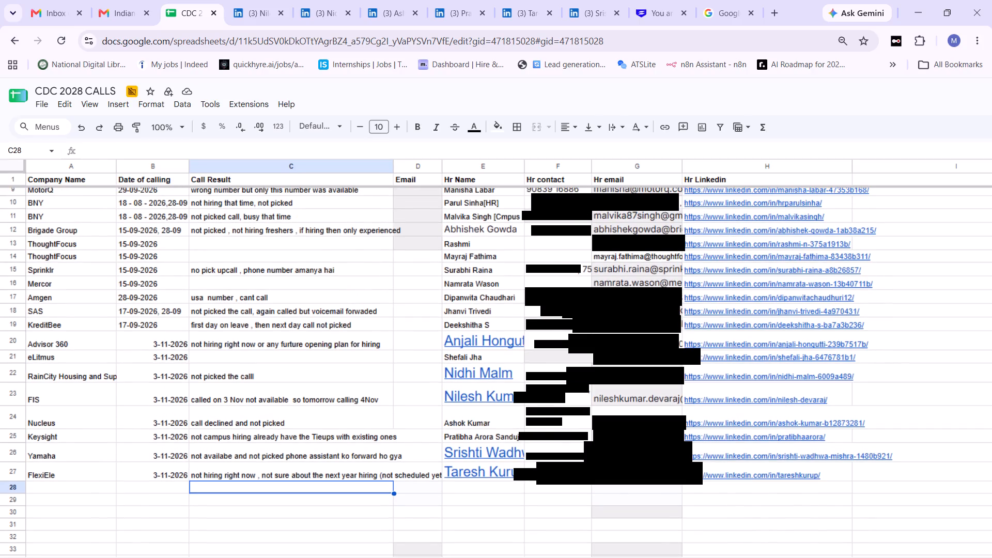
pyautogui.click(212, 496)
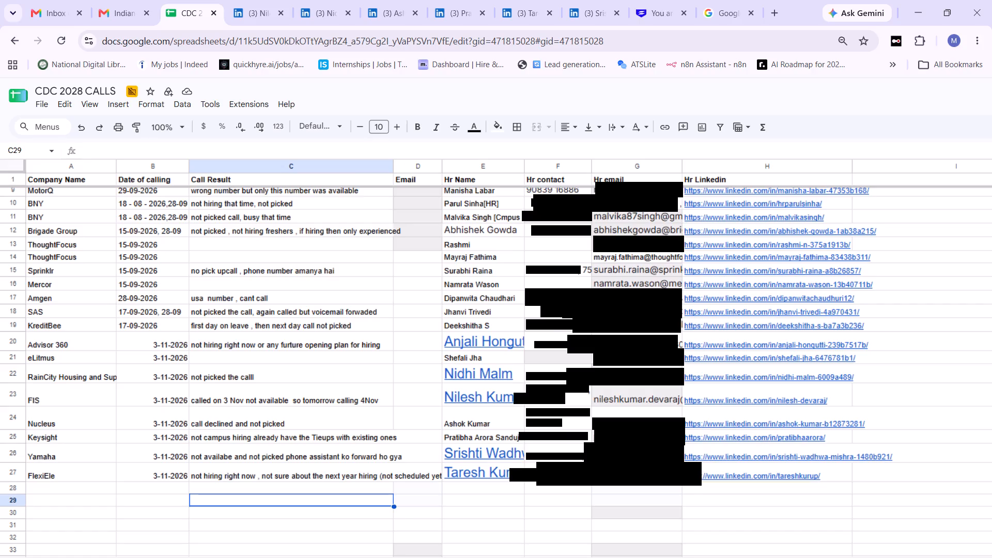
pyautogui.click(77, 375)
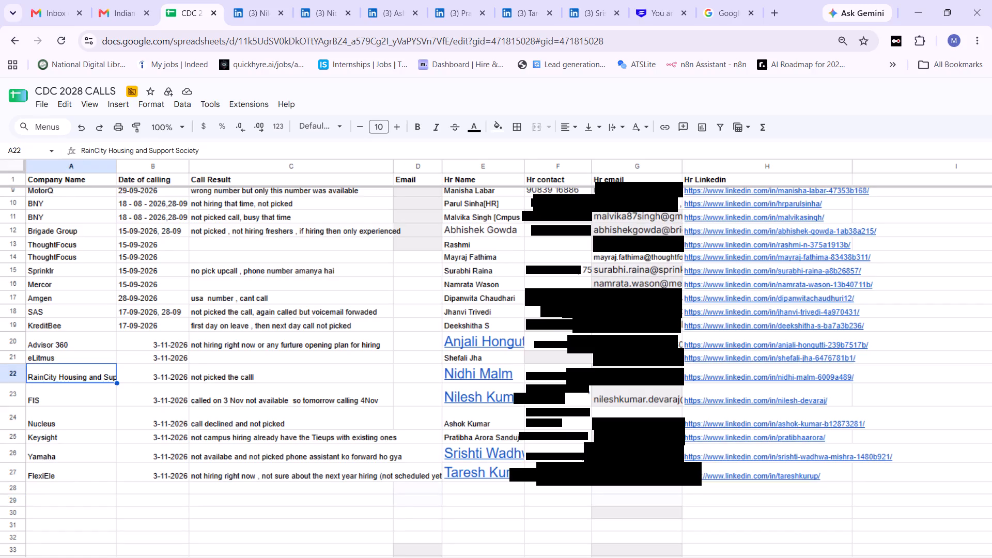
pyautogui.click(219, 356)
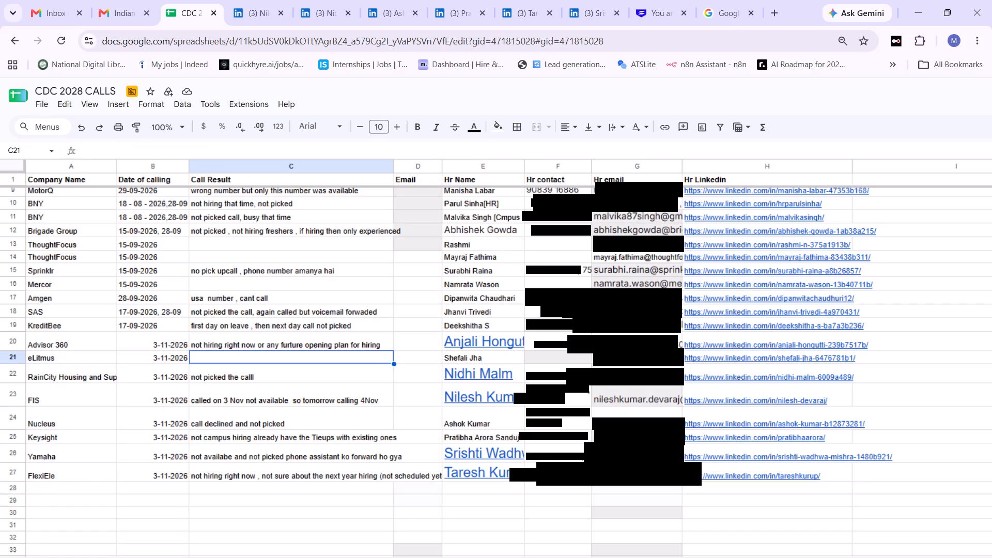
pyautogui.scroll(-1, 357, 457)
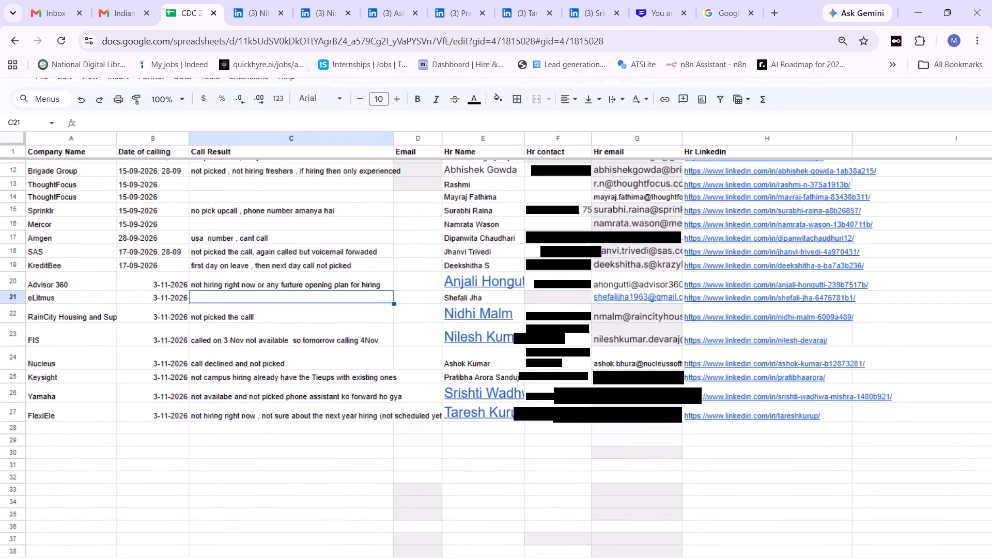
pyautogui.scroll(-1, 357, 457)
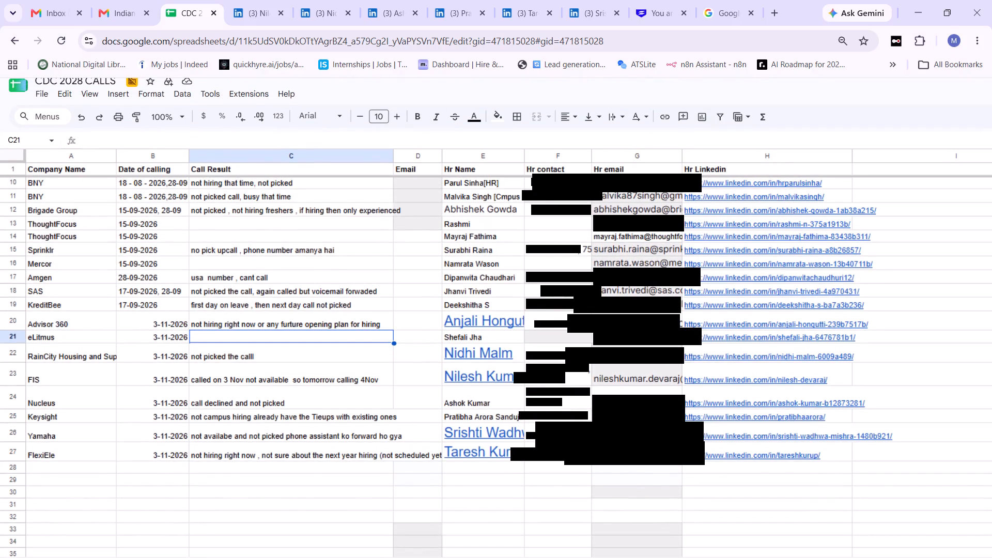
# Fill the FIS row, cells A23 to I23, with yellow.
pyautogui.click(41, 371)
pyautogui.moveTo(41, 371); pyautogui.dragTo(817, 372)
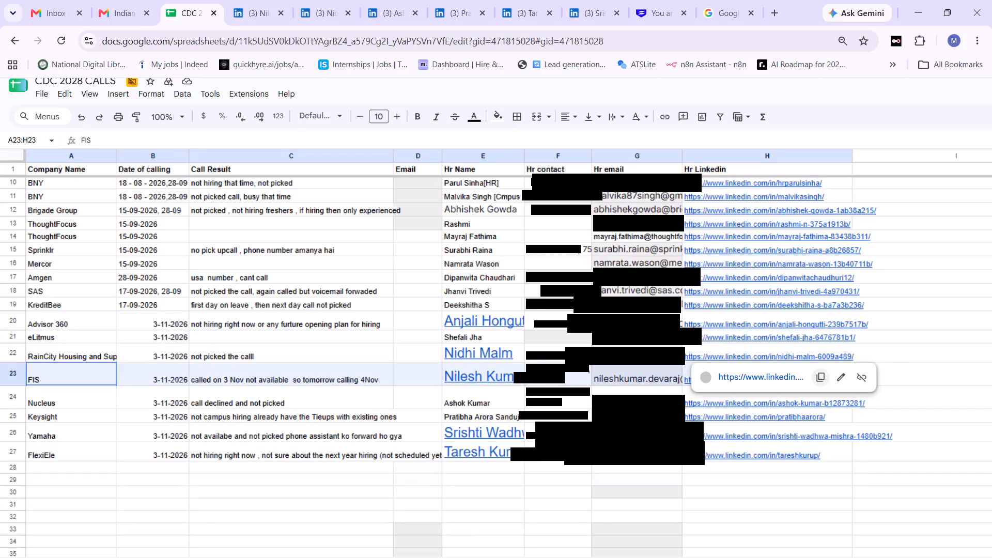
pyautogui.moveTo(817, 372); pyautogui.dragTo(902, 377)
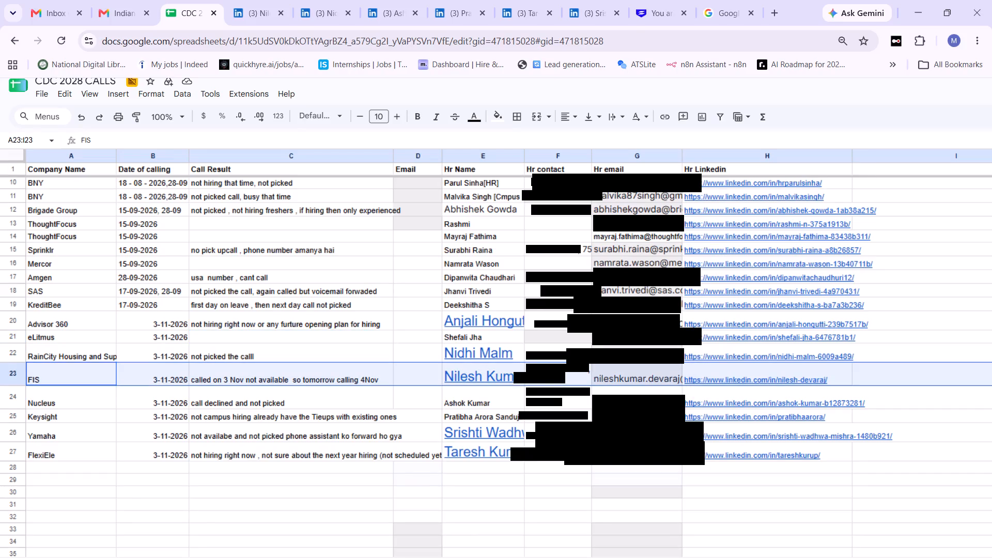
pyautogui.click(504, 117)
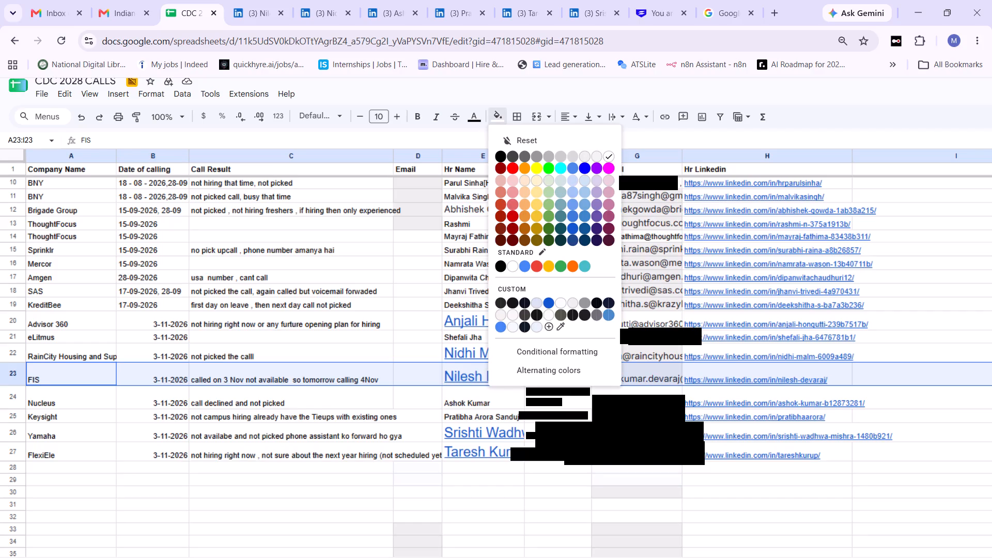
pyautogui.click(534, 169)
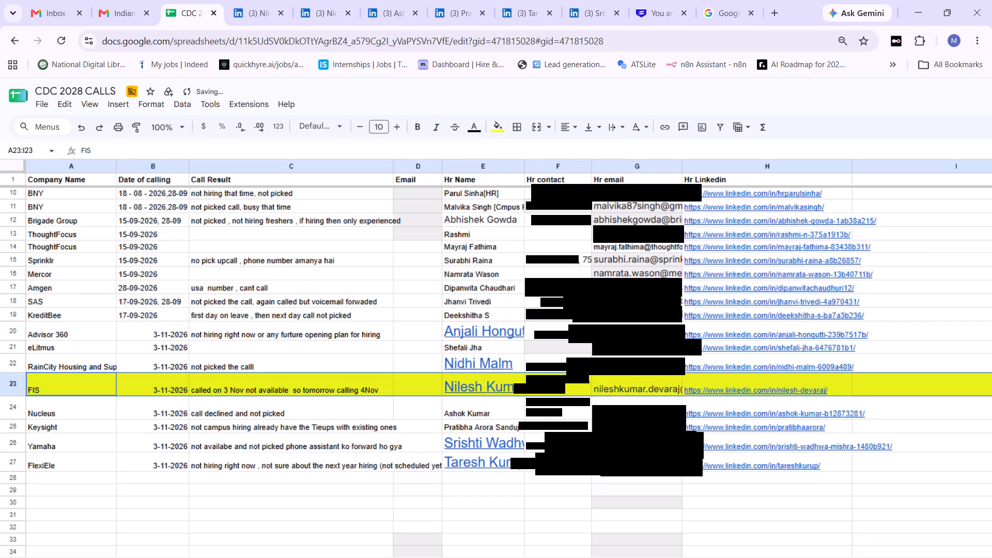
pyautogui.click(149, 501)
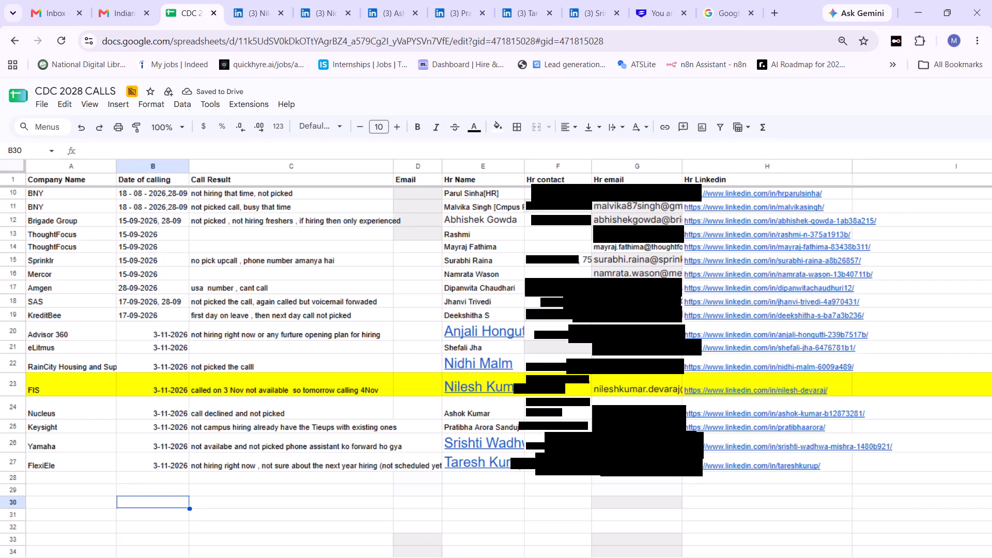
# Fill the FlexiEle row, cells A27 to I27, with yellow.
pyautogui.moveTo(53, 460); pyautogui.dragTo(601, 465)
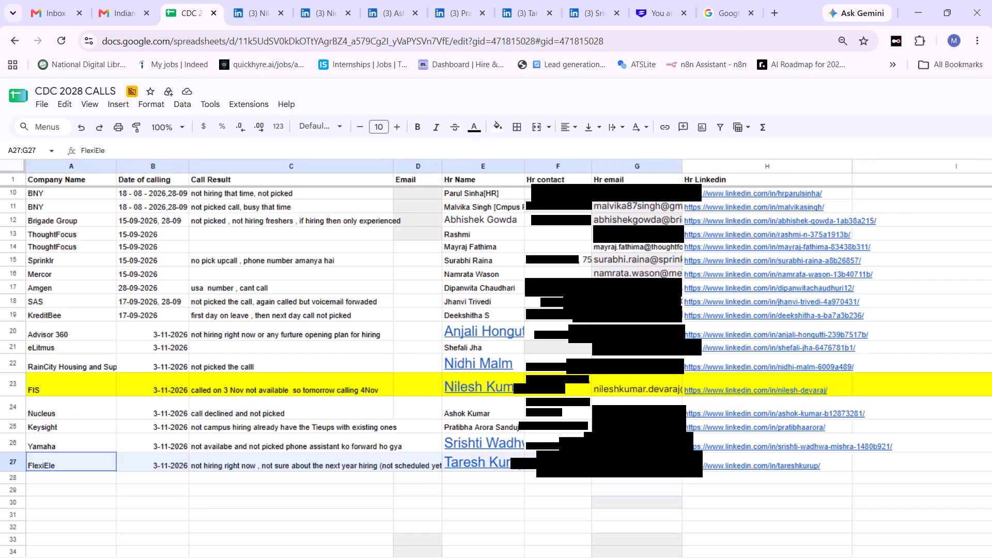
pyautogui.moveTo(601, 465); pyautogui.dragTo(825, 464)
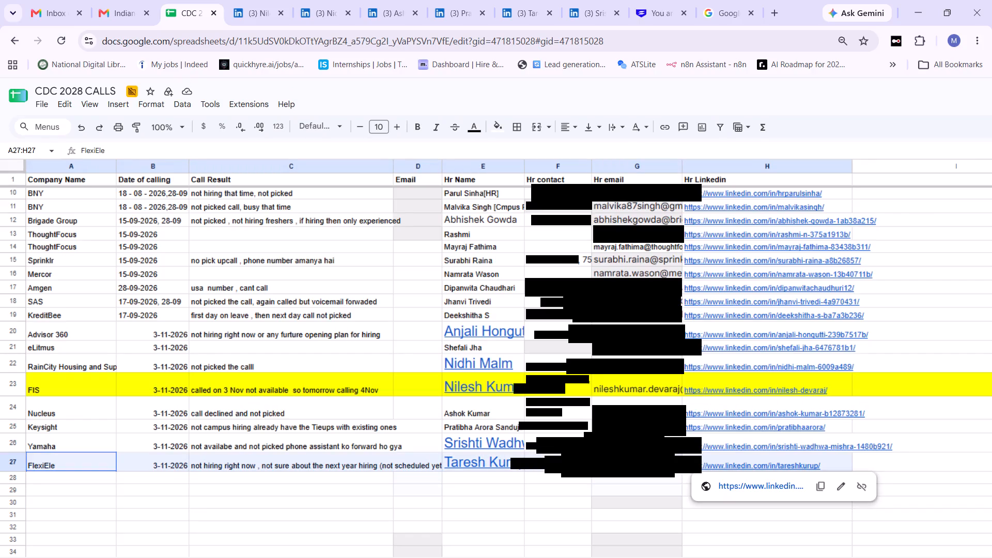
pyautogui.moveTo(825, 464); pyautogui.dragTo(911, 464)
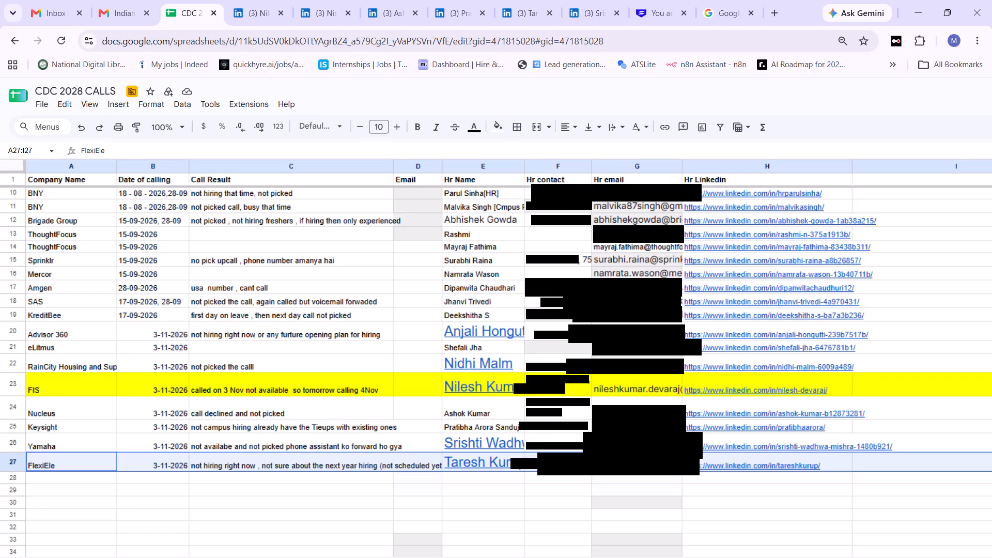
pyautogui.click(500, 129)
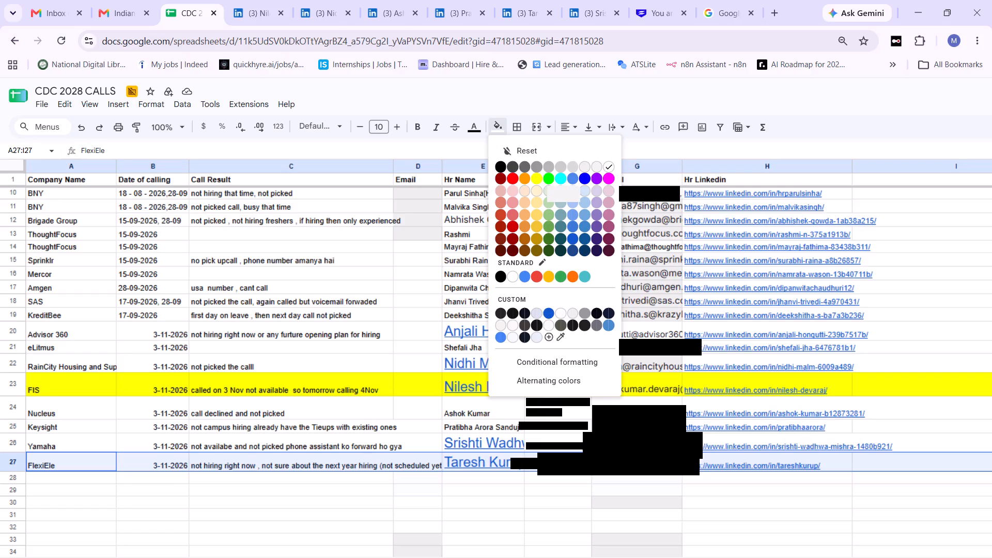
pyautogui.click(534, 178)
pyautogui.click(276, 521)
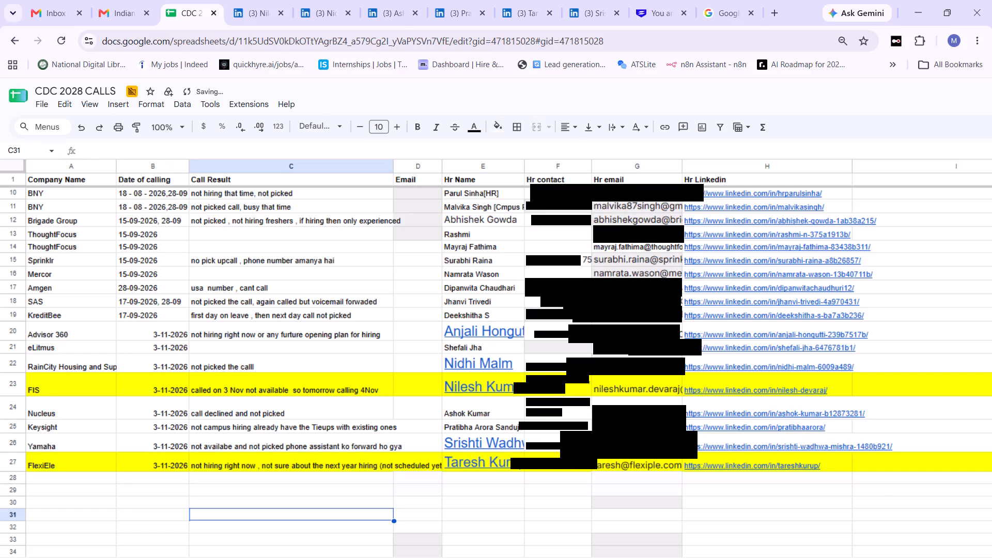
pyautogui.click(258, 486)
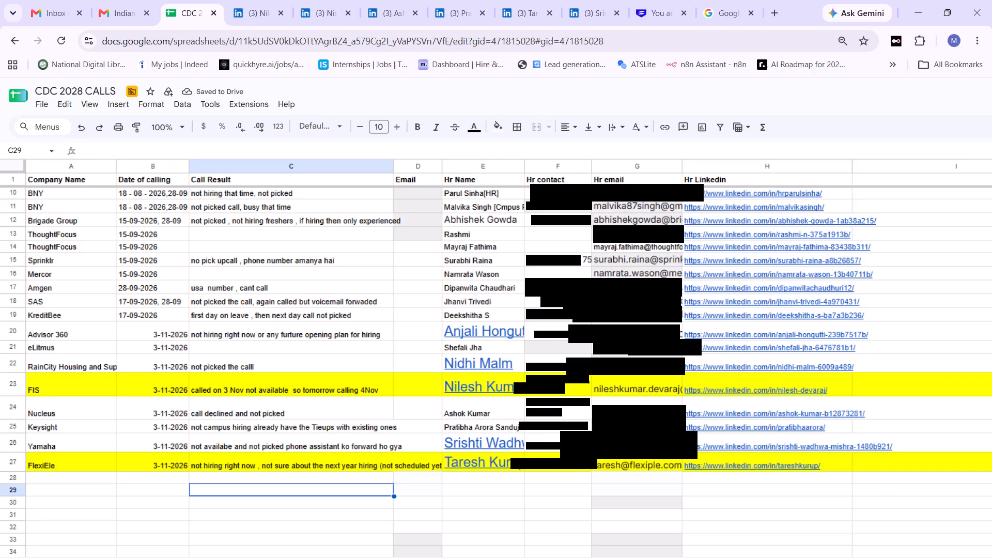
pyautogui.click(248, 541)
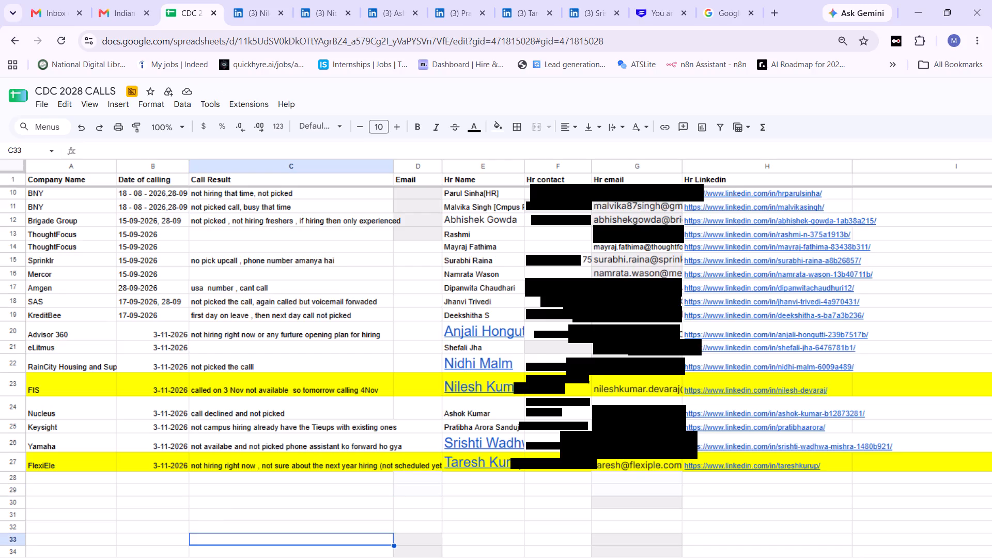
# Replace FIS's linked Hr Name in cell E23 with the recruiter's name as plain text, leaving out the surname.
pyautogui.scroll(-1, 255, 518)
pyautogui.doubleClick(494, 269)
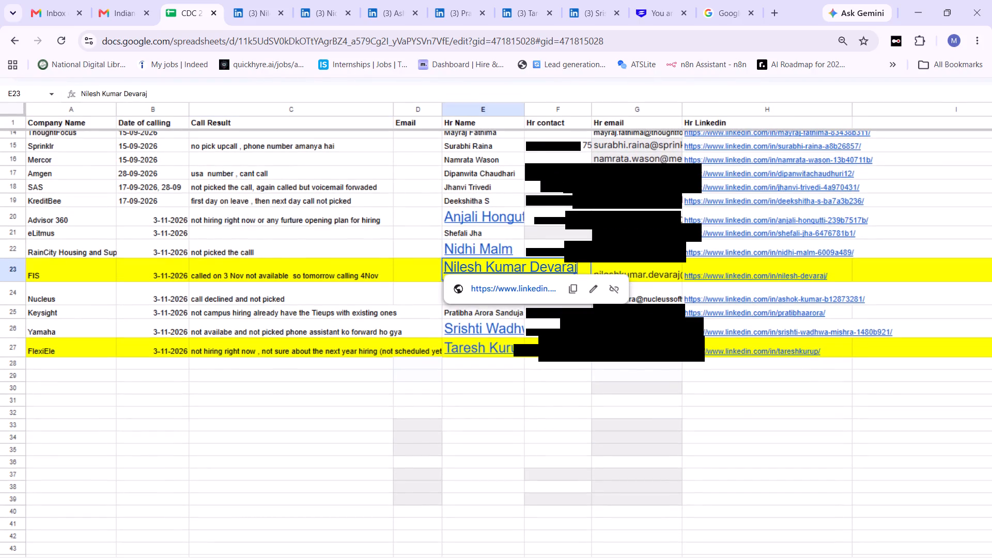
pyautogui.moveTo(580, 267); pyautogui.dragTo(440, 269)
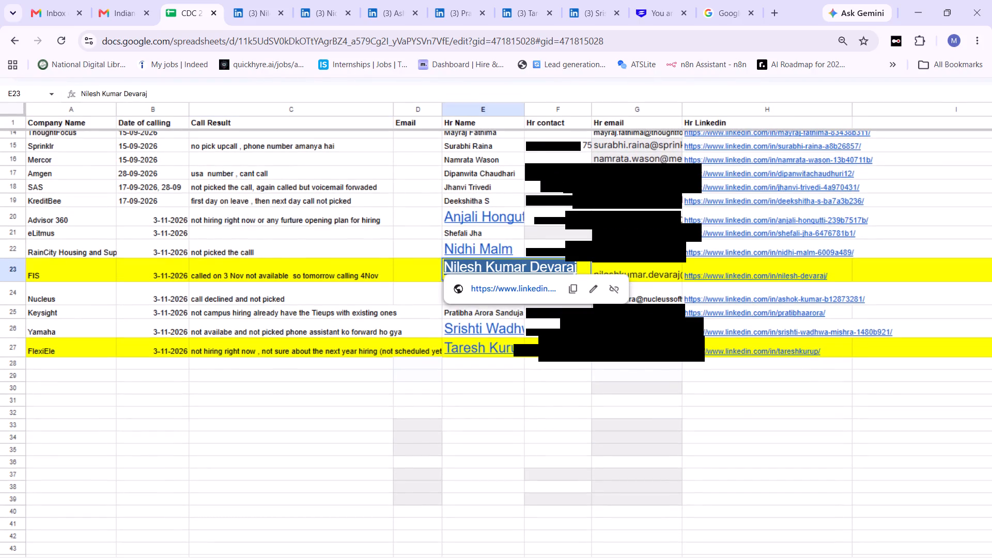
pyautogui.press('BackSpace')
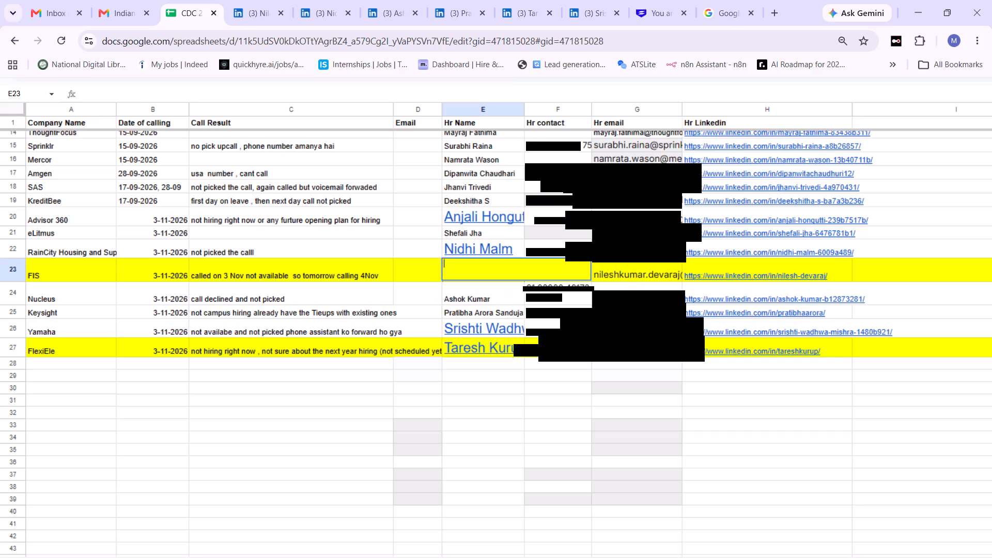
pyautogui.write('ni')
pyautogui.press('BackSpace')
pyautogui.press('BackSpace')
pyautogui.press('BackSpace')
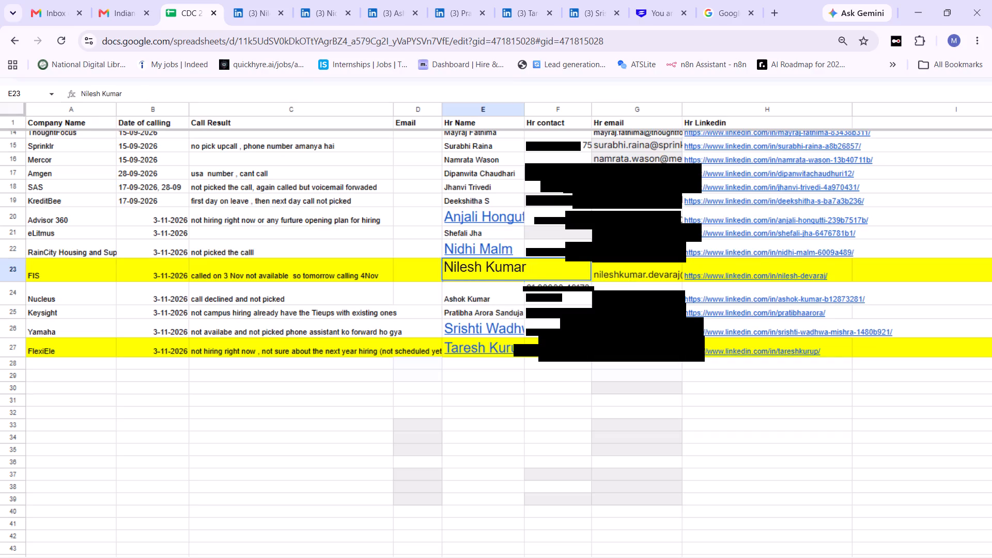
pyautogui.click(480, 370)
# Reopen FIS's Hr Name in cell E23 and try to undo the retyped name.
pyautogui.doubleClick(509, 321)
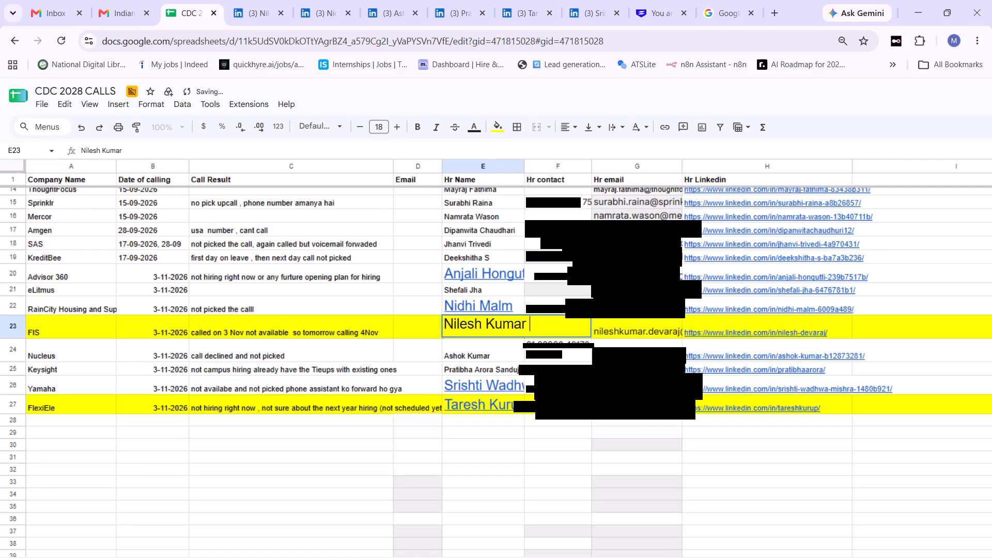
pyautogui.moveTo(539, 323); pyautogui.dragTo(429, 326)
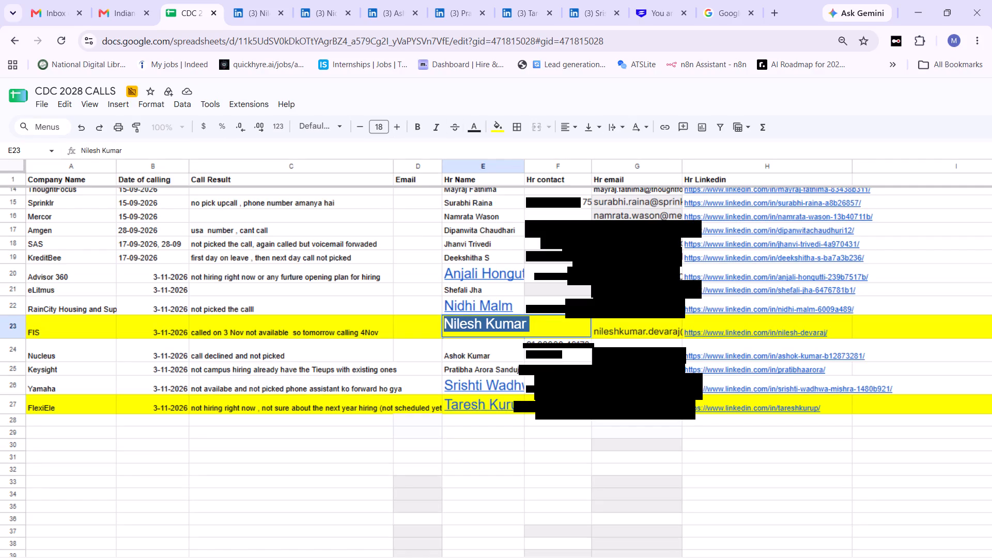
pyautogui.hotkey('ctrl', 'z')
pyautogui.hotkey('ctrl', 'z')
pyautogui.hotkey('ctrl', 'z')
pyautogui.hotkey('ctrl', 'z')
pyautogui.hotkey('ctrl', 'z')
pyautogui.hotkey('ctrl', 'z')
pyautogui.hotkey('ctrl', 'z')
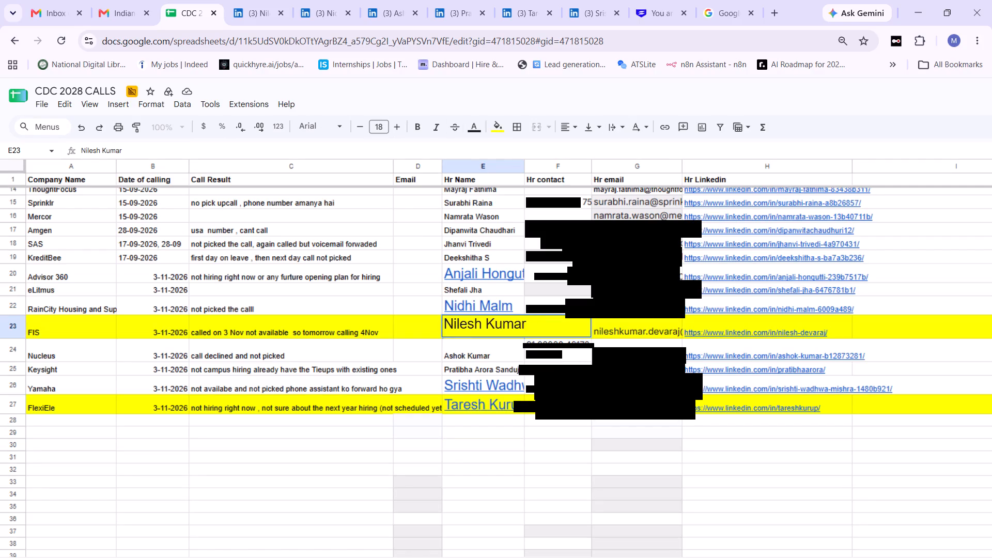
# Reduce the font size of FIS's Hr Name in cell E23 to 14.
pyautogui.moveTo(533, 326); pyautogui.dragTo(386, 322)
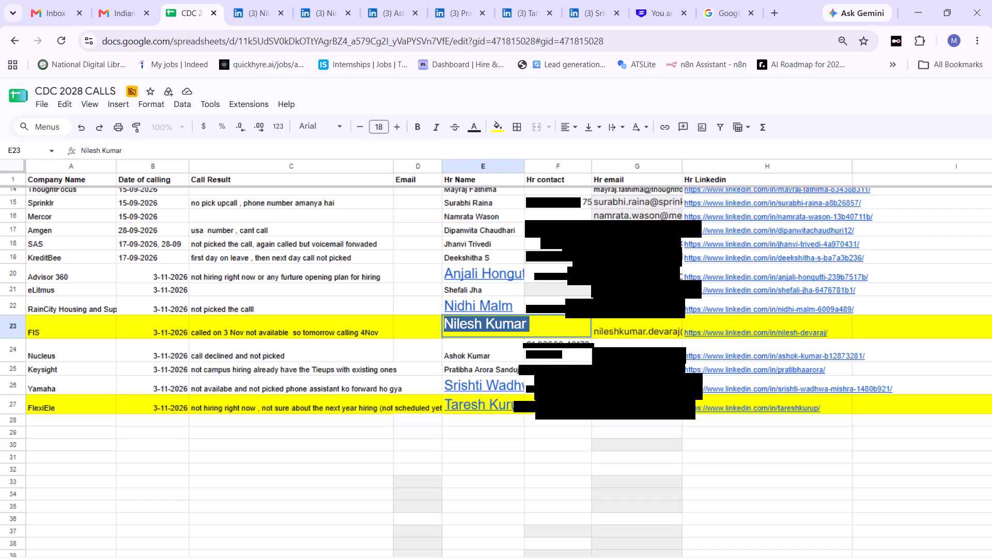
pyautogui.tripleClick(365, 130)
pyautogui.click(365, 130)
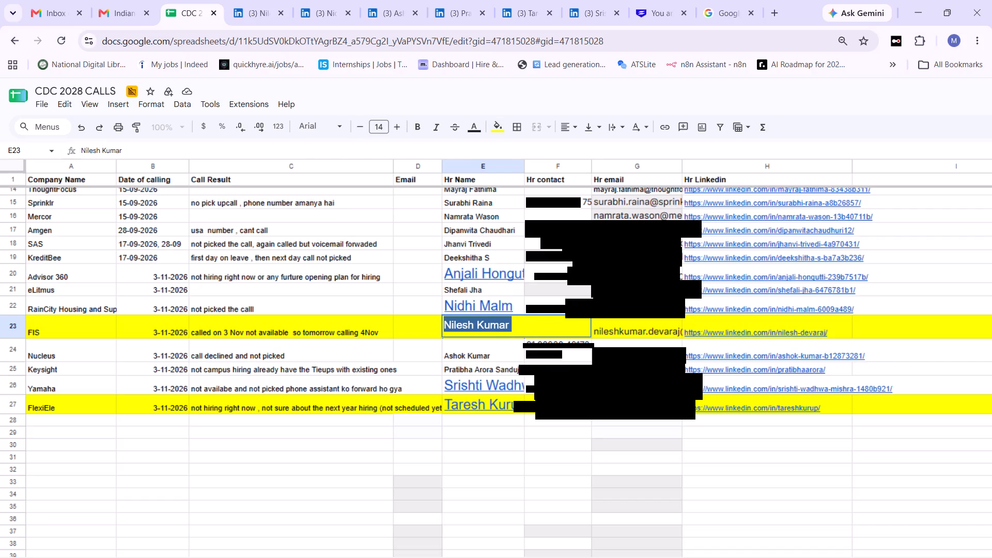
pyautogui.click(580, 433)
# Remove the LinkedIn link from RainCity Housing and Support Society's Hr Name in cell E22.
pyautogui.click(514, 305)
pyautogui.moveTo(514, 305); pyautogui.dragTo(472, 296)
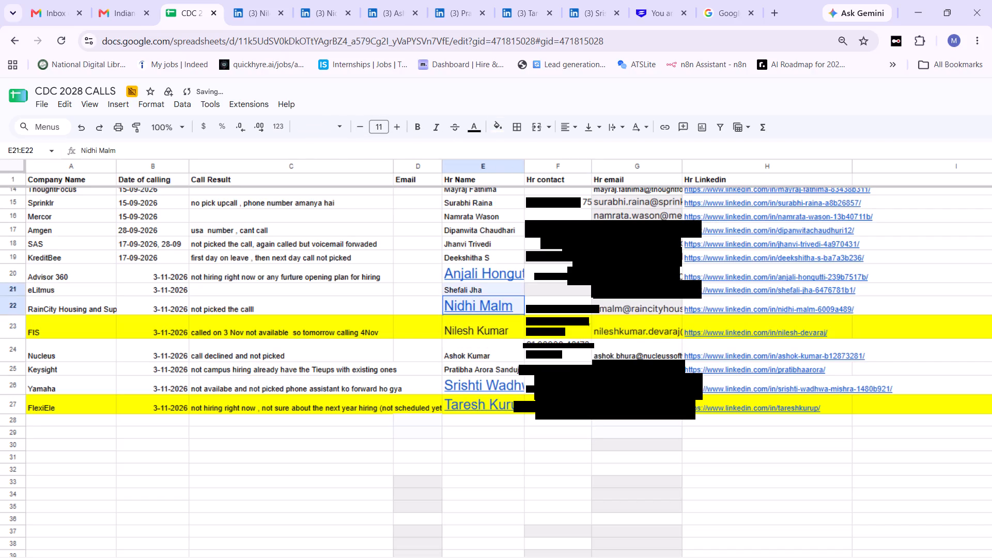
pyautogui.moveTo(472, 296); pyautogui.dragTo(518, 303)
pyautogui.doubleClick(518, 303)
pyautogui.tripleClick(523, 303)
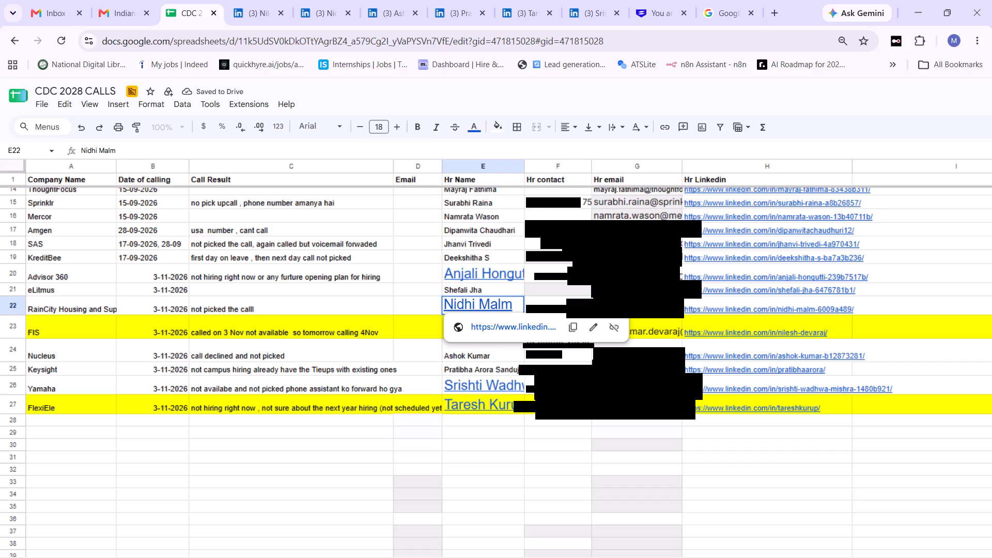
pyautogui.moveTo(520, 303); pyautogui.dragTo(442, 298)
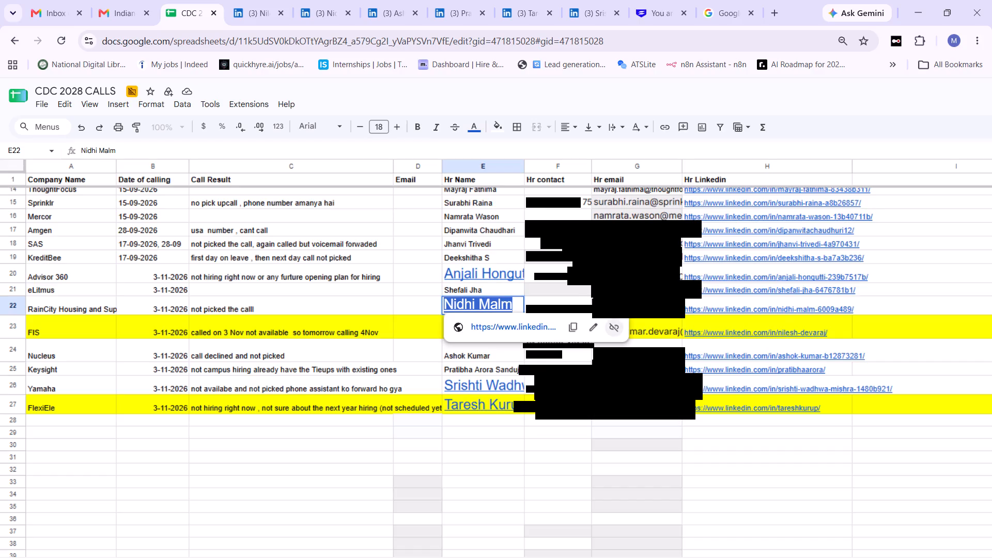
pyautogui.click(615, 334)
pyautogui.click(489, 291)
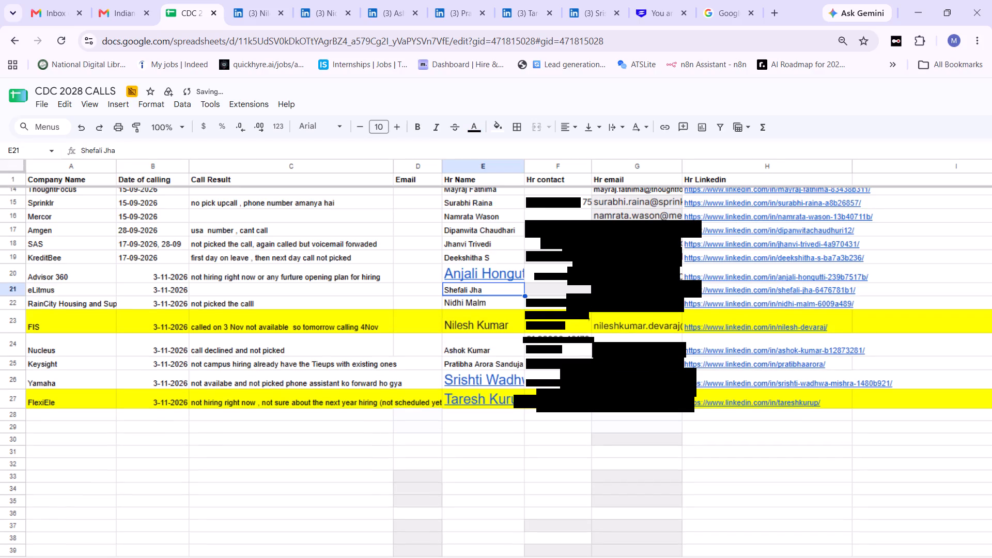
# Remove the LinkedIn links from the Hr Names of Advisor 360 and Yamaha in cells E20 and E26.
pyautogui.doubleClick(515, 276)
pyautogui.click(607, 292)
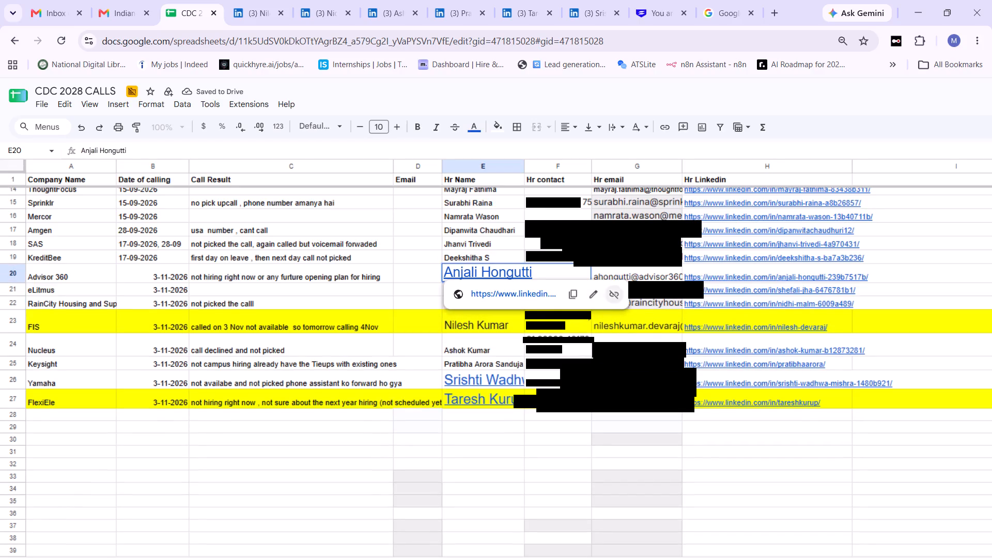
pyautogui.click(494, 378)
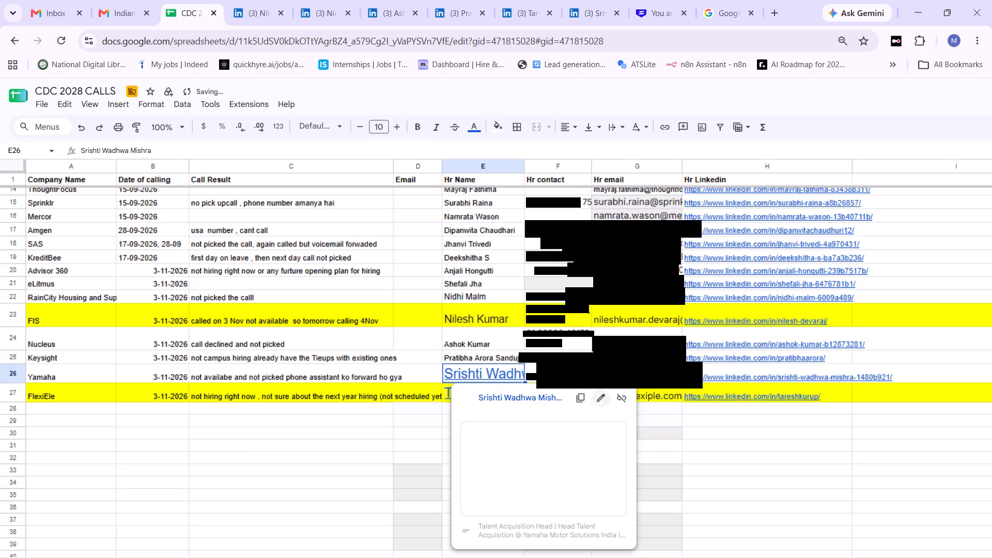
pyautogui.click(625, 397)
# Remove the LinkedIn link from FlexiEle's Hr Name in cell E27.
pyautogui.click(503, 389)
pyautogui.tripleClick(503, 389)
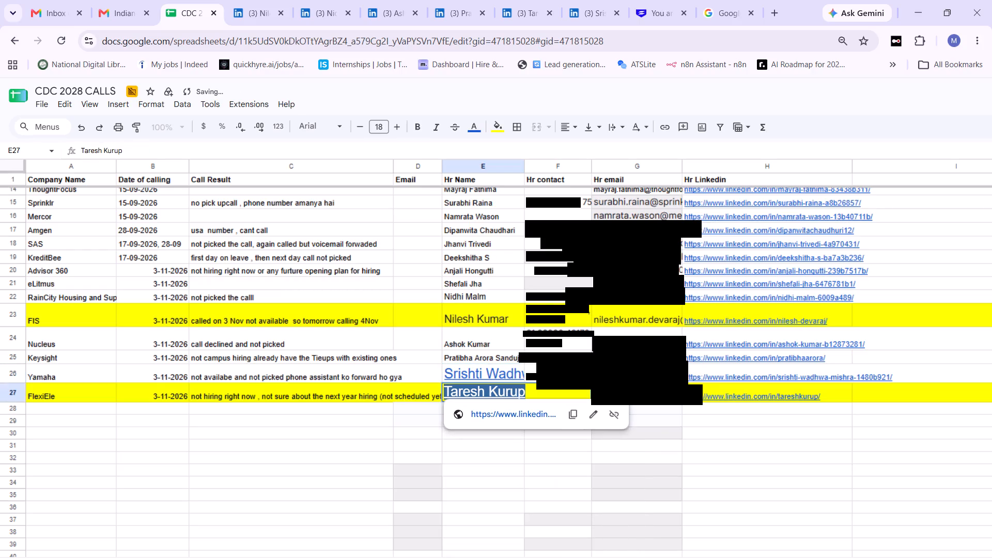
pyautogui.click(616, 412)
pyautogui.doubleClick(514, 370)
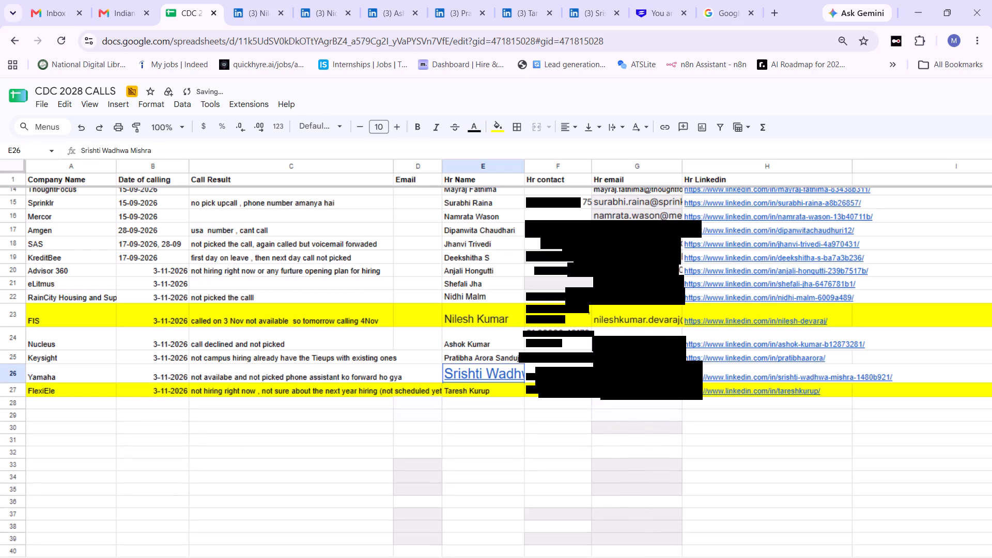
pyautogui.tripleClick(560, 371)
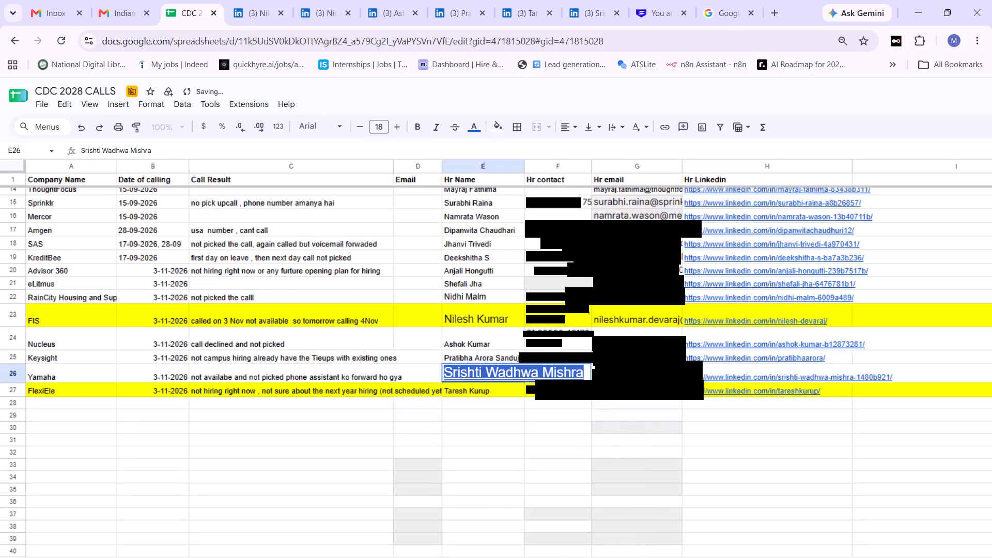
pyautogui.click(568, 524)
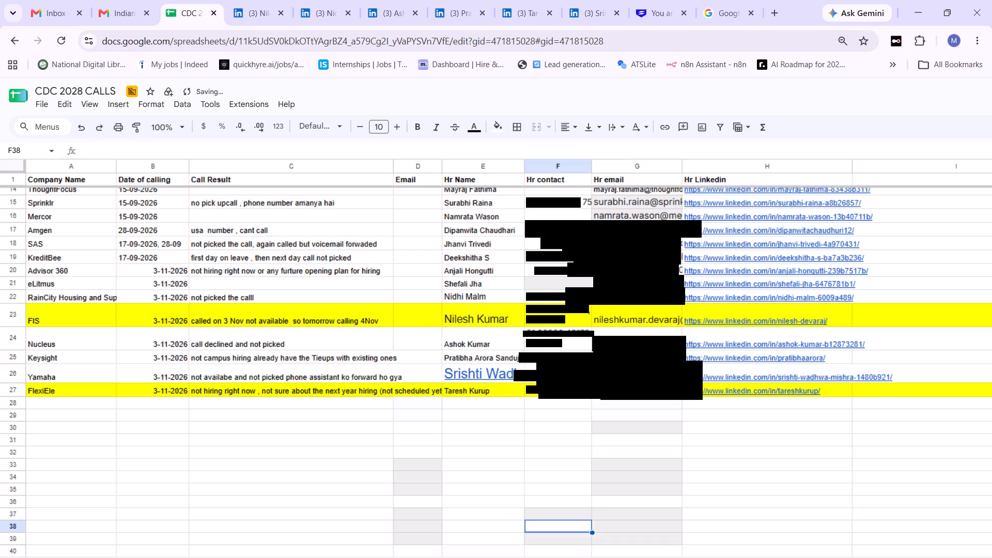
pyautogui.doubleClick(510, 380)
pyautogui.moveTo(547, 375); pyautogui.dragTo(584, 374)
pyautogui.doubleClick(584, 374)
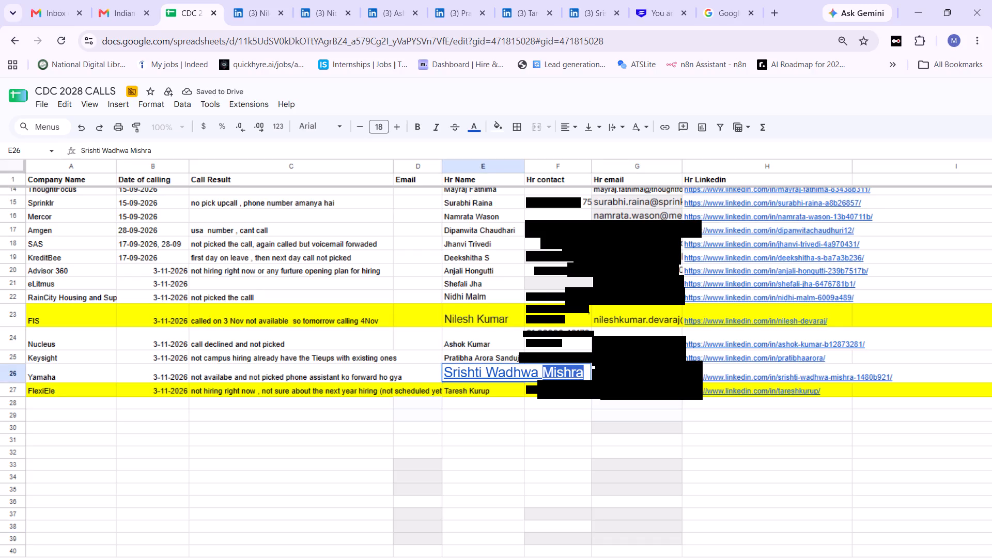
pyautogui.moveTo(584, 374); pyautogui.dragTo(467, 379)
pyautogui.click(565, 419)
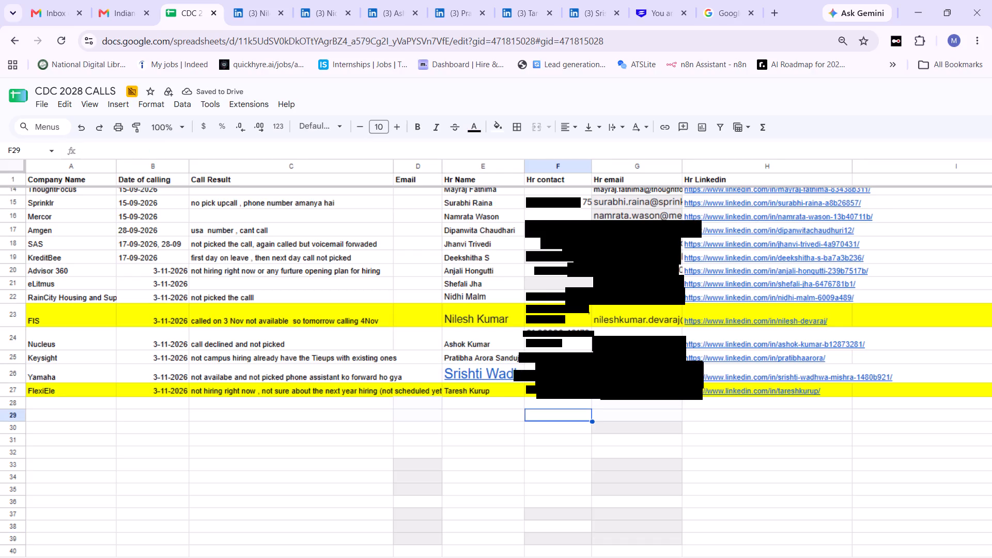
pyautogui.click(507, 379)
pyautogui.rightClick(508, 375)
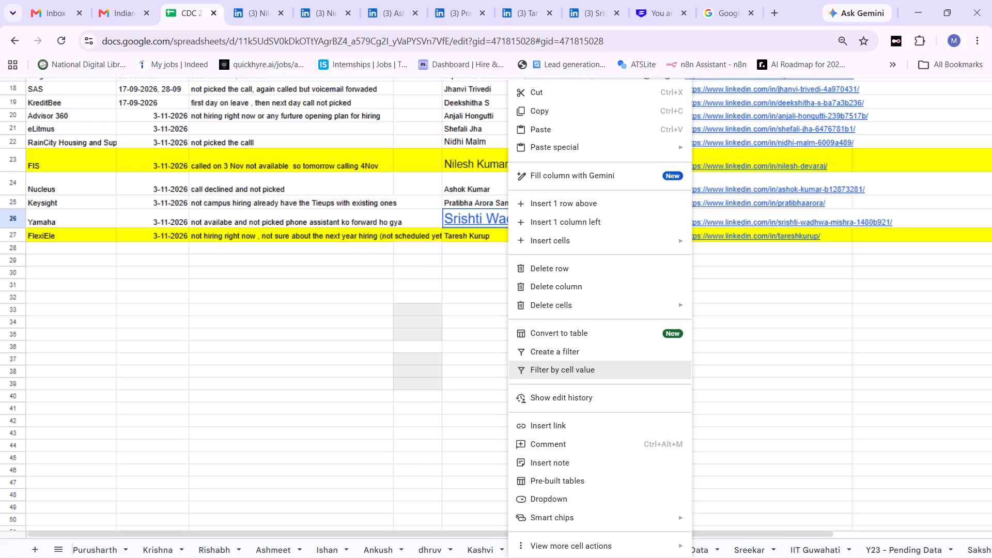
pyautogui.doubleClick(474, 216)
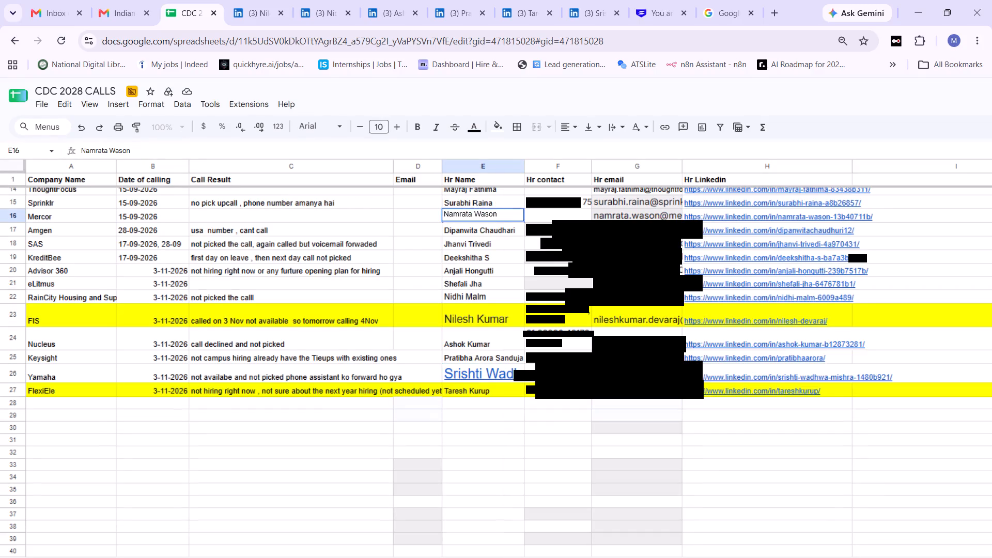
# Clear Yamaha's Hr Name in cell E26 and retype the contact's full name in title case.
pyautogui.click(490, 366)
pyautogui.click(490, 366)
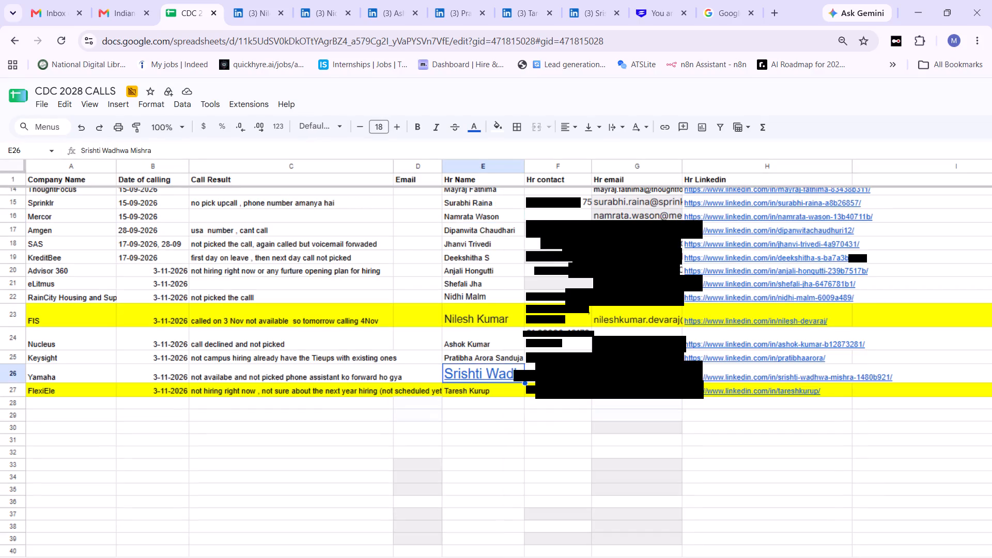
pyautogui.tripleClick(489, 367)
pyautogui.doubleClick(489, 367)
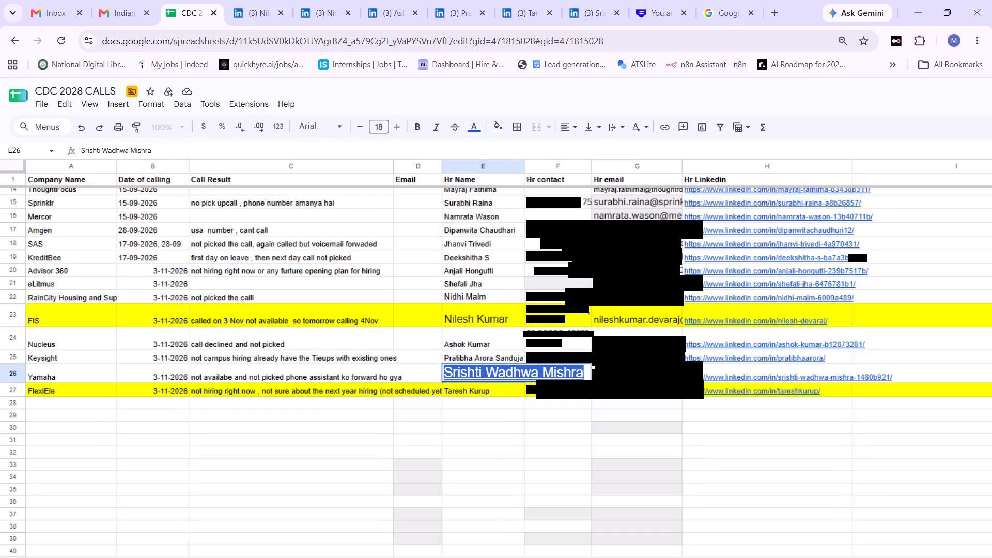
pyautogui.press('BackSpace')
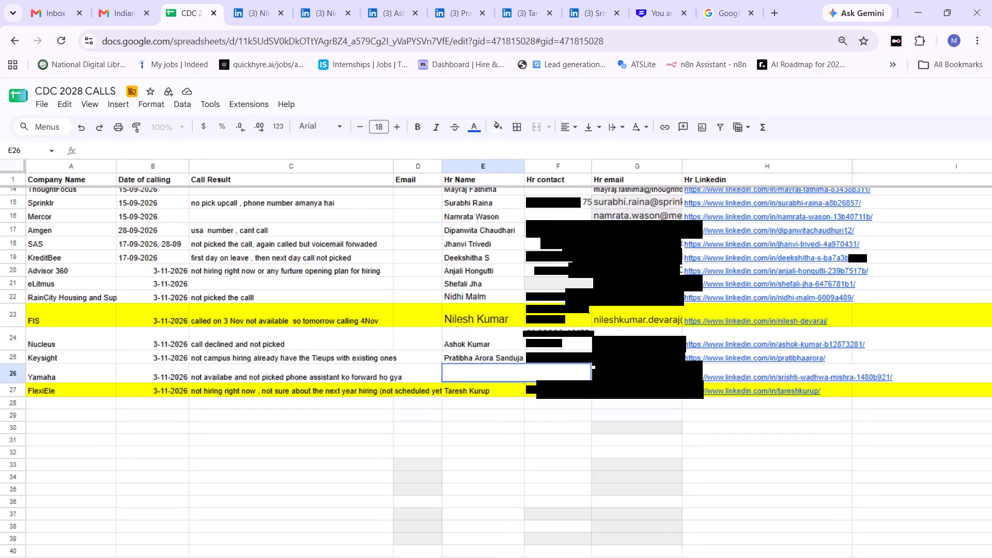
pyautogui.write('SHRISHTI')
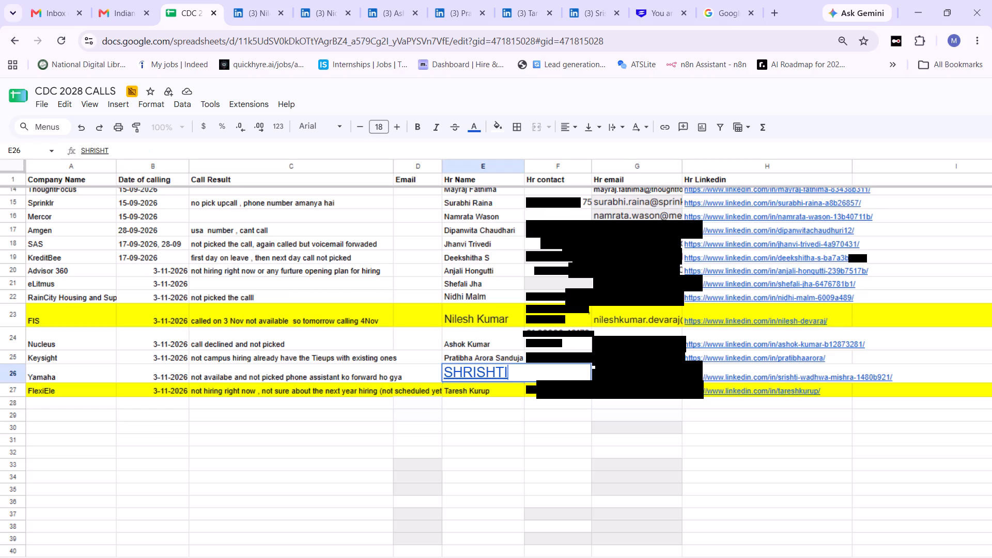
pyautogui.press('BackSpace')
pyautogui.press('BackSpace')
pyautogui.press('BackSpace')
pyautogui.press('BackSpace')
pyautogui.press('BackSpace')
pyautogui.press('BackSpace')
pyautogui.press('BackSpace')
pyautogui.press('BackSpace')
pyautogui.press('BackSpace')
pyautogui.press('BackSpace')
pyautogui.press('BackSpace')
pyautogui.press('BackSpace')
pyautogui.press('BackSpace')
pyautogui.press('BackSpace')
pyautogui.press('BackSpace')
pyautogui.press('BackSpace')
pyautogui.press('BackSpace')
pyautogui.press('BackSpace')
pyautogui.press('s')
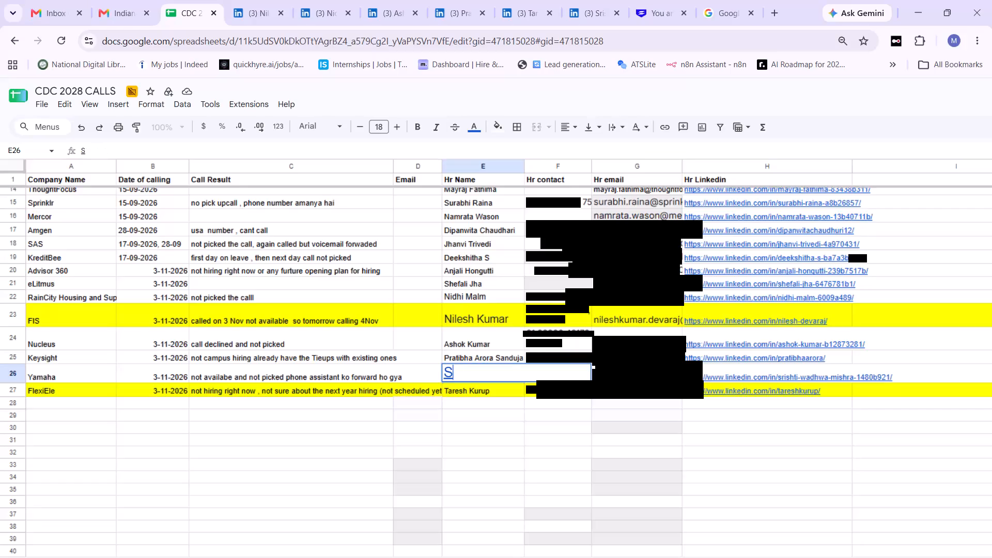
pyautogui.press('BackSpace')
pyautogui.write('rishti w')
pyautogui.press('w')
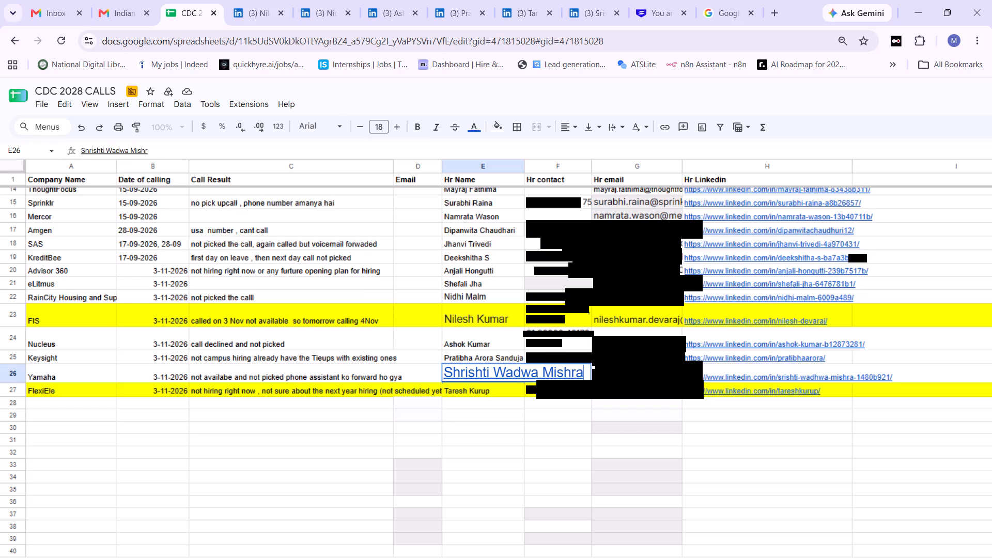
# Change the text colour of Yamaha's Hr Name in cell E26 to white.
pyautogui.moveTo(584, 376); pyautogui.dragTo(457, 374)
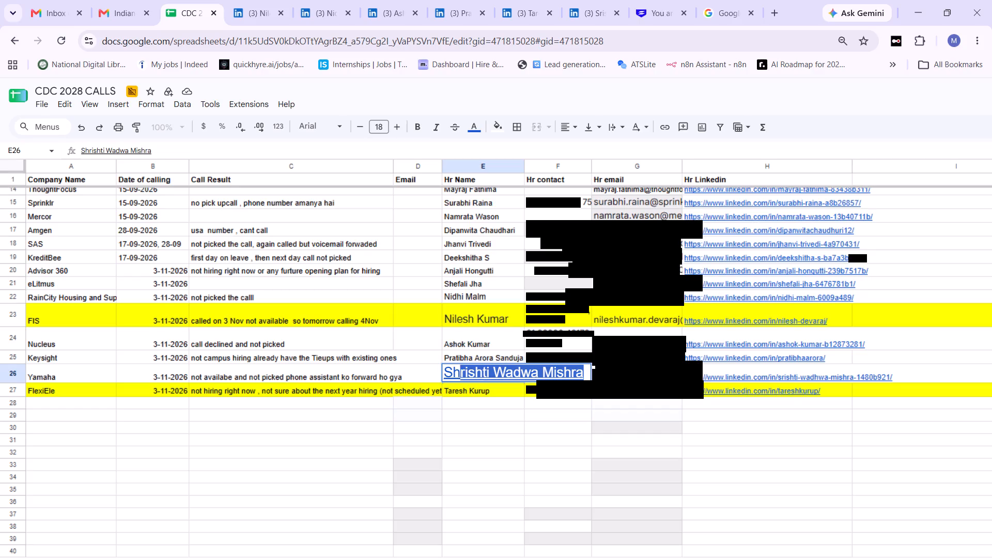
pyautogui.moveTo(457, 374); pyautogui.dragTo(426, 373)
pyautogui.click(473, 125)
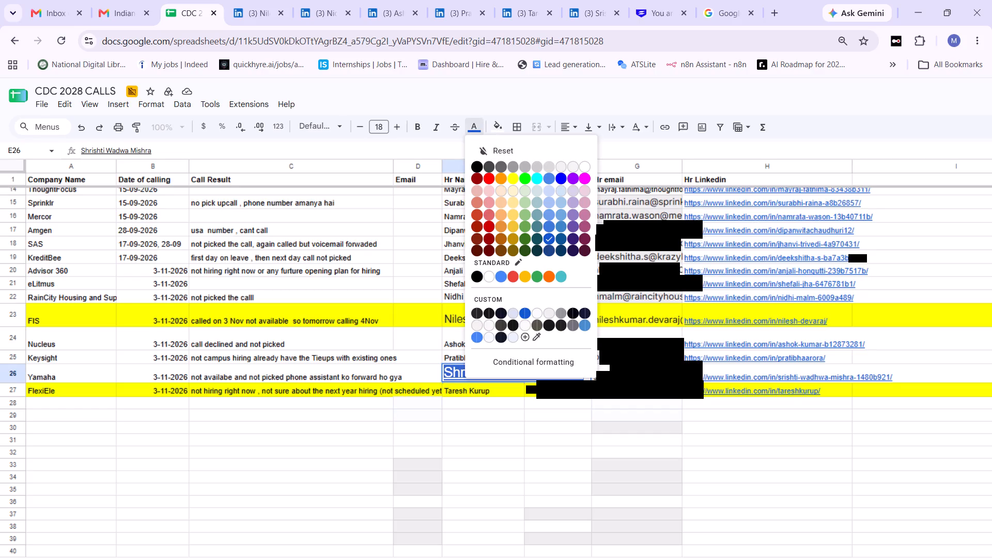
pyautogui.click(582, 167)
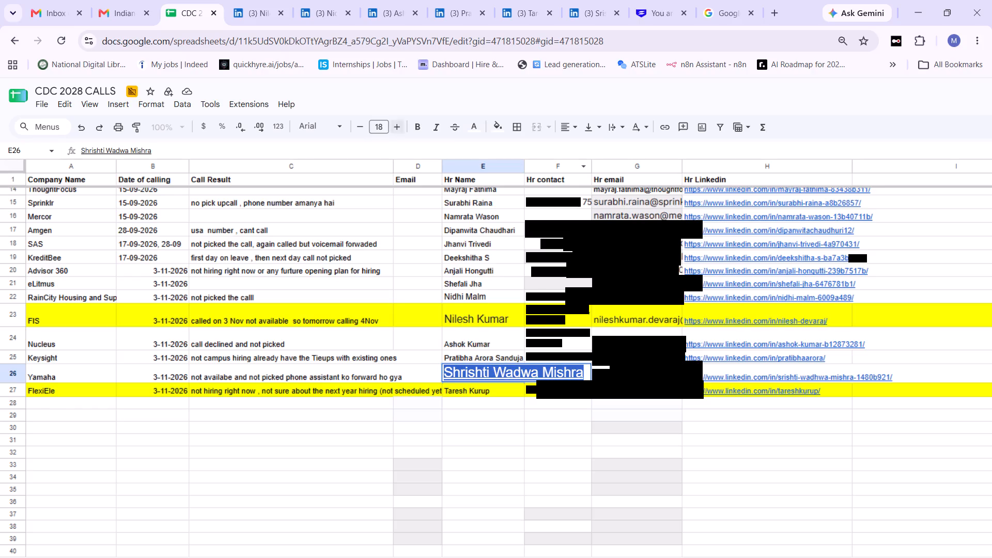
# Reduce the font size of Yamaha's Hr Name in cell E26 to 9.
pyautogui.doubleClick(361, 126)
pyautogui.tripleClick(361, 126)
pyautogui.tripleClick(361, 126)
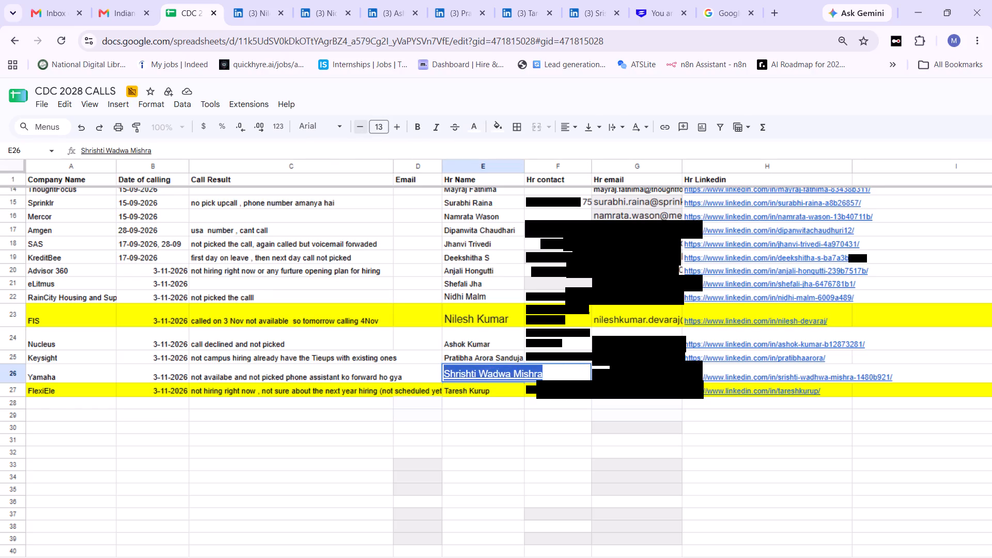
pyautogui.doubleClick(361, 126)
pyautogui.click(397, 129)
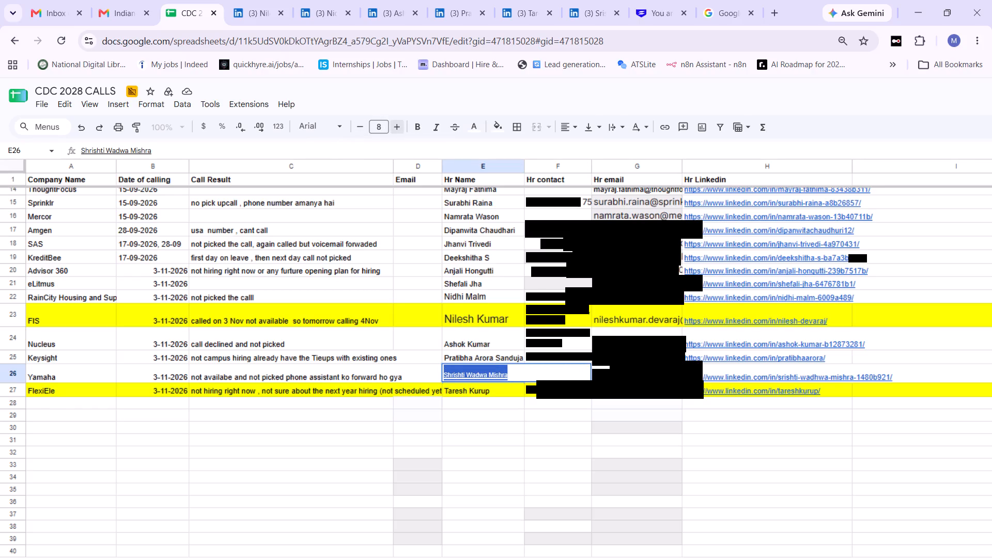
pyautogui.click(522, 453)
# Set the text colour of Yamaha's Hr Name in cell E26 to black.
pyautogui.tripleClick(495, 371)
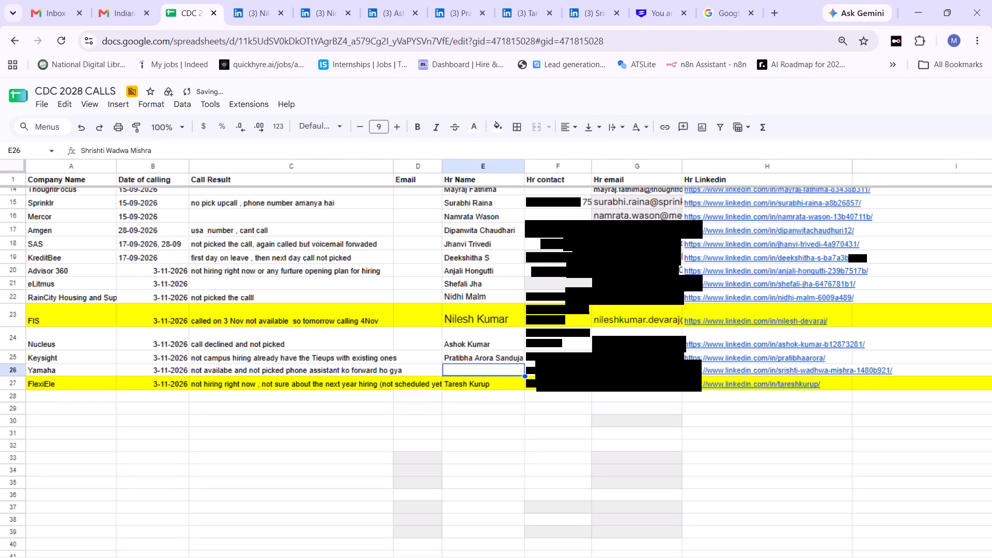
pyautogui.doubleClick(495, 371)
pyautogui.click(481, 123)
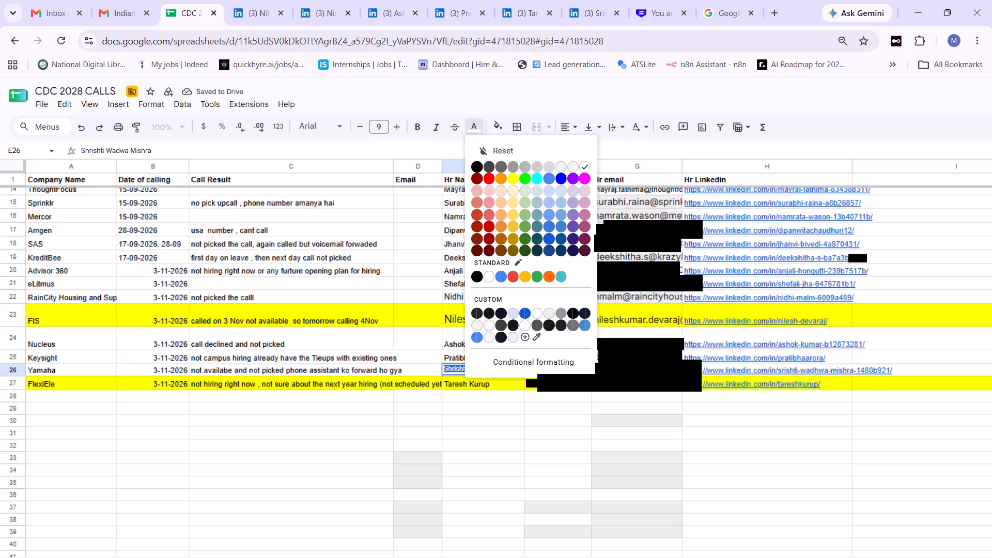
pyautogui.click(481, 163)
pyautogui.click(477, 383)
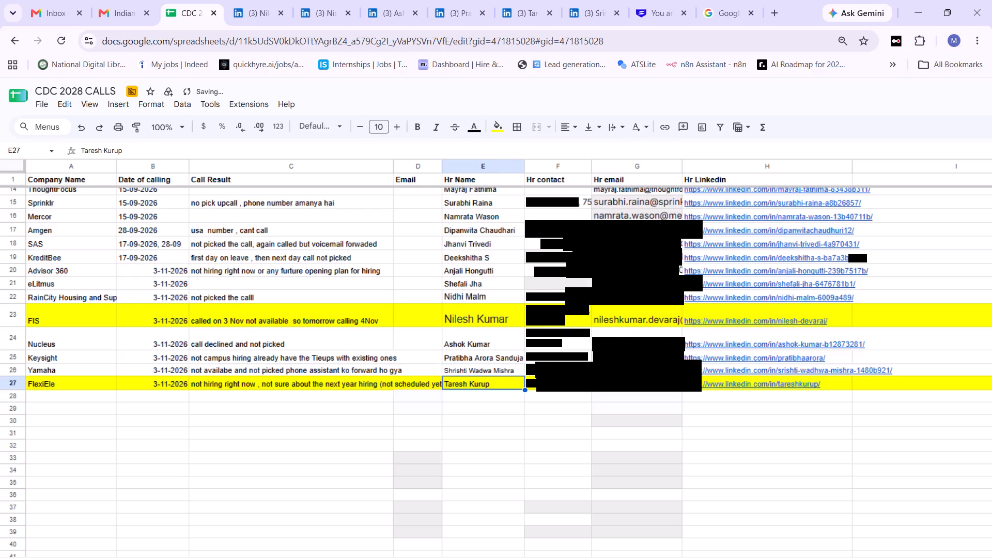
pyautogui.click(501, 447)
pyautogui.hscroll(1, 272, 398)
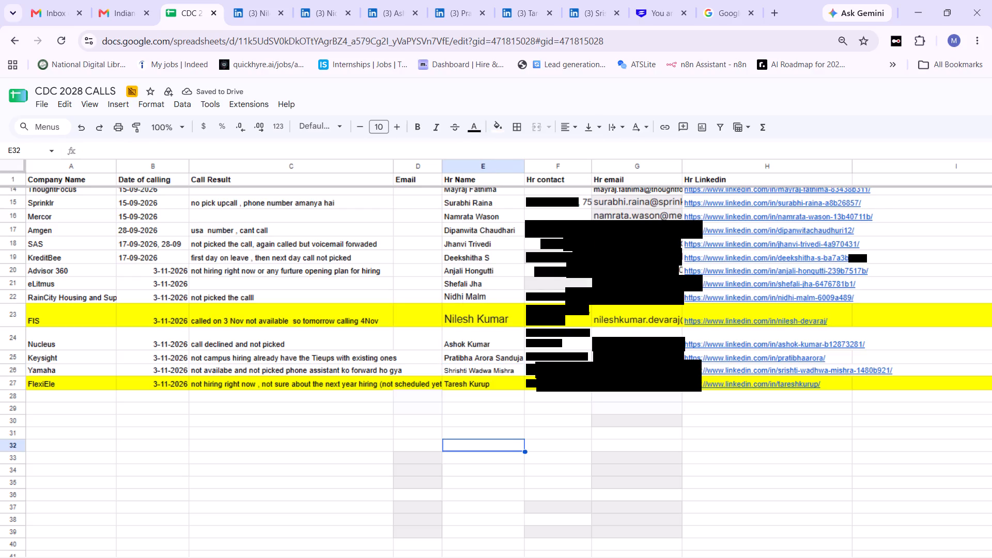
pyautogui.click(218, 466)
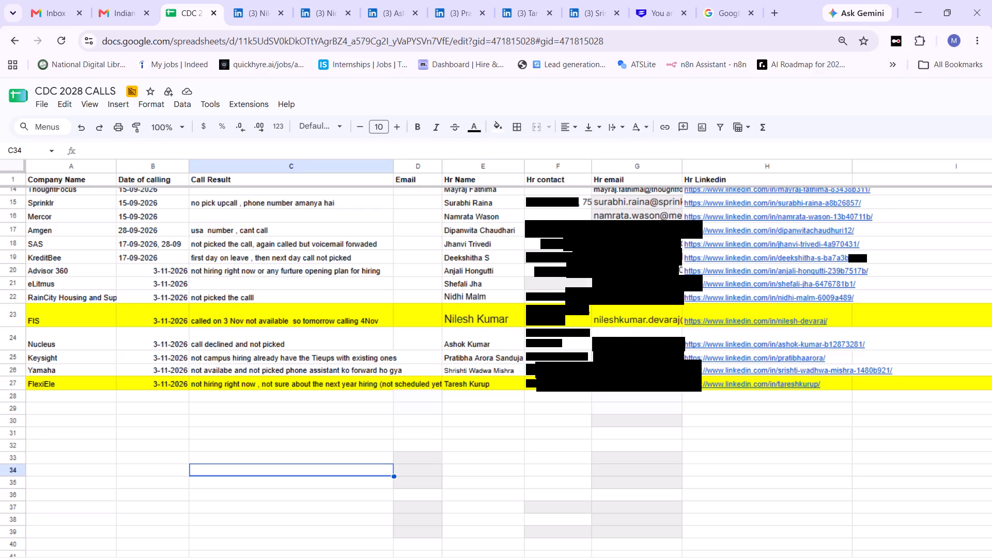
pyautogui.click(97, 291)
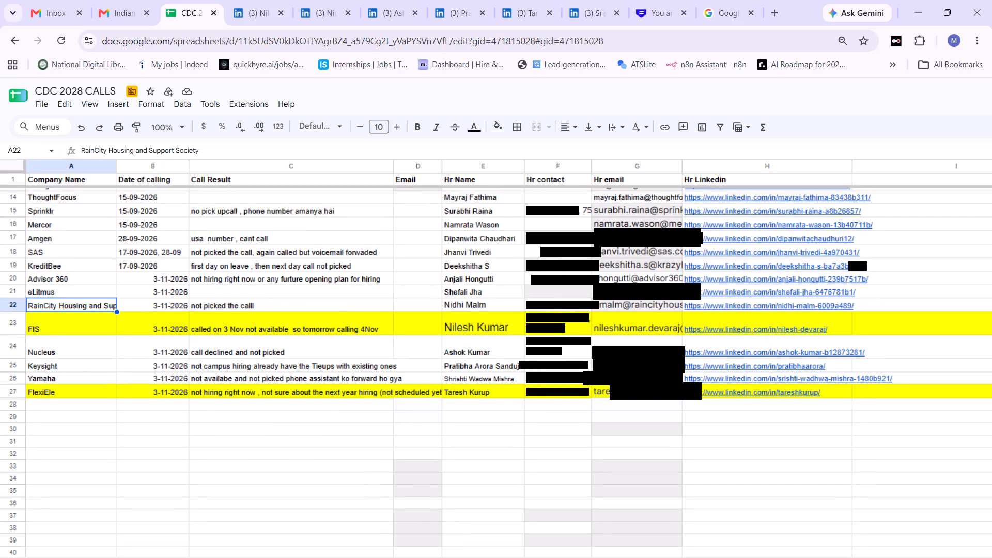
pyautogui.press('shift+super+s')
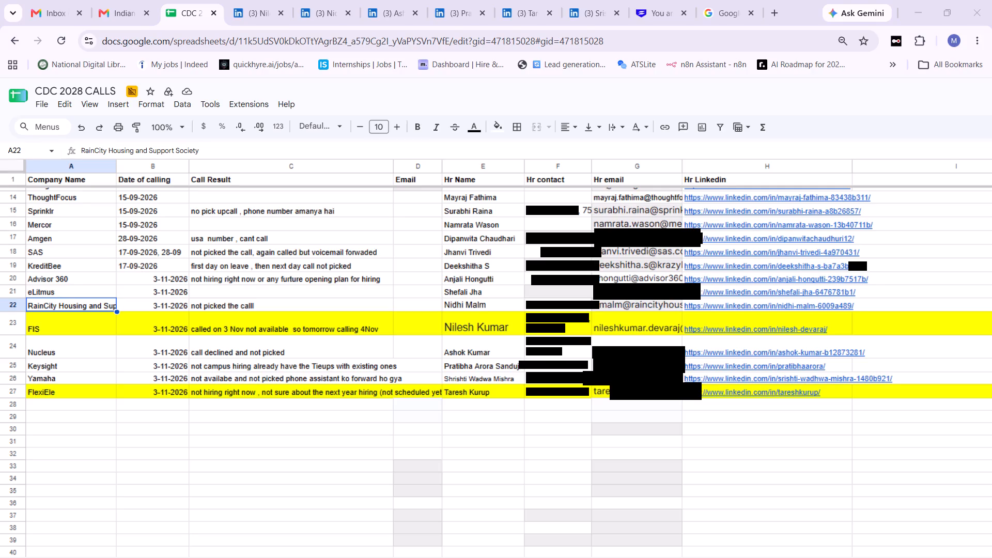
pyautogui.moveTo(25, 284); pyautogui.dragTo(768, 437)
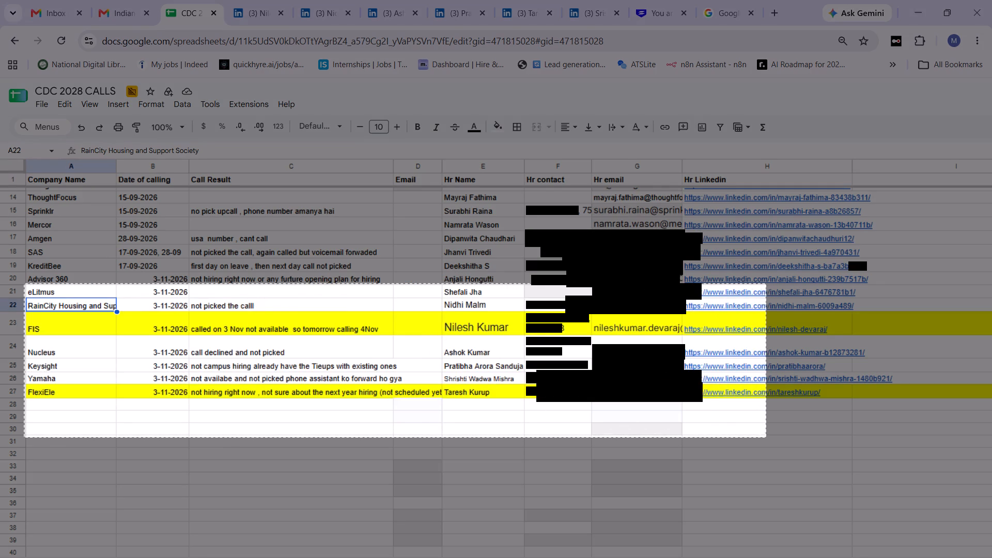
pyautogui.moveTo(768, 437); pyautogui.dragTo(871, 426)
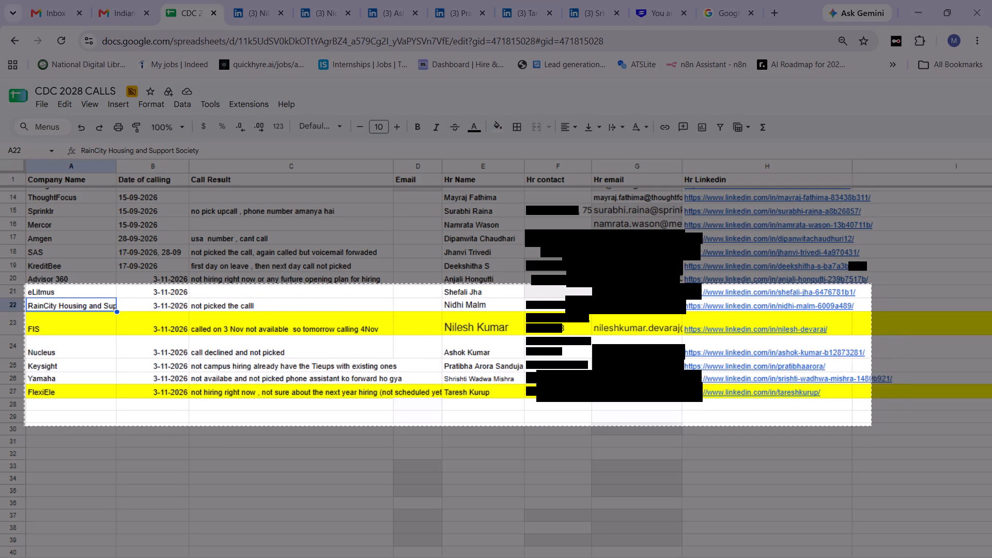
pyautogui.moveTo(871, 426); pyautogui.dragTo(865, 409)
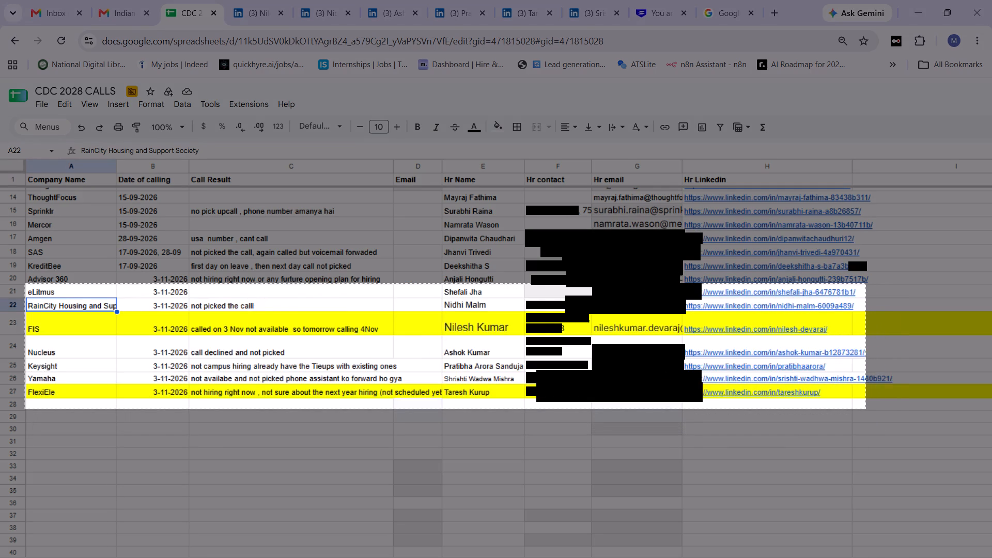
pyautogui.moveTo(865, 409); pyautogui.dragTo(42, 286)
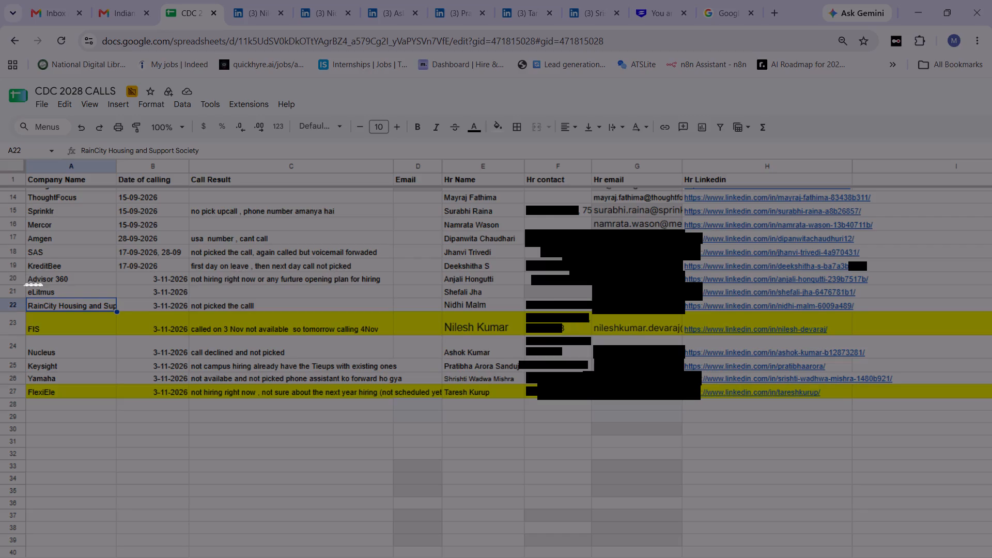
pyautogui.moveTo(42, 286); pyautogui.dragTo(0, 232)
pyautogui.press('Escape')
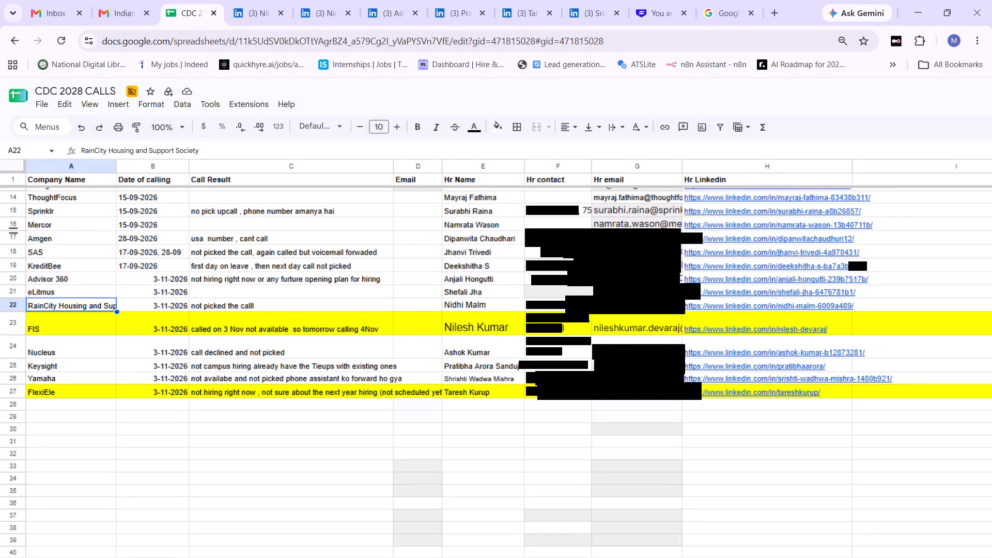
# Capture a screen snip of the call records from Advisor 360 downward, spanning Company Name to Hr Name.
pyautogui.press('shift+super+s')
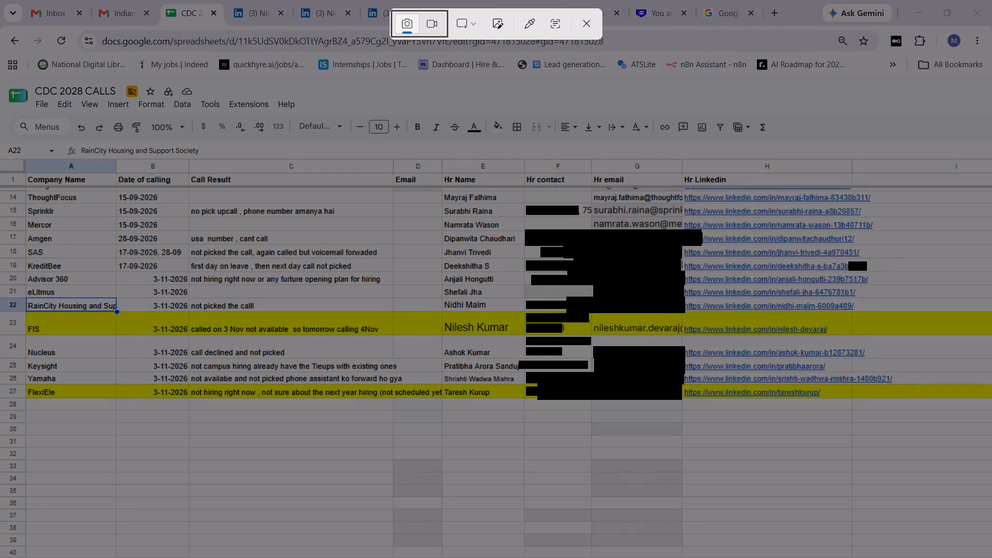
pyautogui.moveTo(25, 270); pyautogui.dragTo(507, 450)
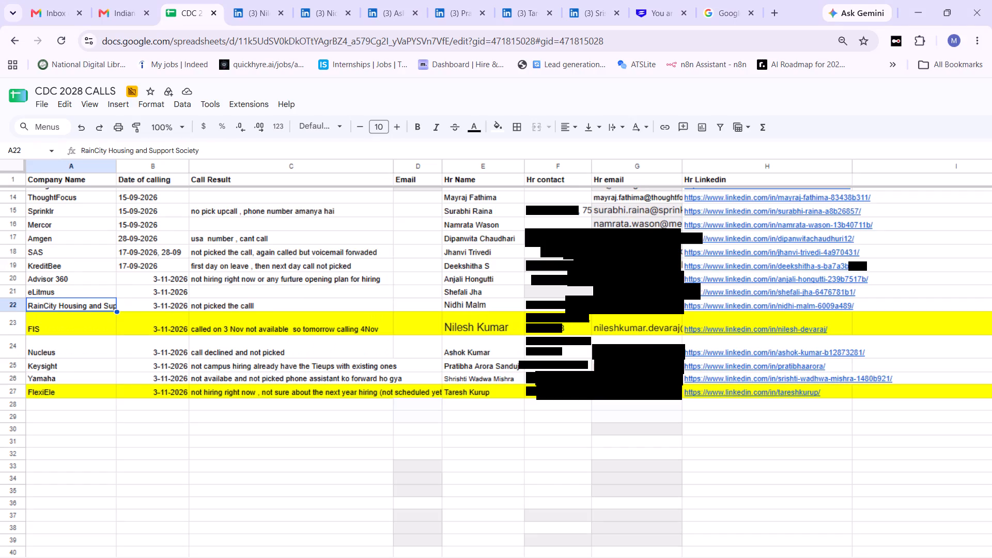
# Capture a screen snip of the 3-11-2026 call records, rows 20 to 27, spanning Company Name to Hr Linkedin.
pyautogui.press('shift+super+s')
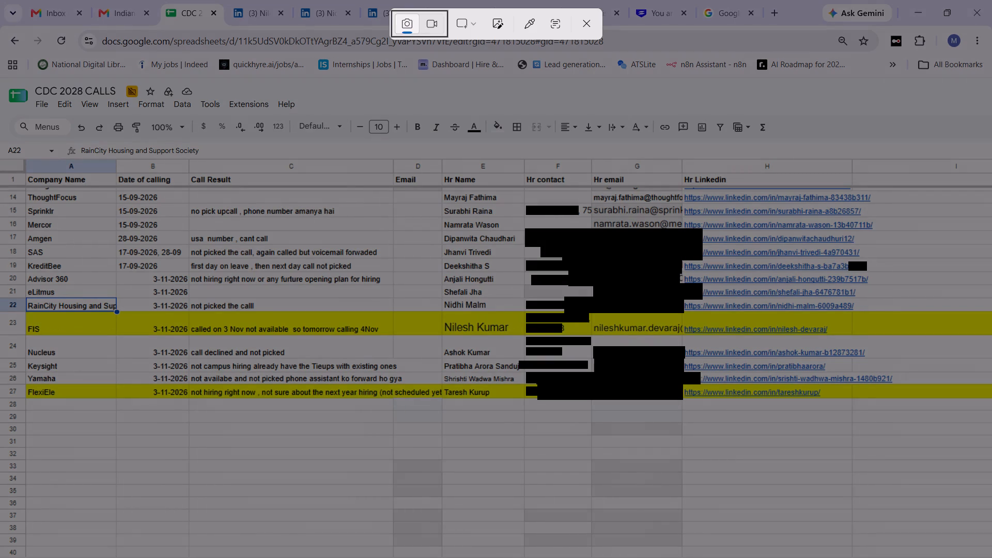
pyautogui.moveTo(22, 269); pyautogui.dragTo(762, 472)
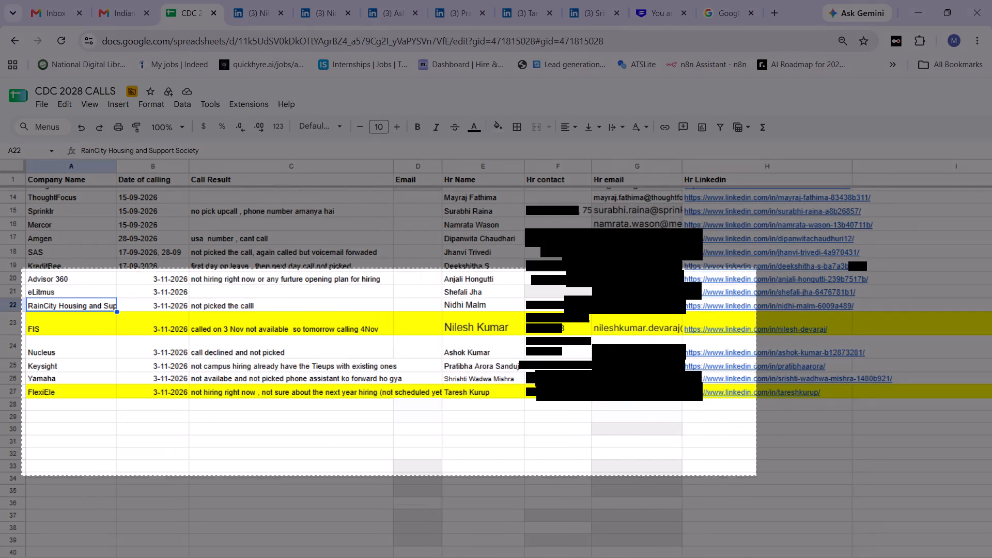
pyautogui.moveTo(762, 472); pyautogui.dragTo(918, 414)
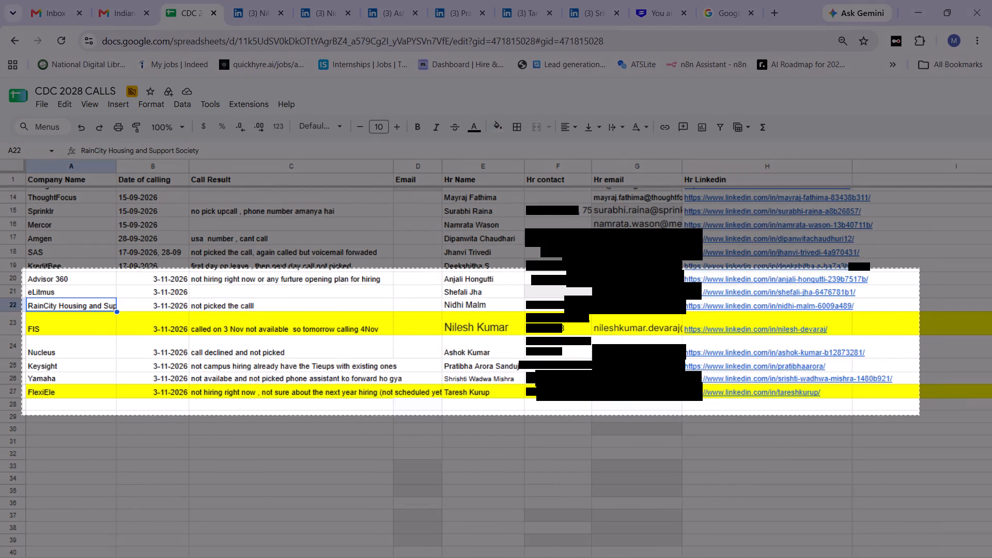
pyautogui.moveTo(918, 414); pyautogui.dragTo(908, 410)
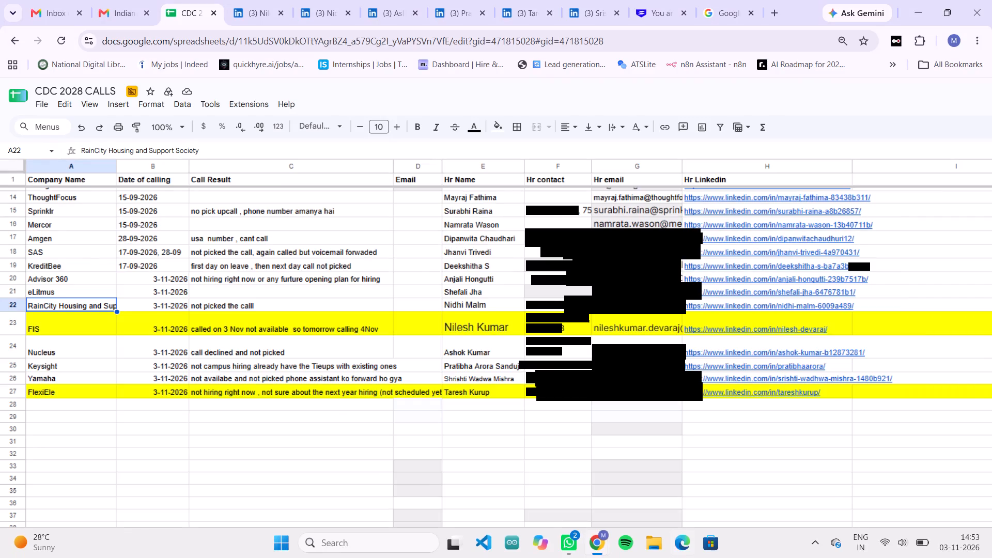
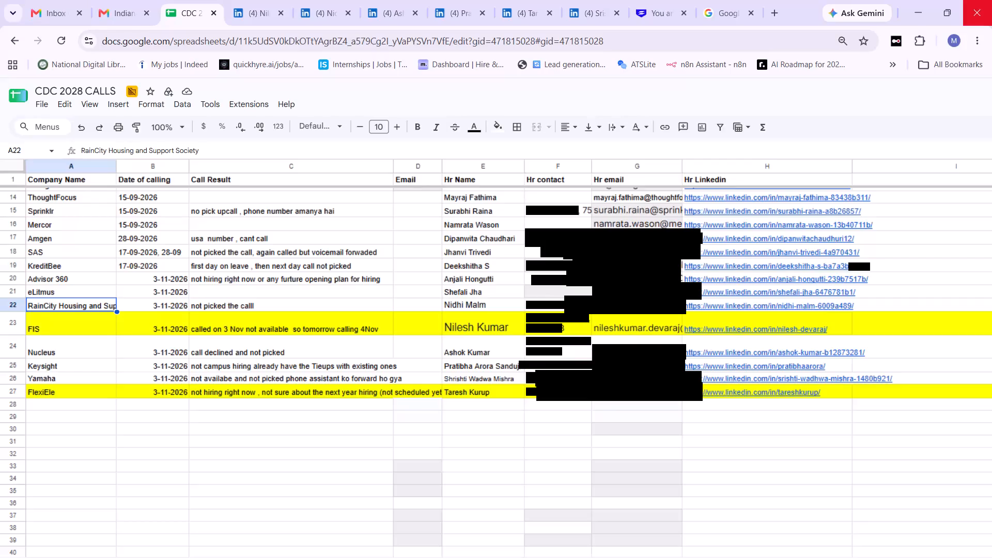
# Close the browser window containing the CDC 2028 CALLS spreadsheet.
pyautogui.click(982, 11)
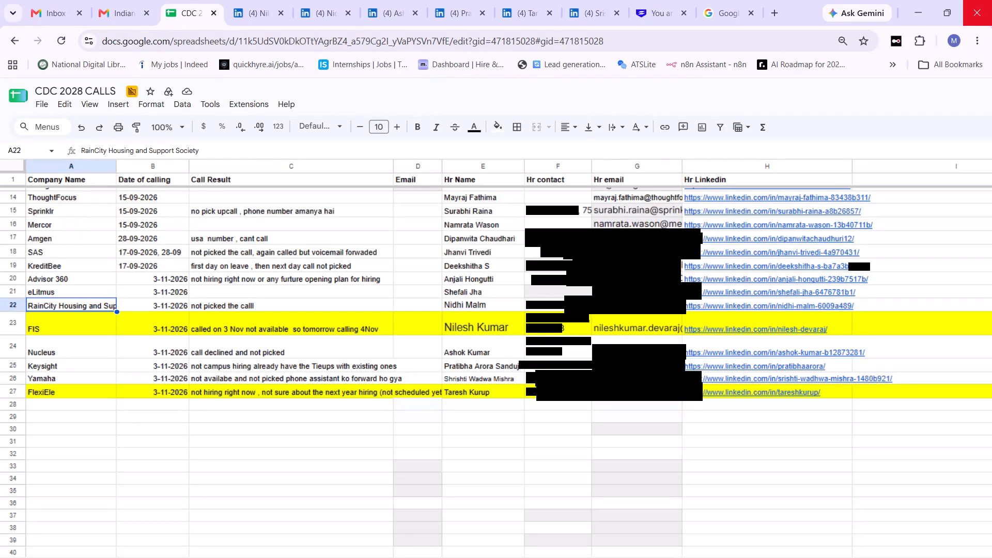